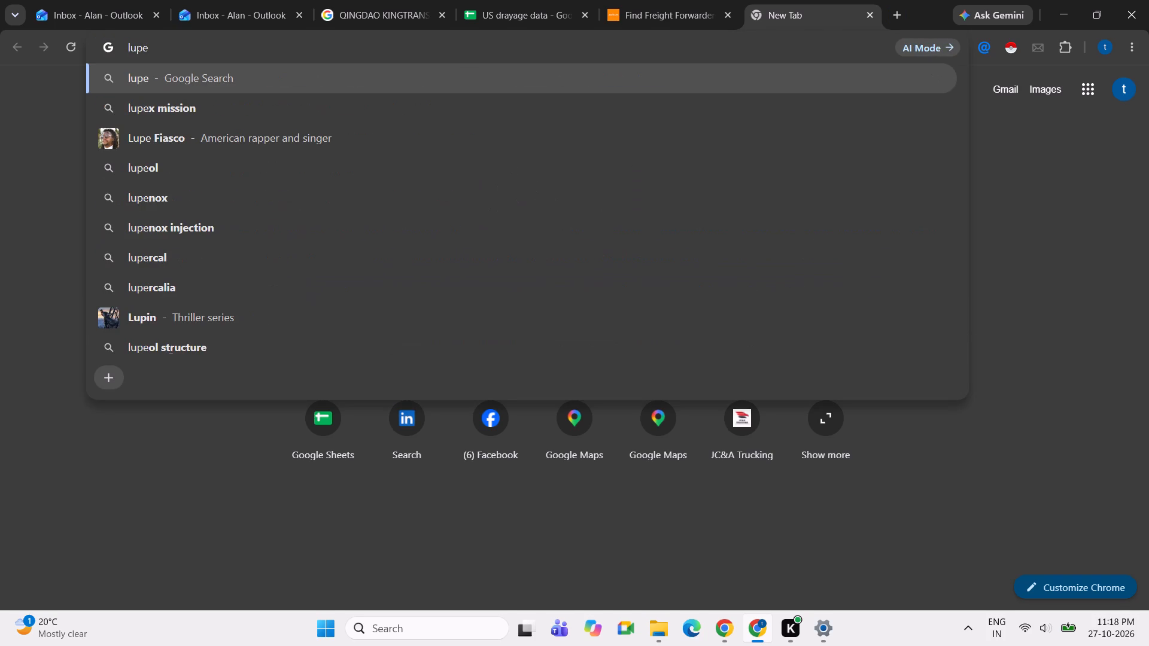
Run a Google search for "lupe".
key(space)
key(Return)
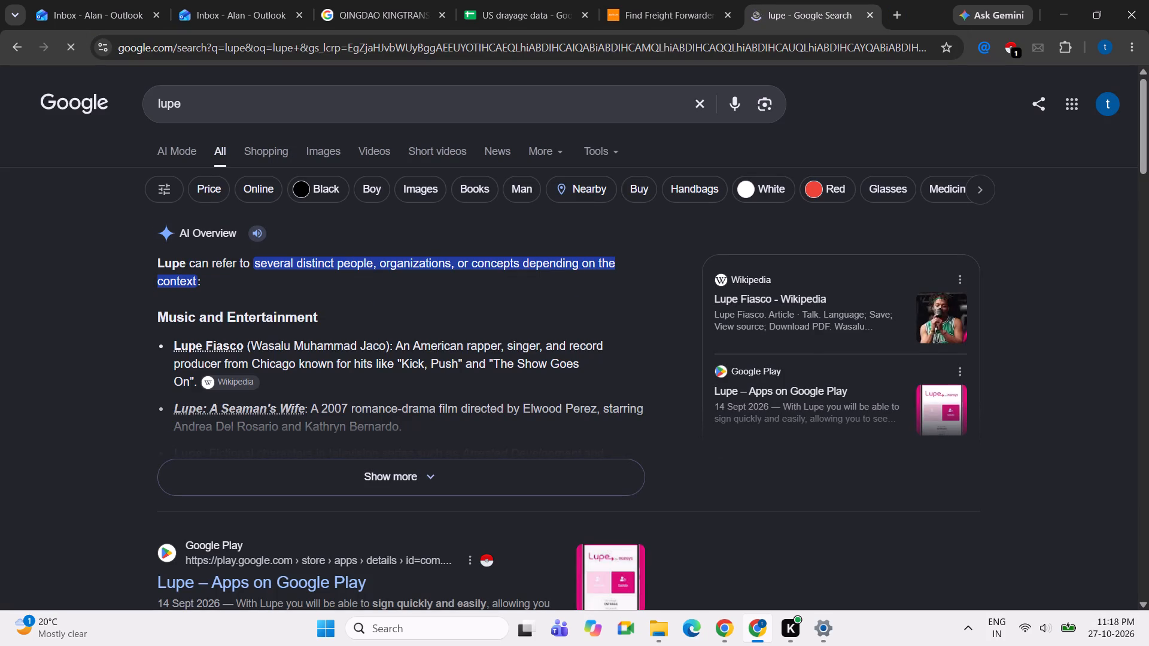
Refine the Google search to "lupe in US" and look through the results.
click(472, 110)
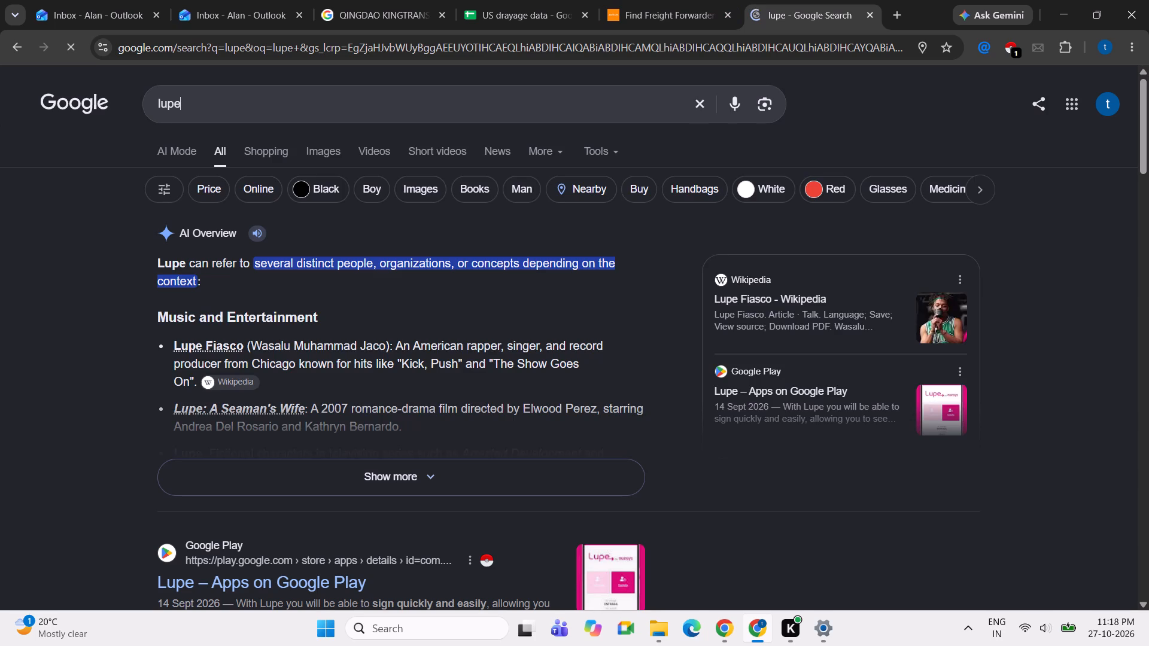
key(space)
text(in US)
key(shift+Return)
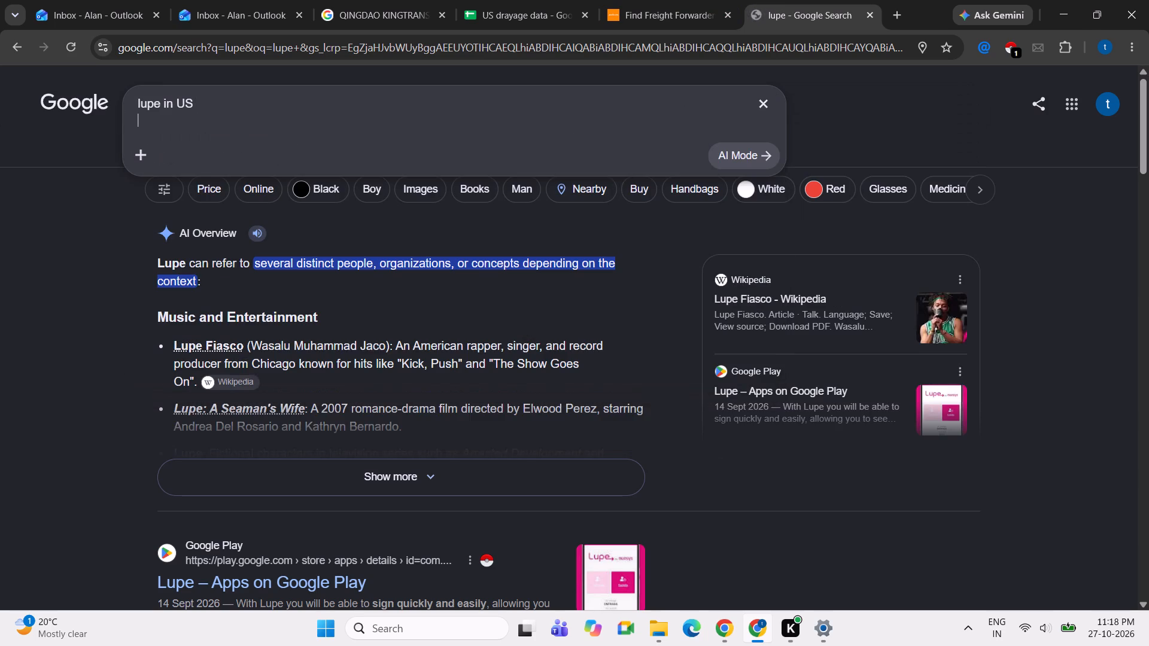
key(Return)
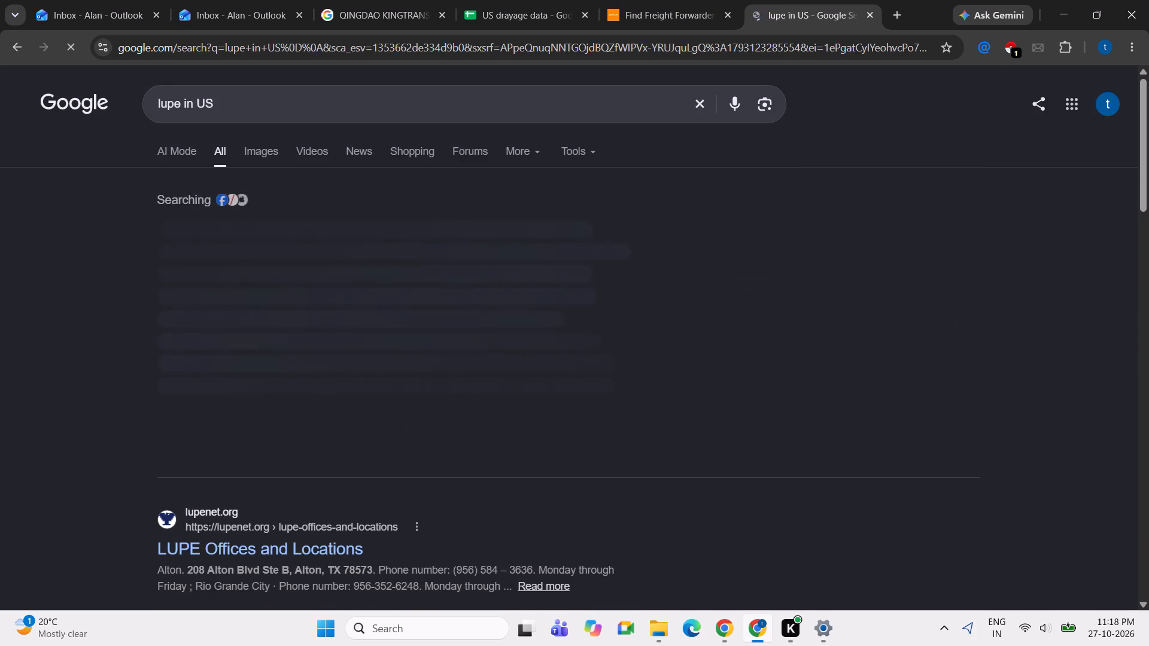
scroll(291, 240, down, 3)
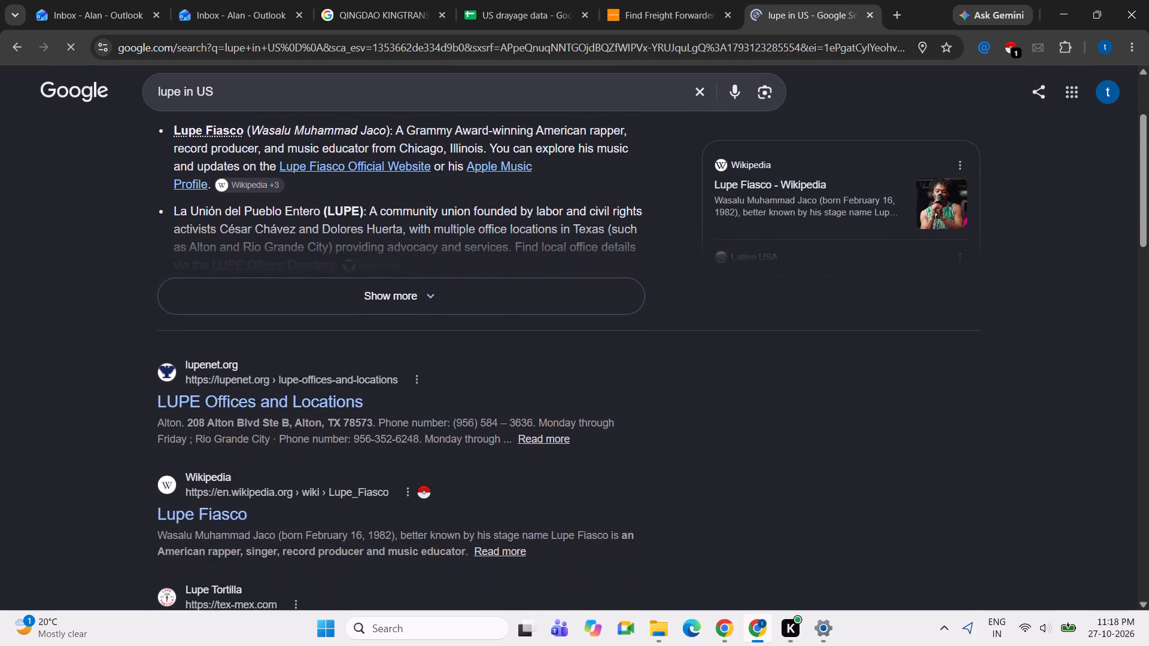
scroll(291, 240, down, 5)
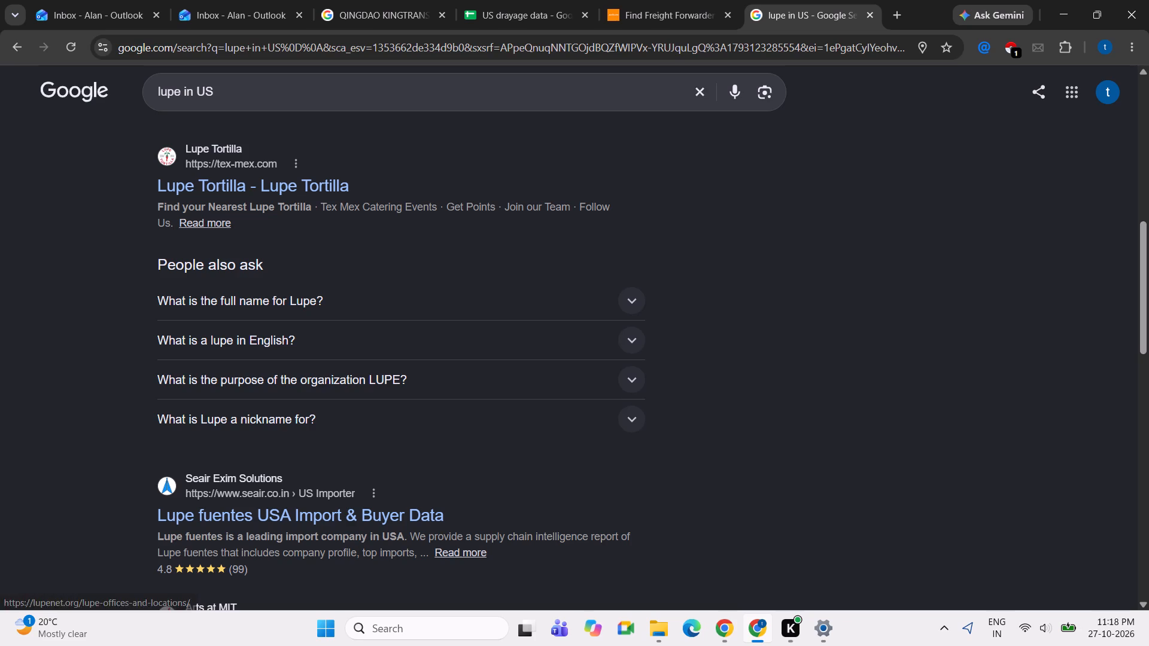
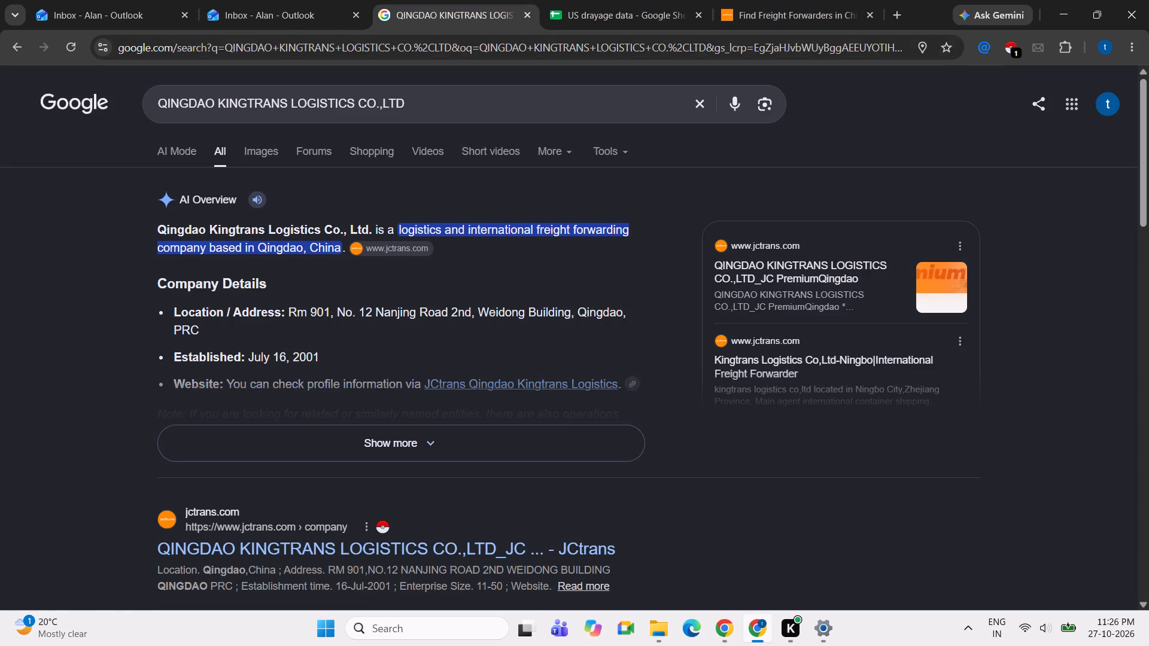
Search Google for "Qingdao Runto International Forwarding Co., Ltd" and open the Runto International website from the results.
click(279, 43)
key(ctrl+v)
key(Return)
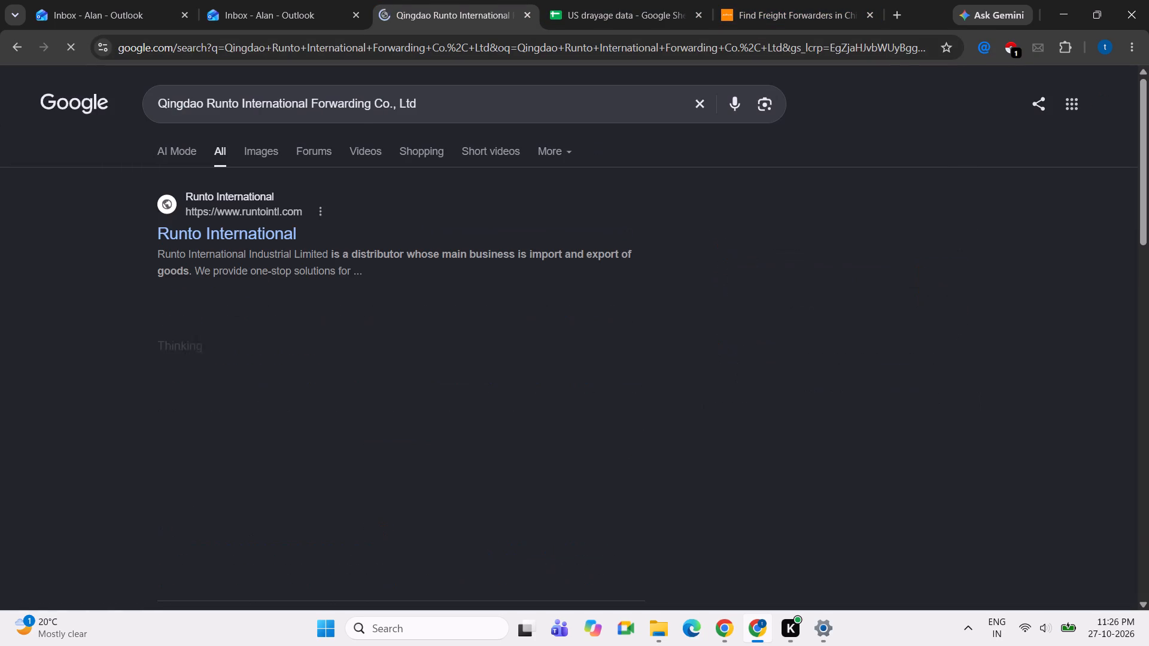
click(246, 223)
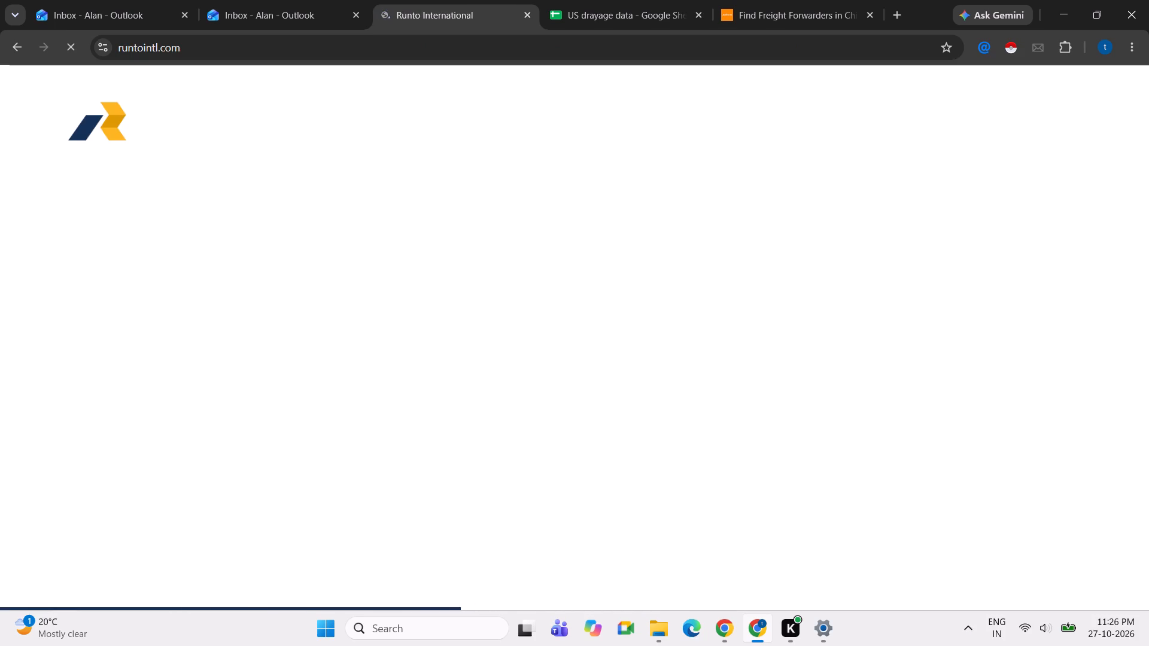
Open Runto's Contact Us page and copy the company's sales email address found by Email Hunter.
click(873, 139)
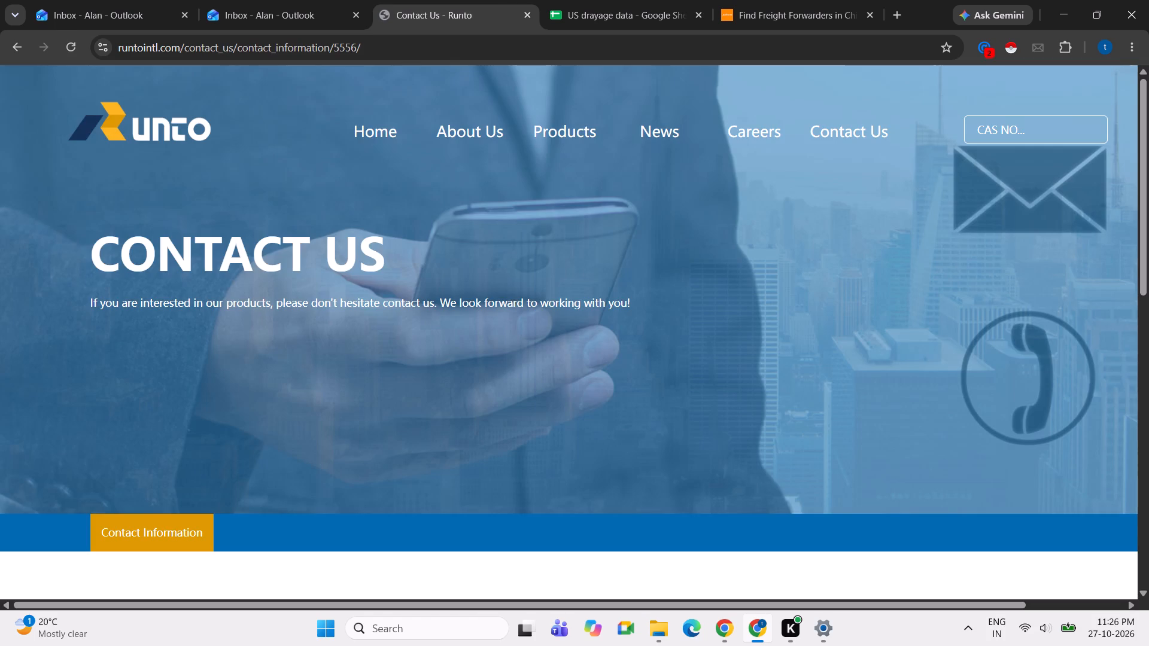
click(858, 131)
click(975, 45)
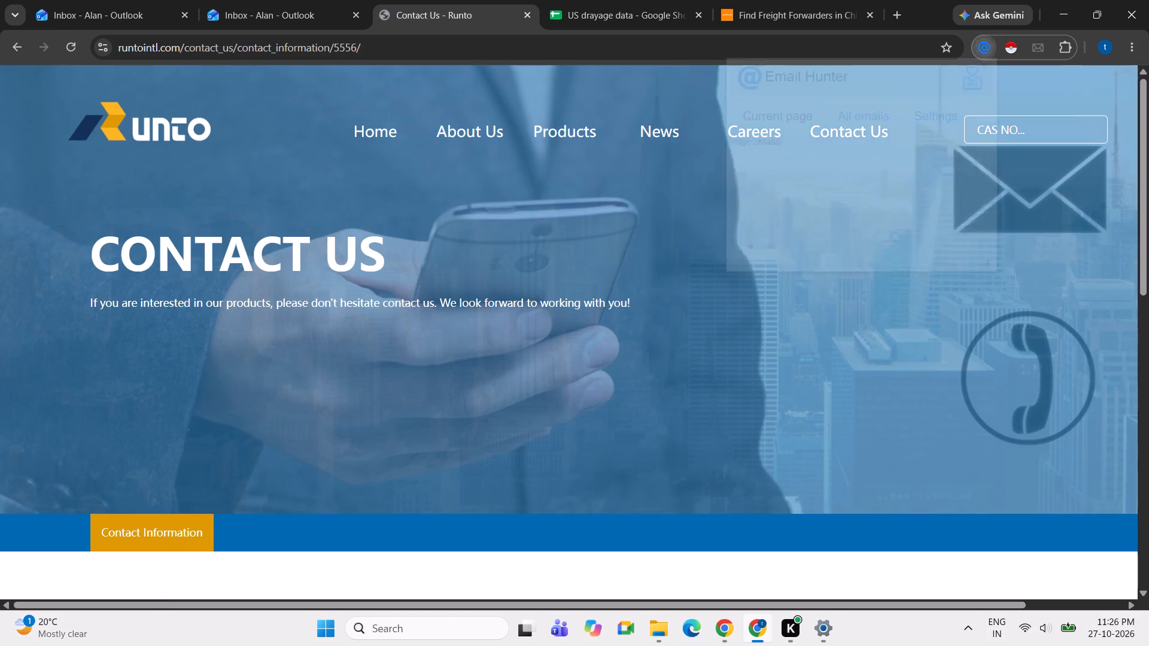
drag(849, 177, 715, 163)
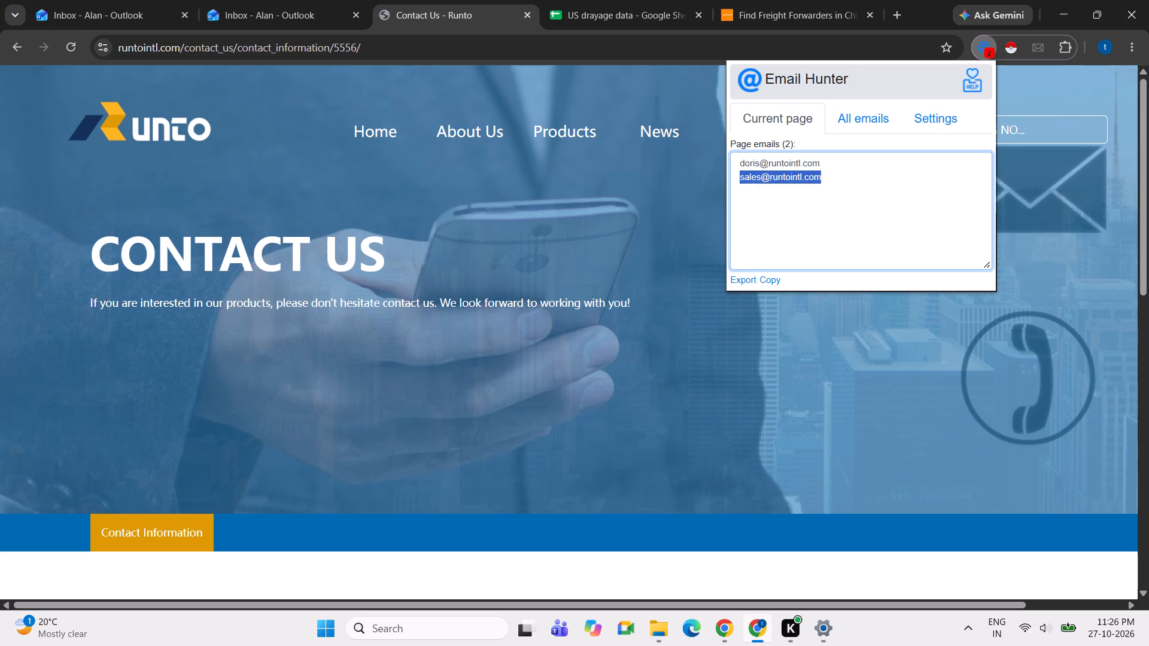
key(ctrl+c)
Examine Runto's About Us company profile to check what business the company does.
click(479, 122)
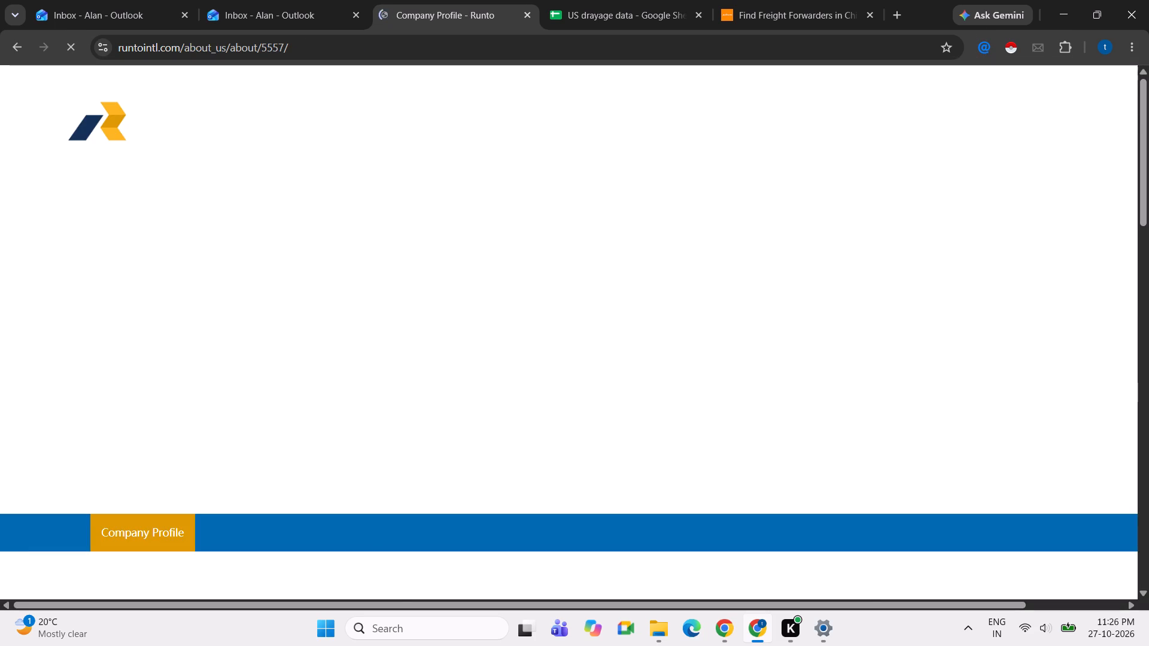
scroll(568, 270, down, 4)
scroll(568, 270, up, 2)
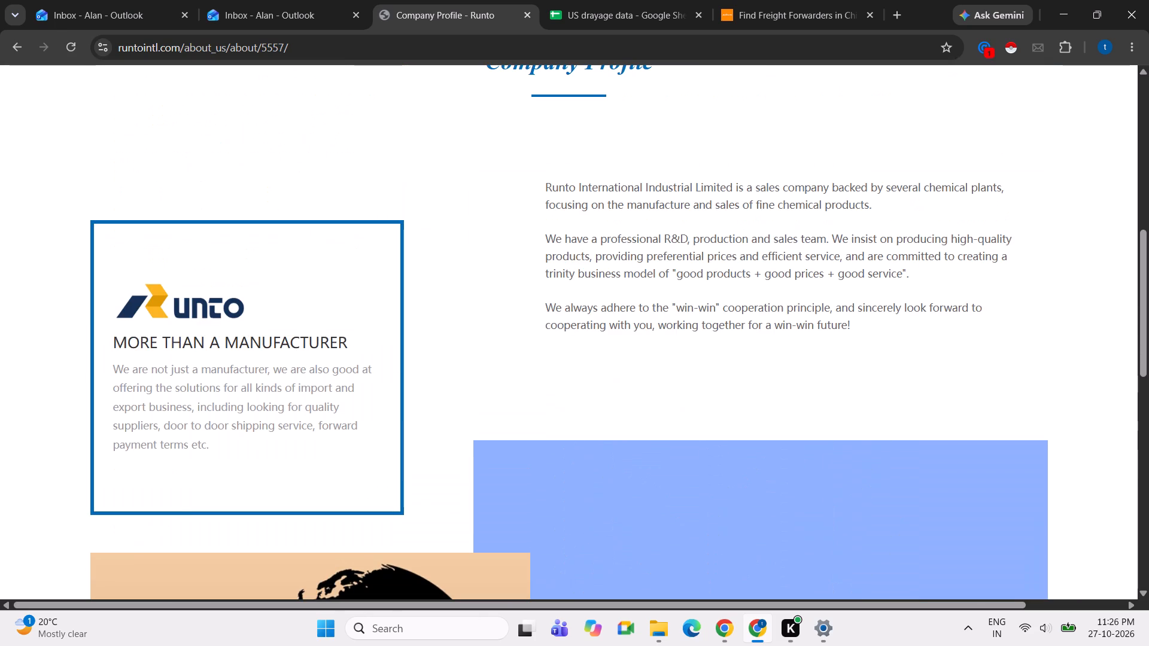
scroll(568, 270, down, 4)
scroll(568, 270, up, 1)
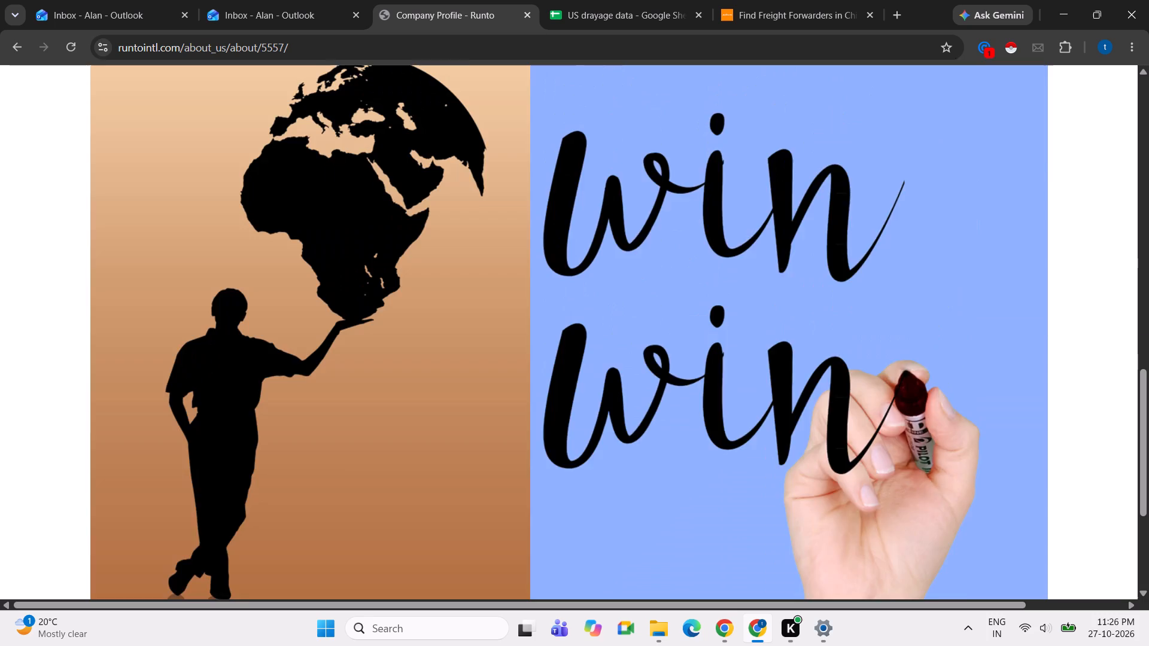
scroll(568, 270, up, 2)
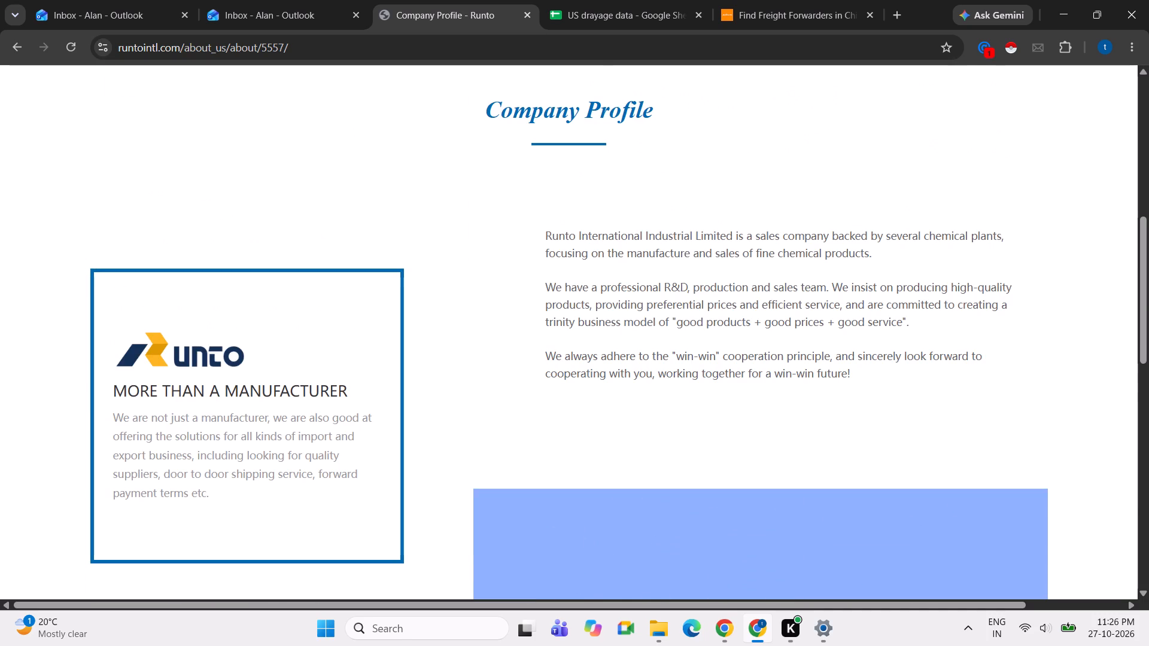
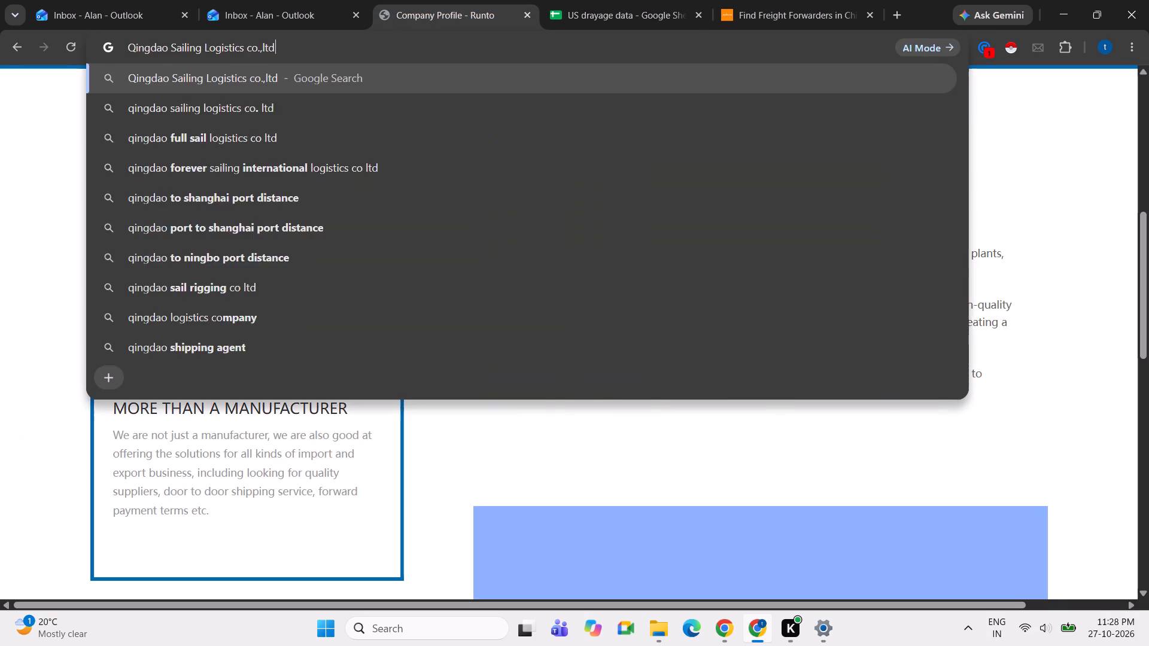
Search Google for "Qingdao Sailing Logistics co.,ltd" and open the Qingdao Sailing International Logistics Co., Ltd website at sailing-logistics.com.
key(Return)
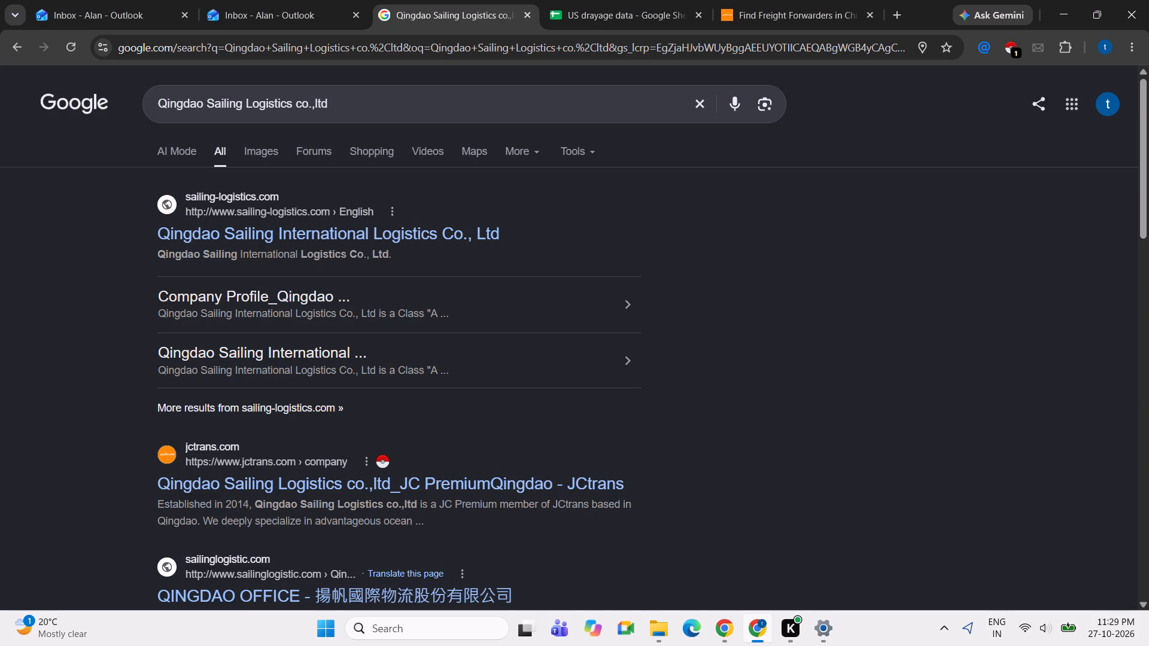
click(236, 229)
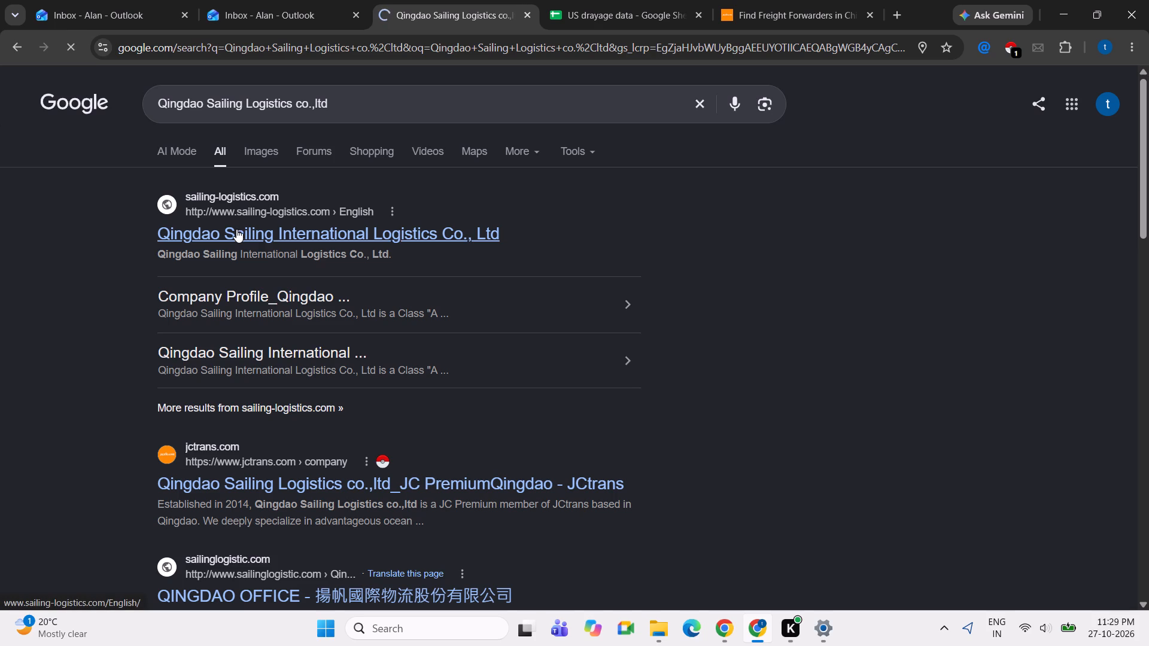
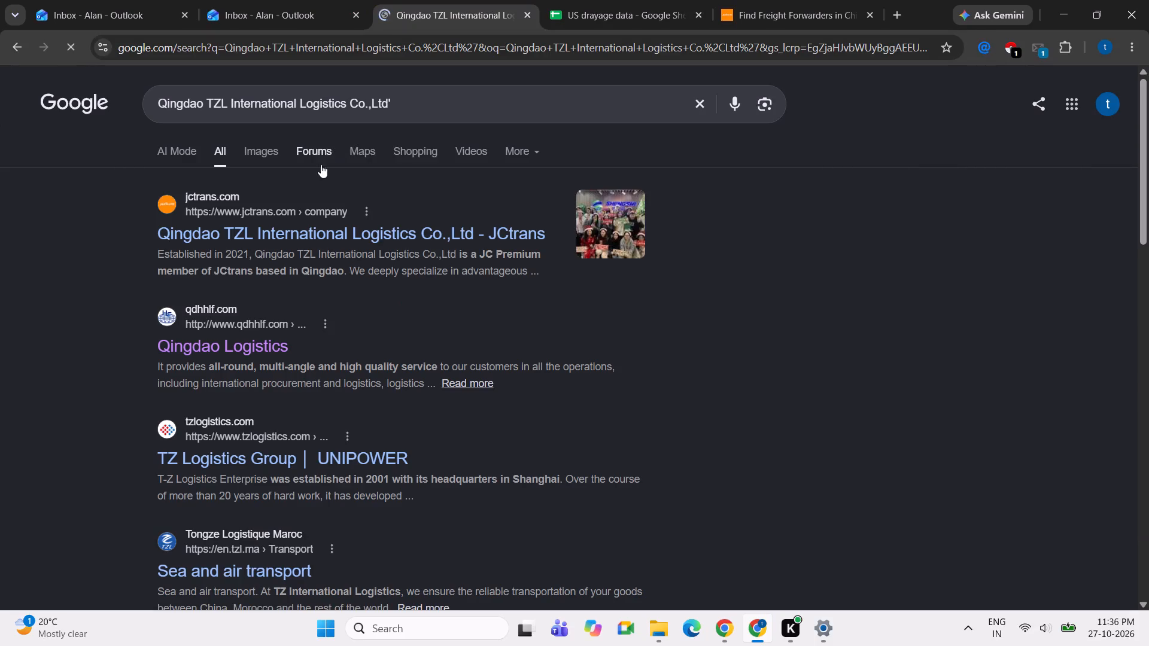
Check the Email Tracker notifications for recent opens of the sent drayage and trucking emails.
click(1031, 45)
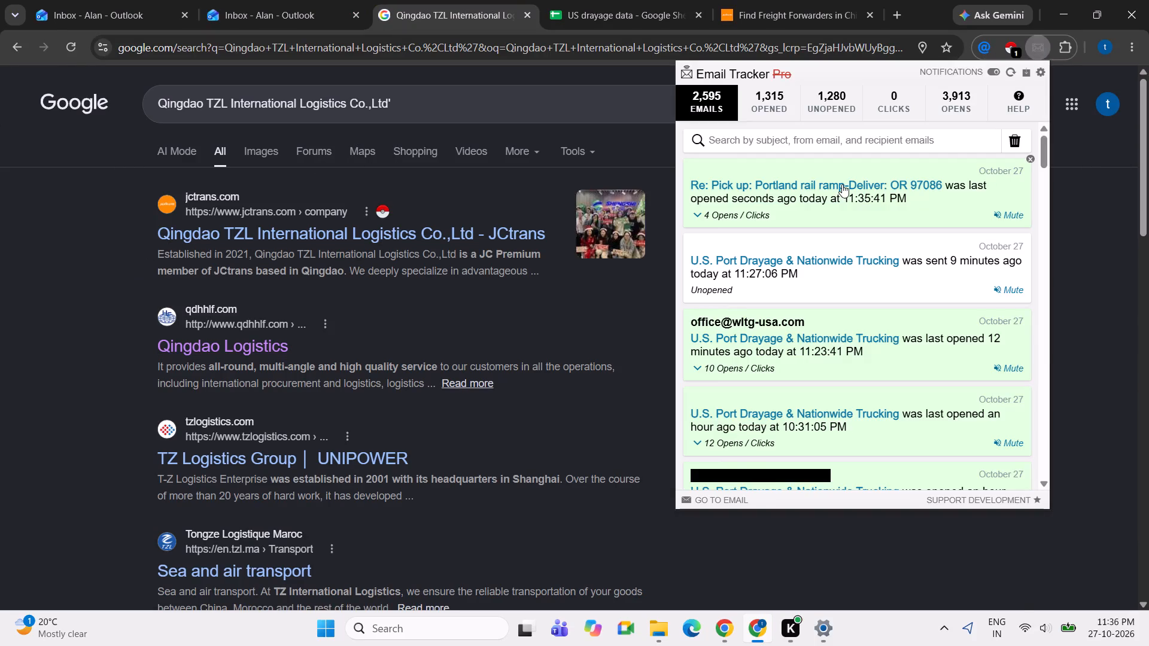
click(1057, 248)
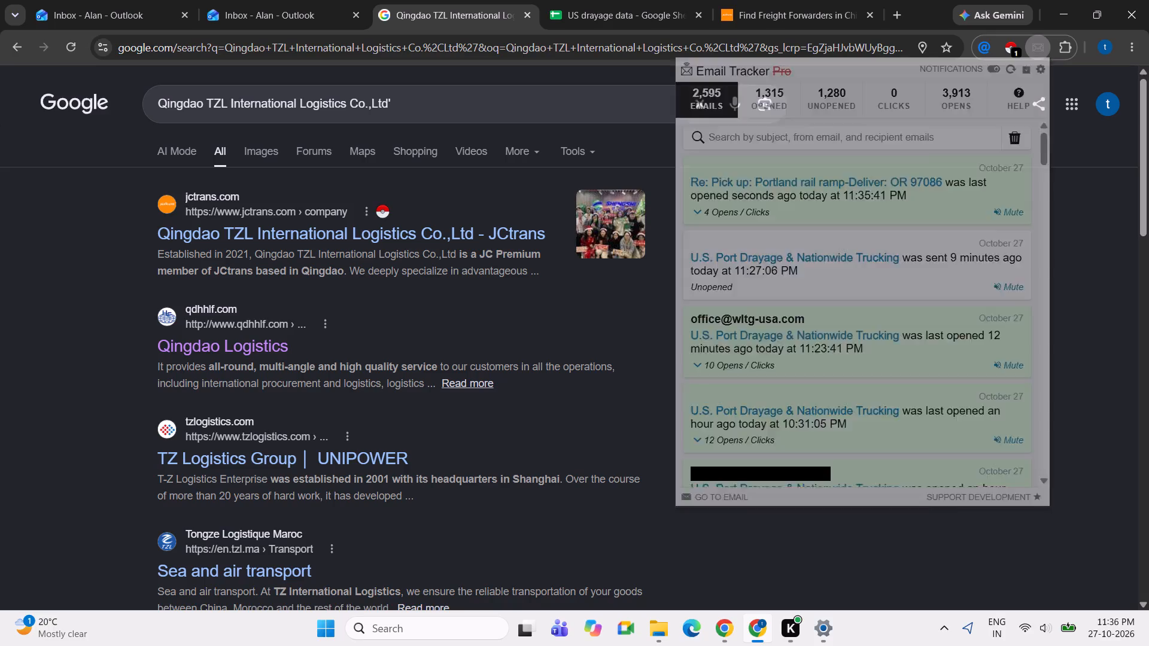
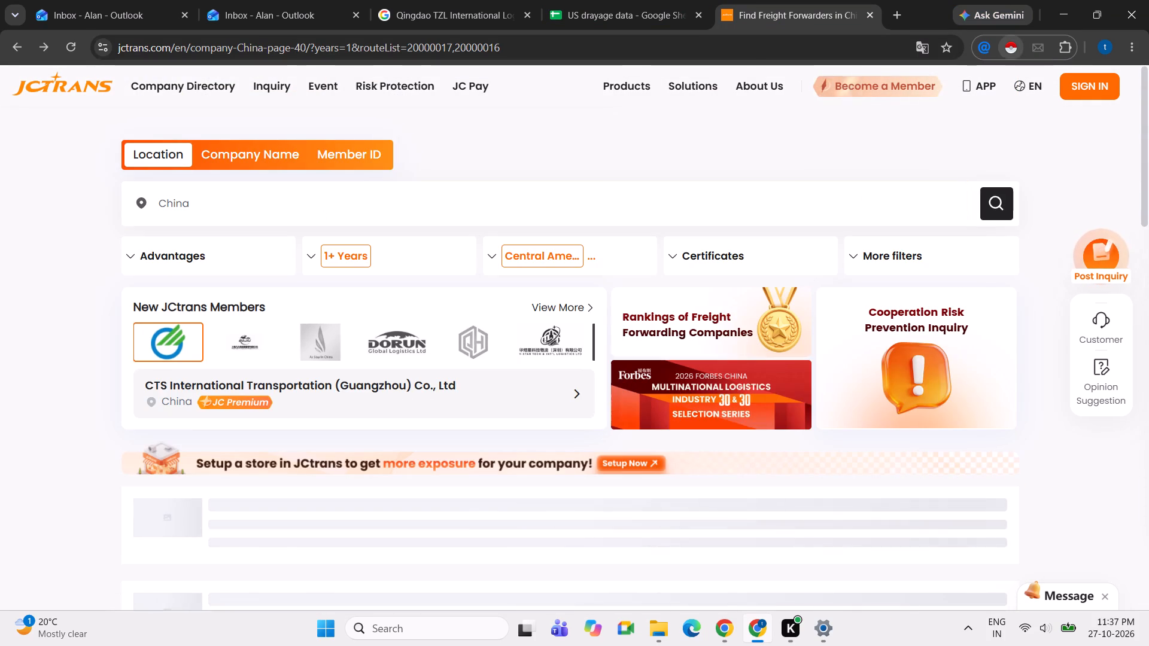
Launch Instant Data Scraper on page 40 of the JCtrans directory of freight forwarders in China.
click(1010, 45)
click(532, 19)
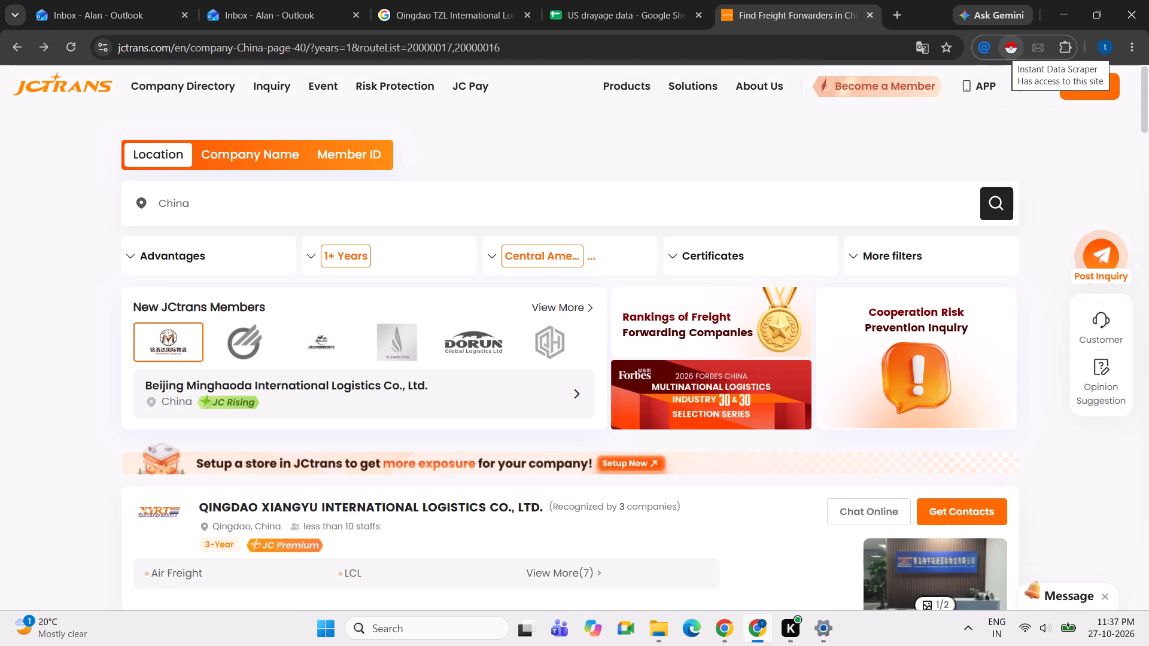
Scrape the company names from the JCtrans China listing with Instant Data Scraper and paste them into the US drayage data sheet from cell A552.
click(1004, 49)
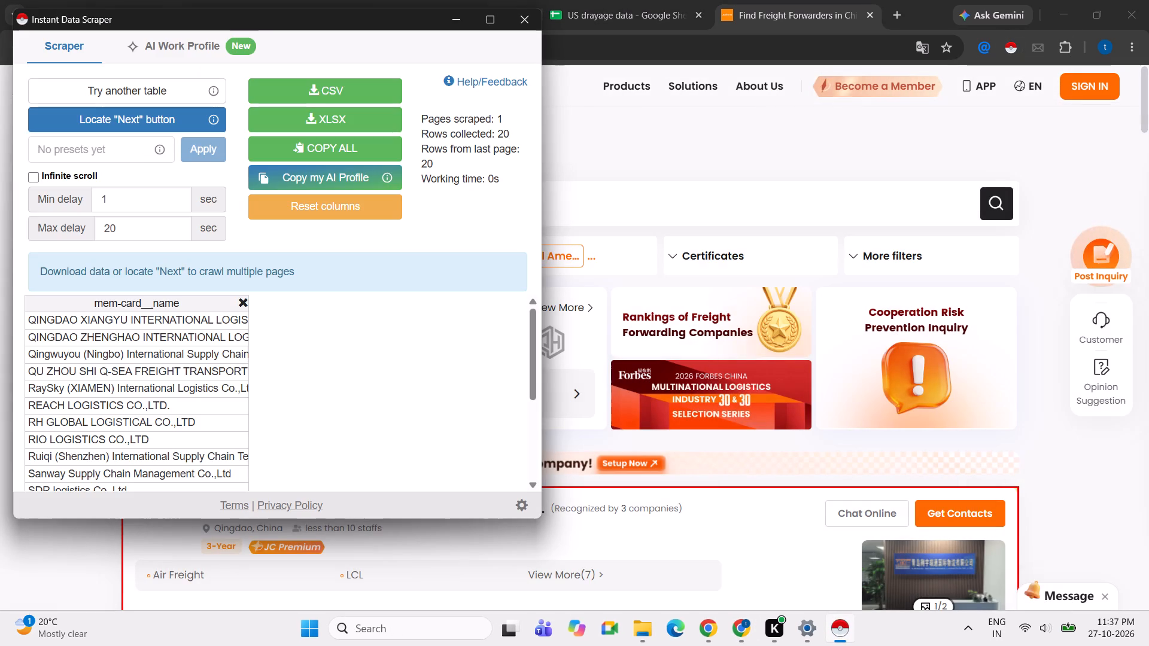
drag(159, 321, 193, 443)
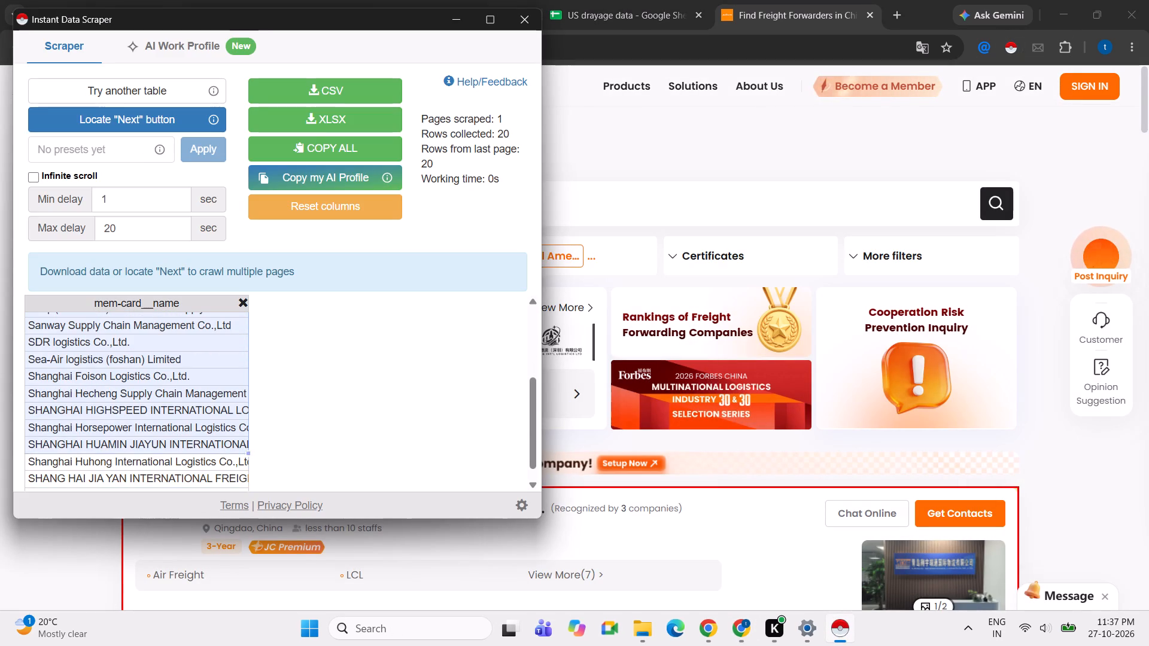
drag(193, 443, 194, 479)
key(ctrl+c)
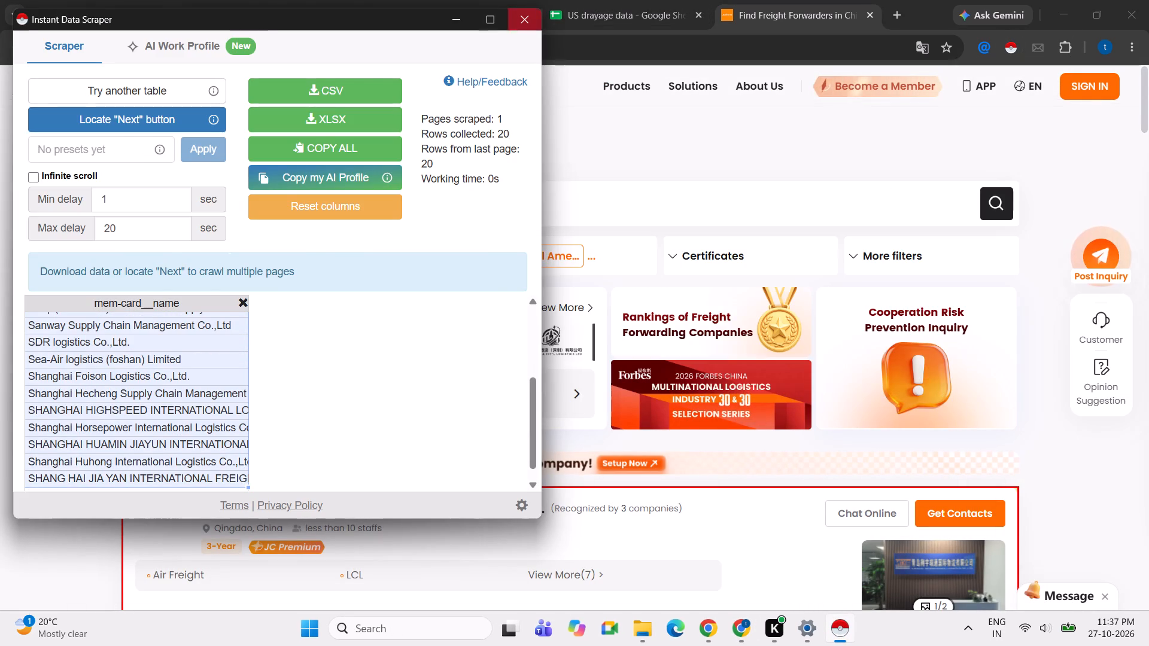
click(520, 14)
click(591, 25)
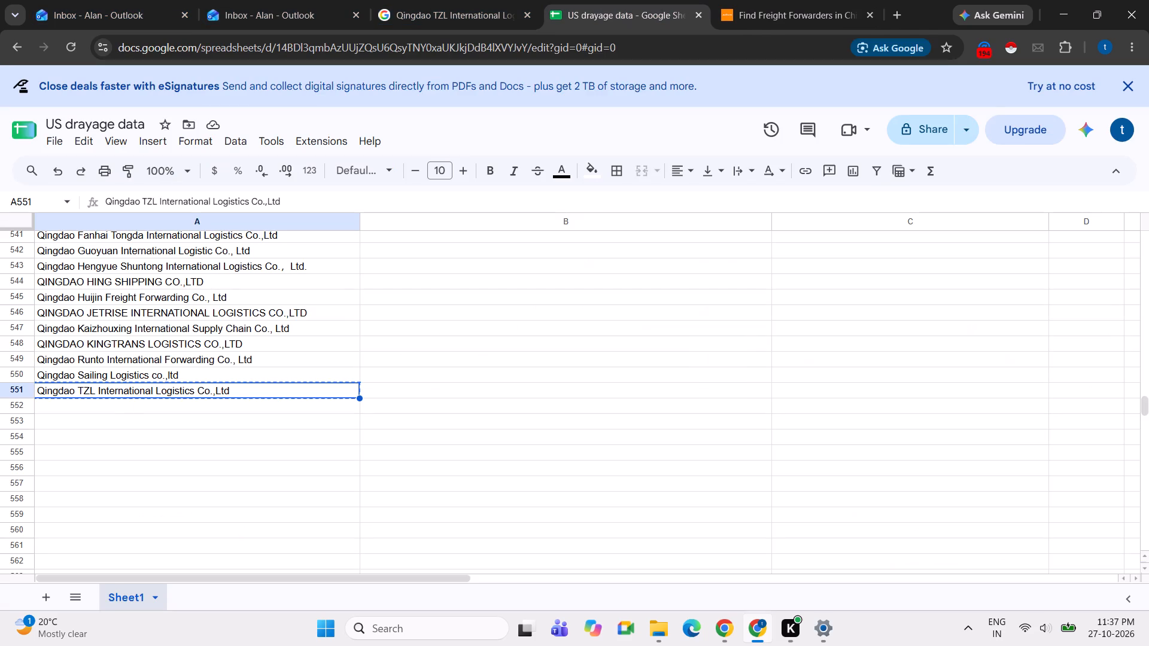
click(101, 413)
key(ctrl+v)
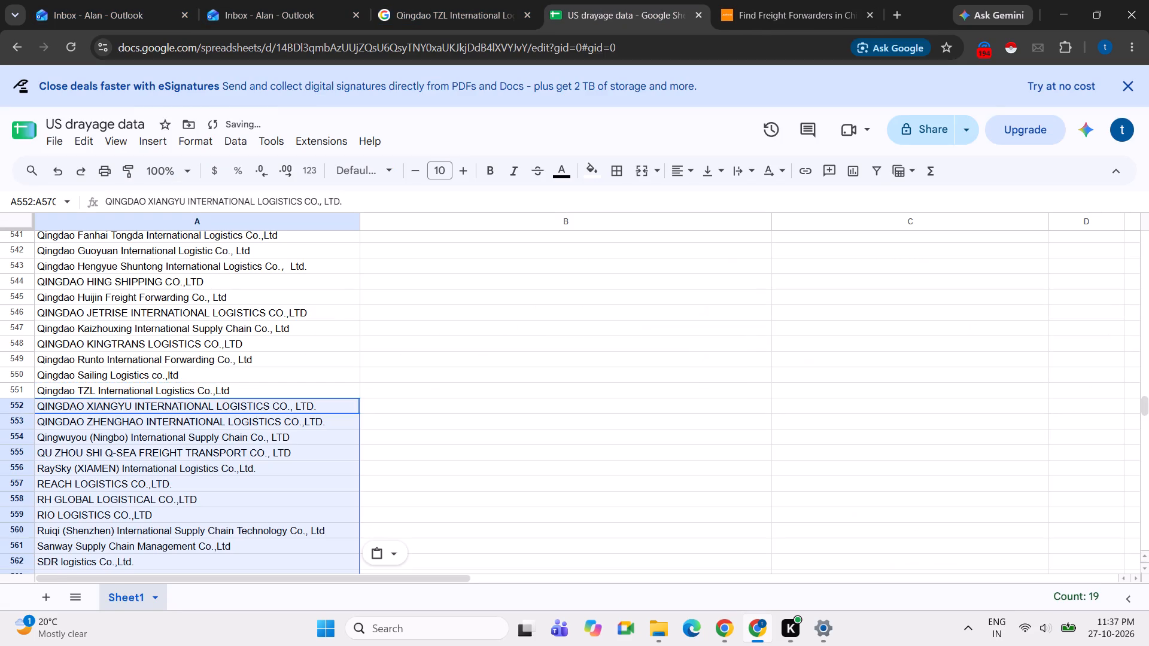
Fill cells A512:A551, ending at Qingdao TZL International Logistics, with yellow.
drag(145, 389, 203, 430)
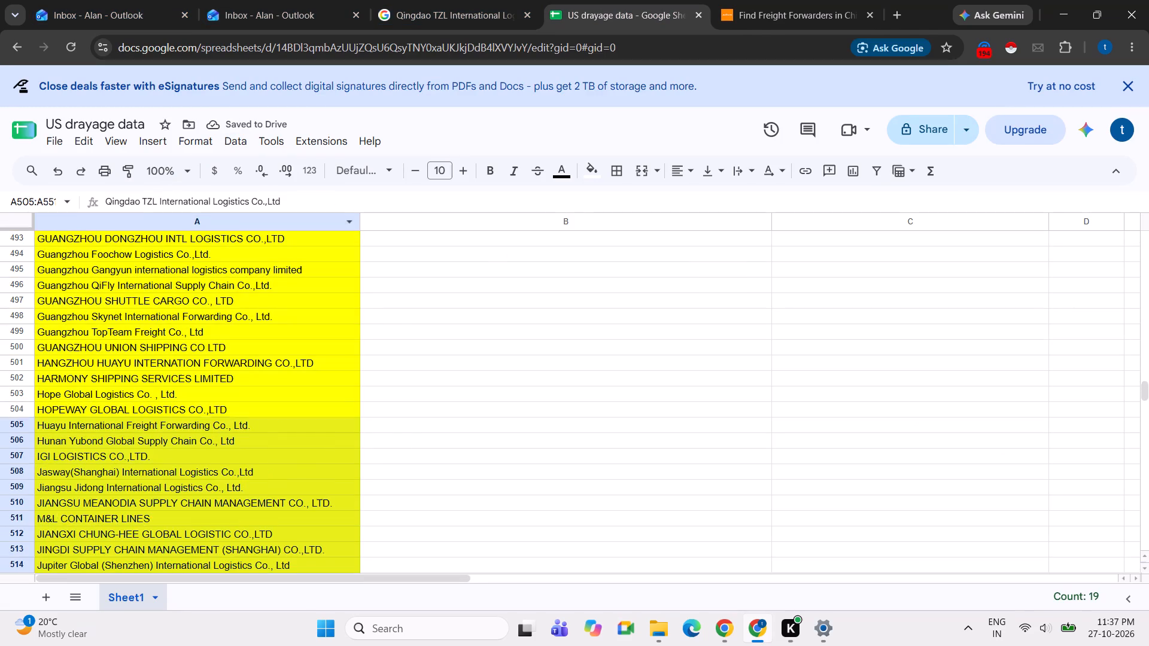
drag(203, 430, 184, 540)
click(595, 170)
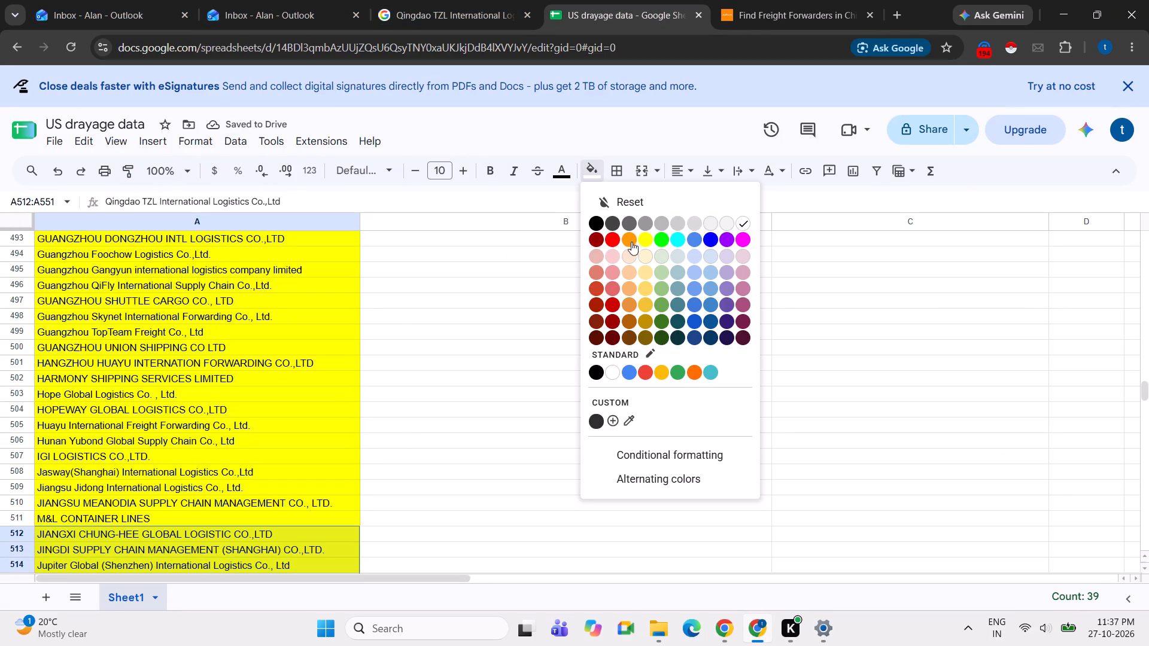
click(647, 242)
Copy the company name in A552, search Google for "QINGDAO XIANGYU INTERNATIONAL LOGISTICS CO., LTD." and open the xiangyu.cn website despite its insecure connection.
scroll(182, 430, down, 4)
scroll(177, 431, up, 1)
click(159, 327)
click(167, 342)
key(ctrl+c)
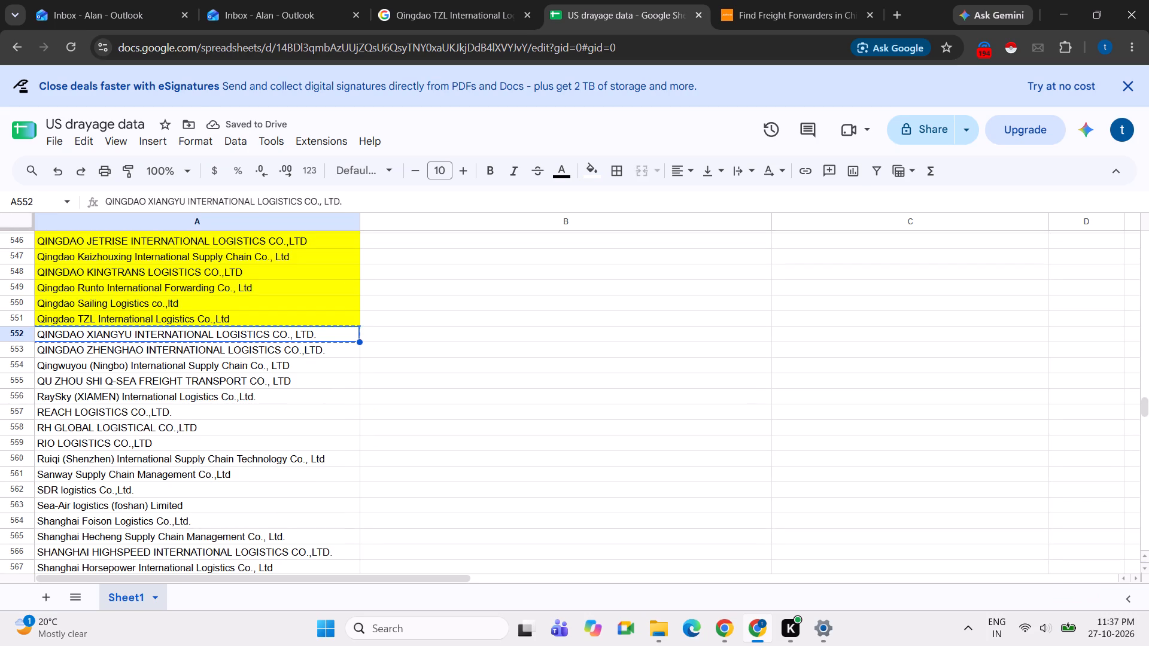
click(505, 3)
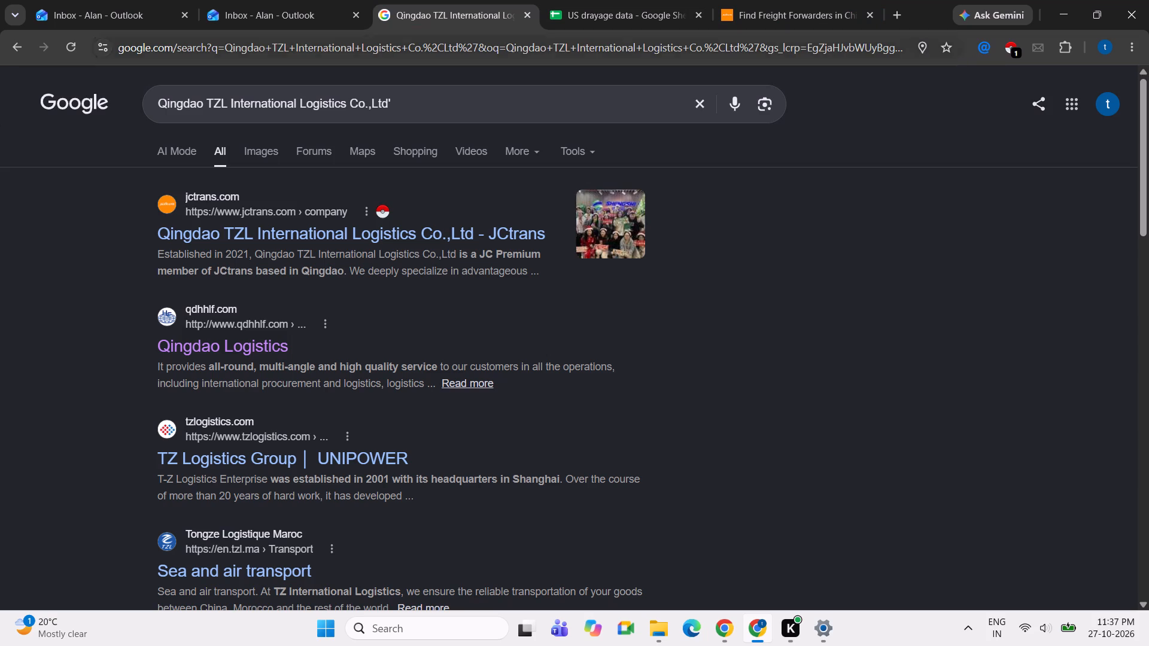
click(412, 42)
key(ctrl+v)
key(Return)
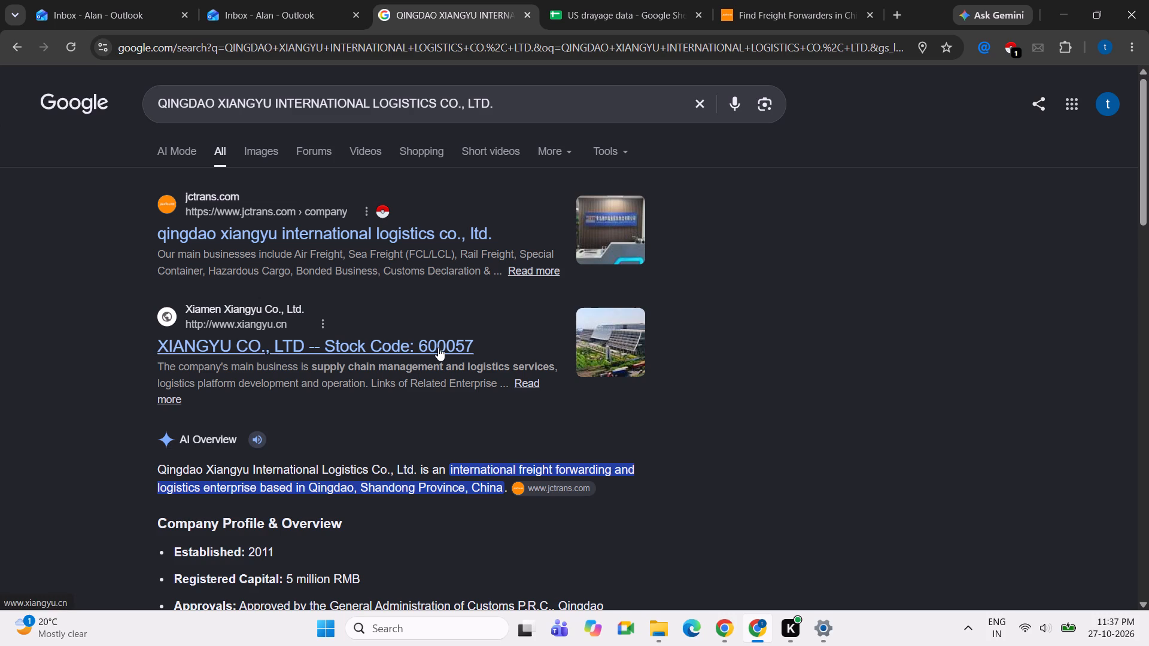
click(229, 326)
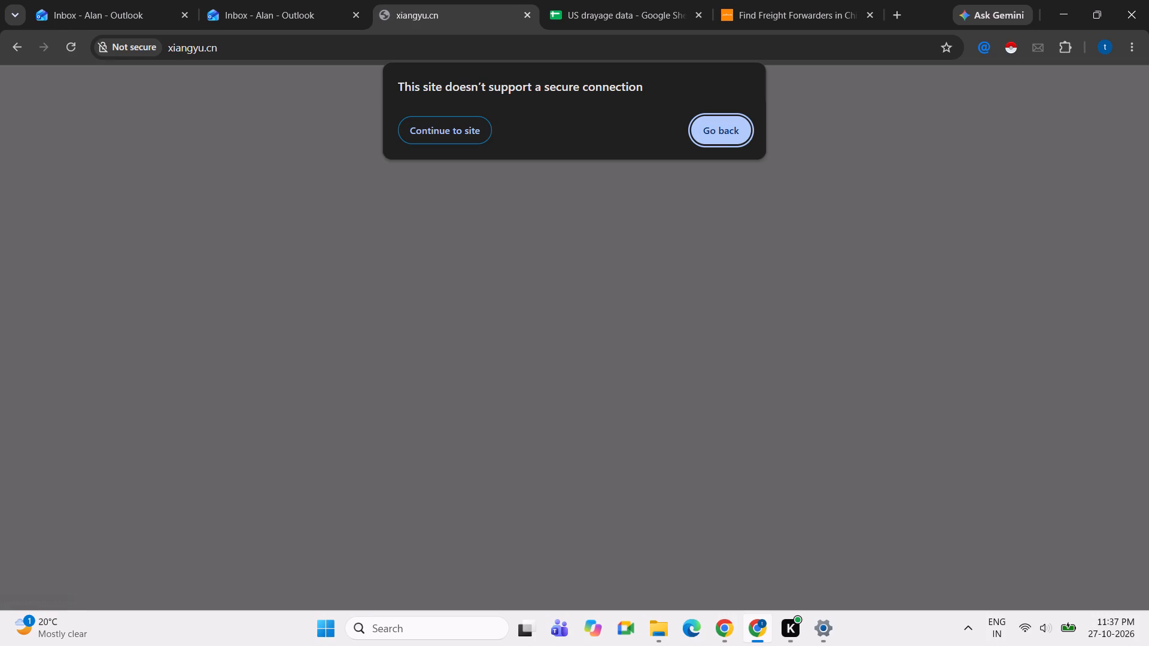
click(443, 135)
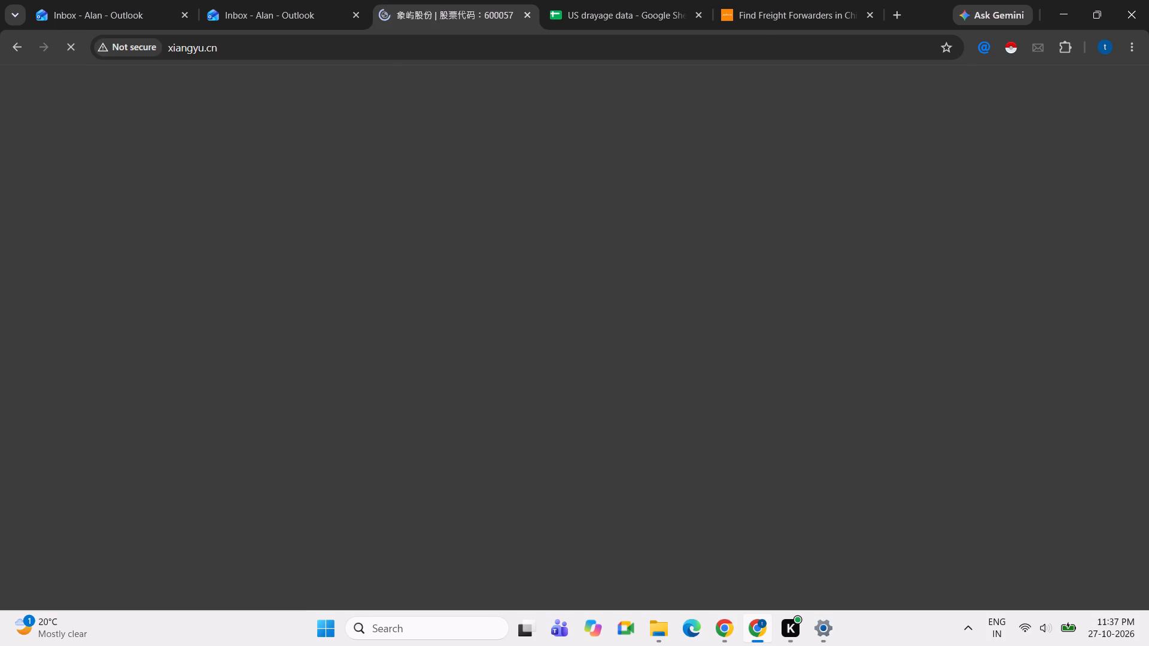
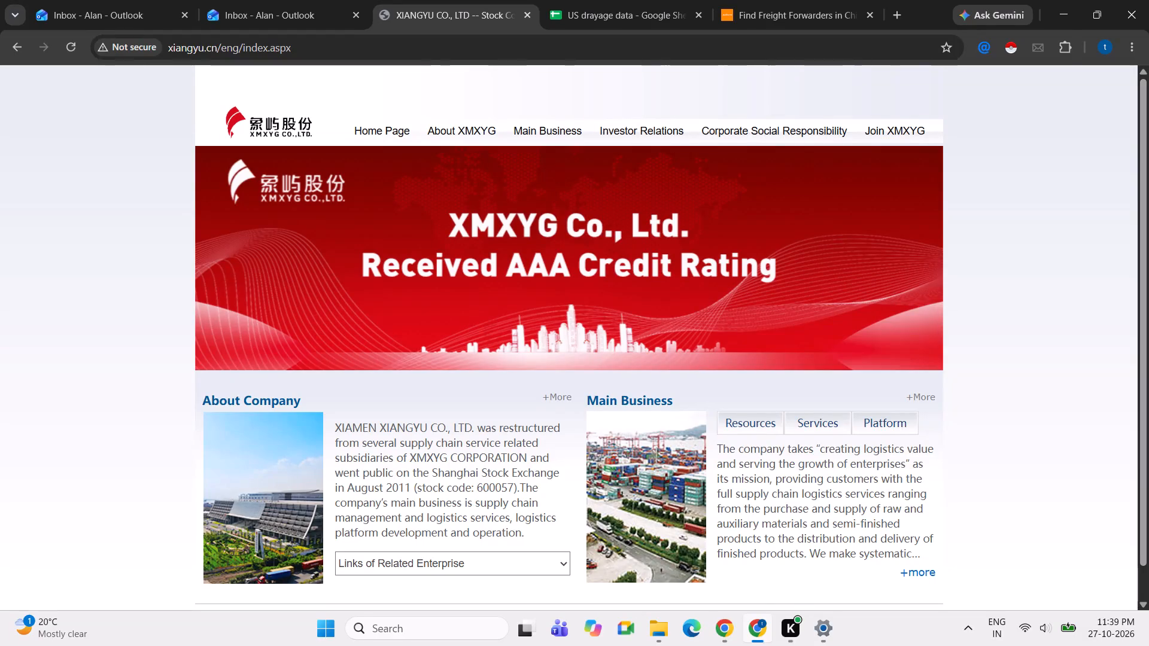
Open the Contact Us page of the xiangyu.cn website and check it for e-mail addresses with Email Hunter.
scroll(497, 349, down, 2)
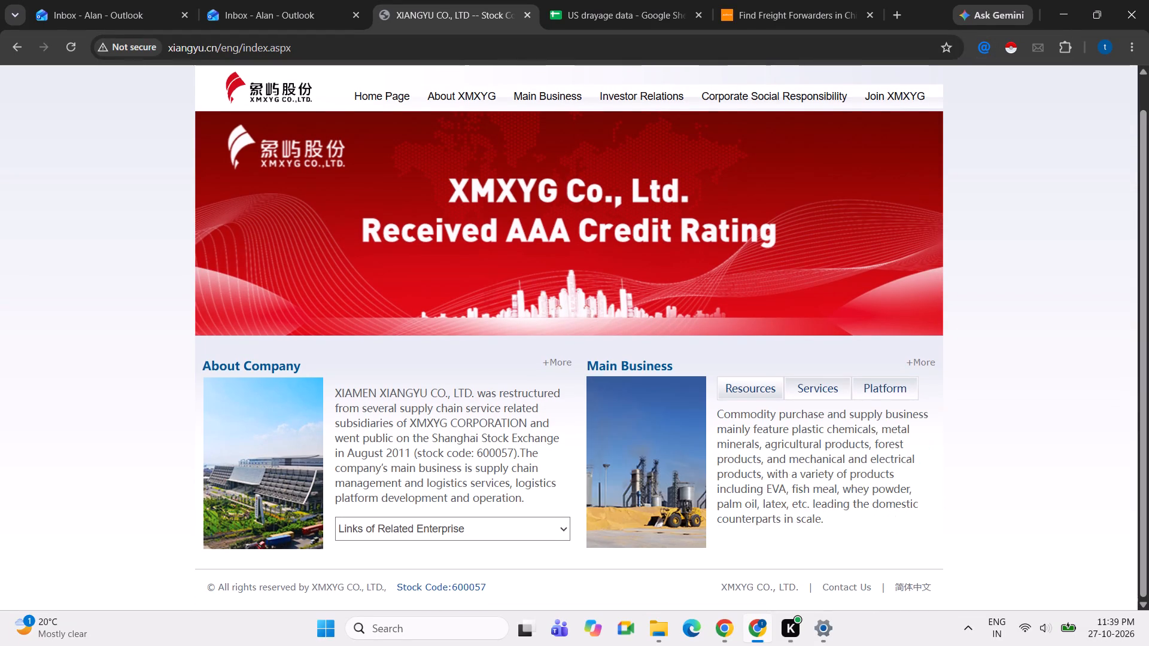
scroll(753, 389, down, 2)
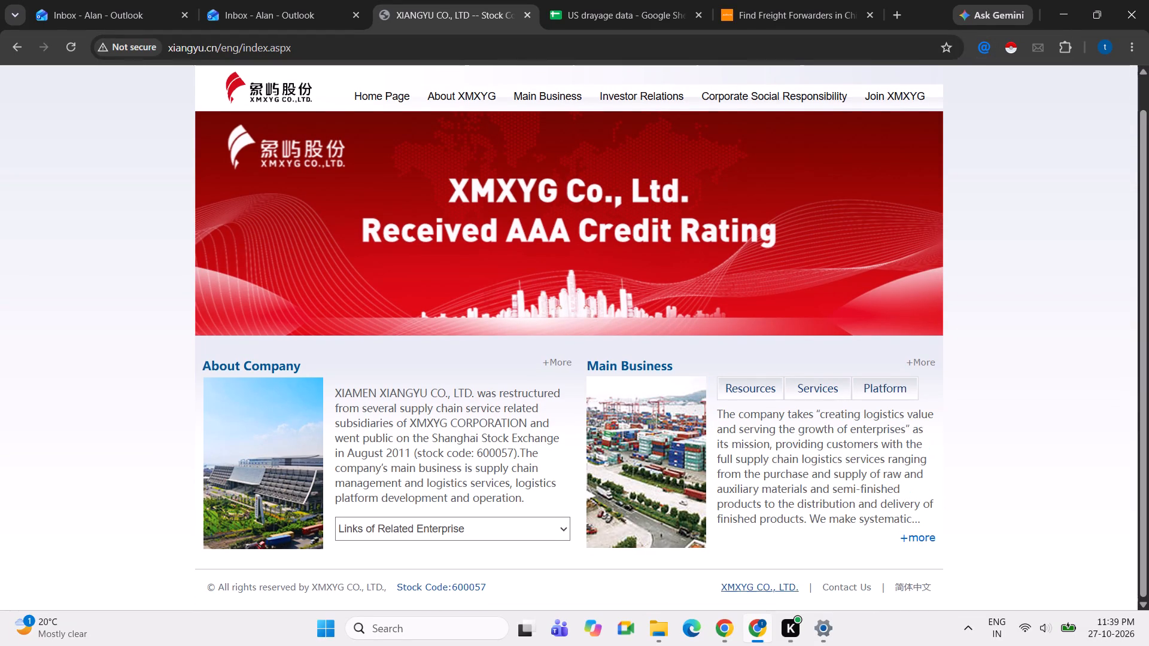
click(837, 582)
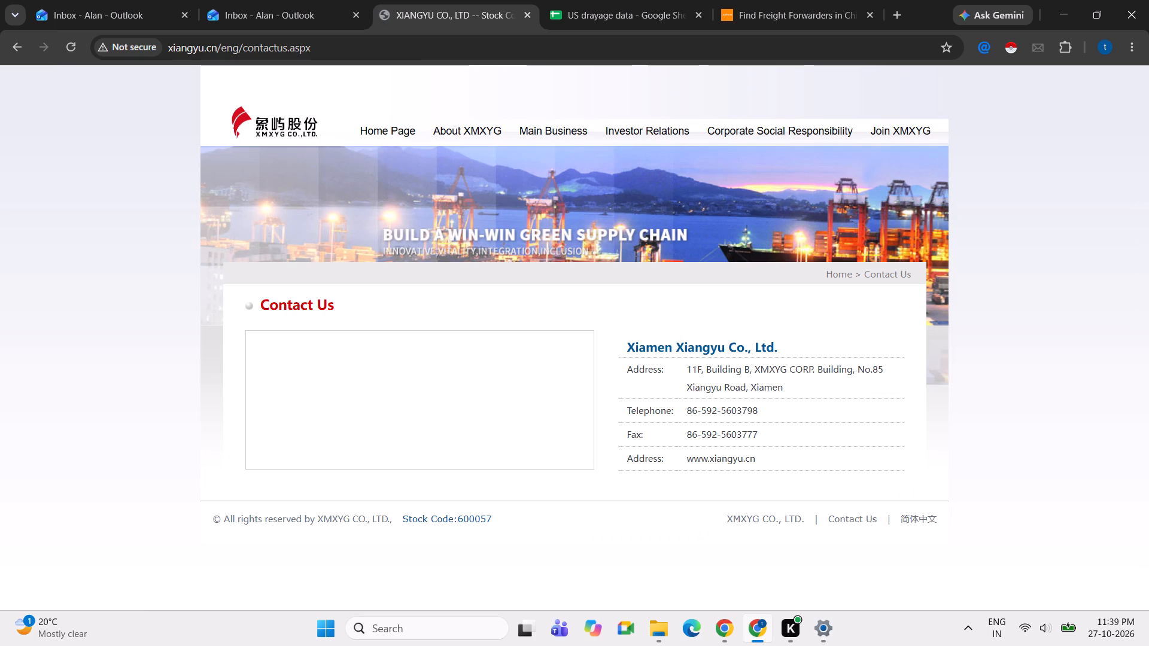
click(980, 44)
drag(1074, 355, 1085, 358)
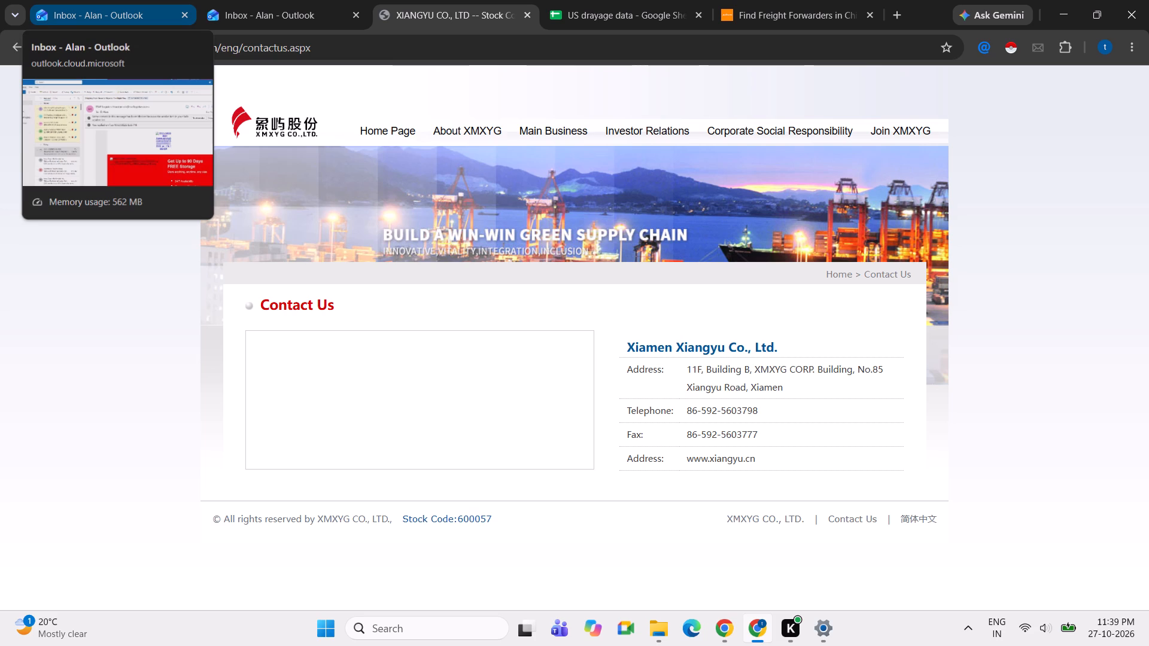
click(986, 49)
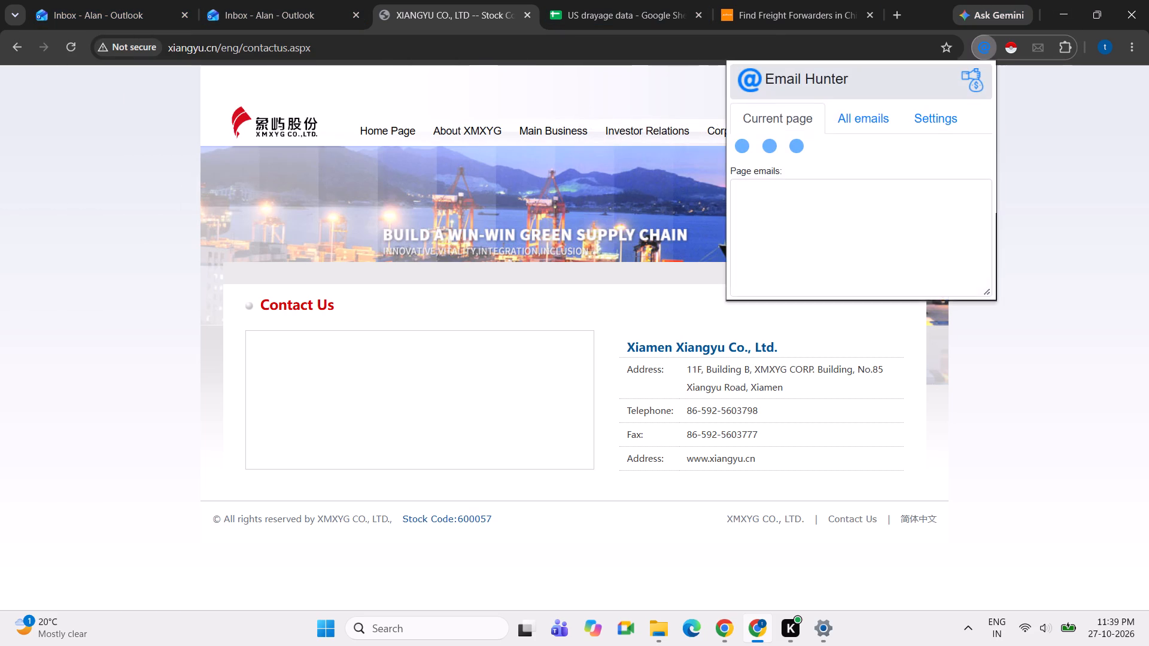
drag(1050, 224, 1042, 215)
Copy the company name "QINGDAO ZHENGHAO INTERNATIONAL LOGISTICS CO.,LTD." from cell A553 of the US drayage data sheet and return to the xiangyu.cn page.
click(569, 0)
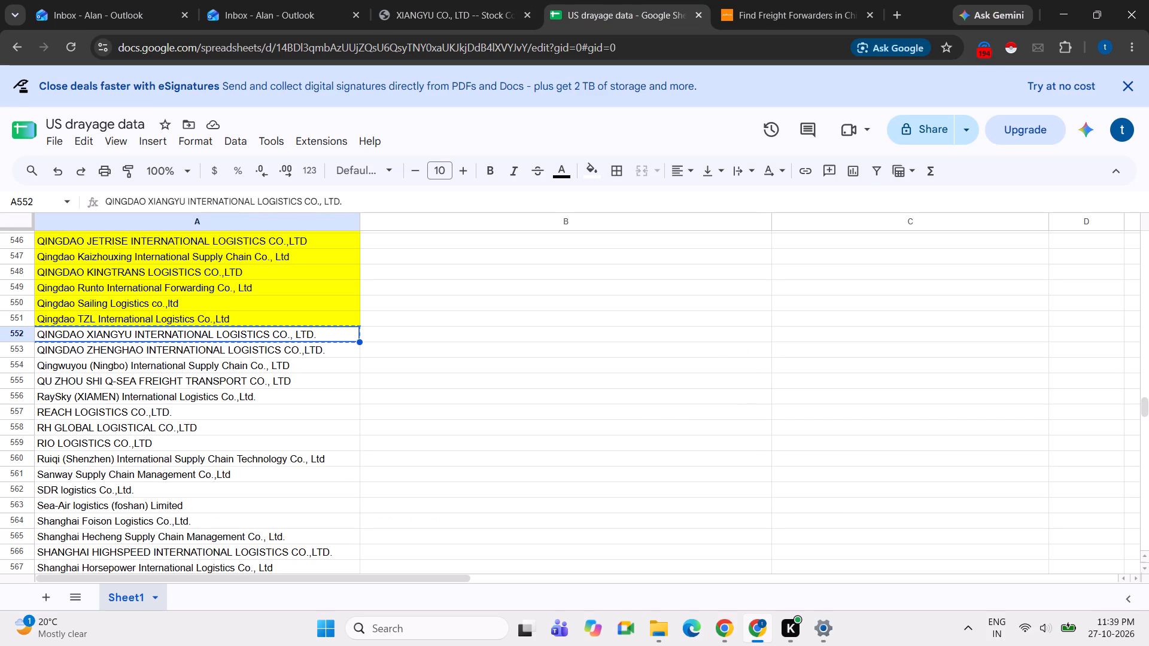
click(59, 354)
key(ctrl+c)
click(418, 0)
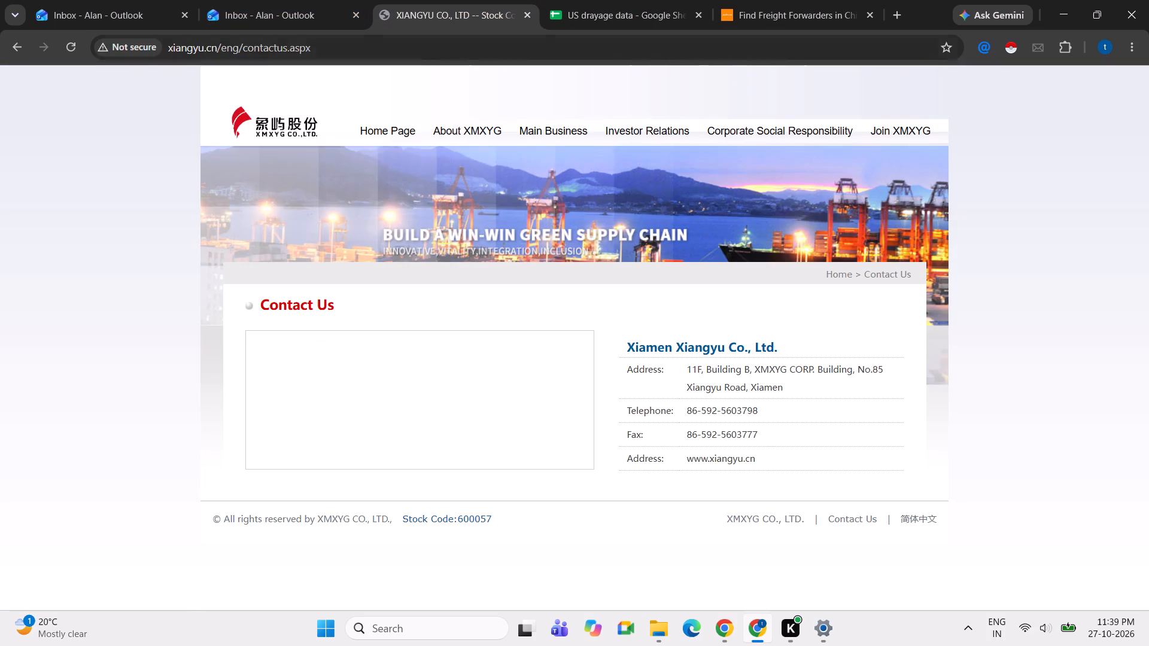
Search Google for "QINGDAO ZHENGHAO INTERNATIONAL LOGISTICS CO.,LTD." and open the company's qdzhlog.com website from the results.
click(399, 49)
key(ctrl+v)
key(bracketright)
key(Return)
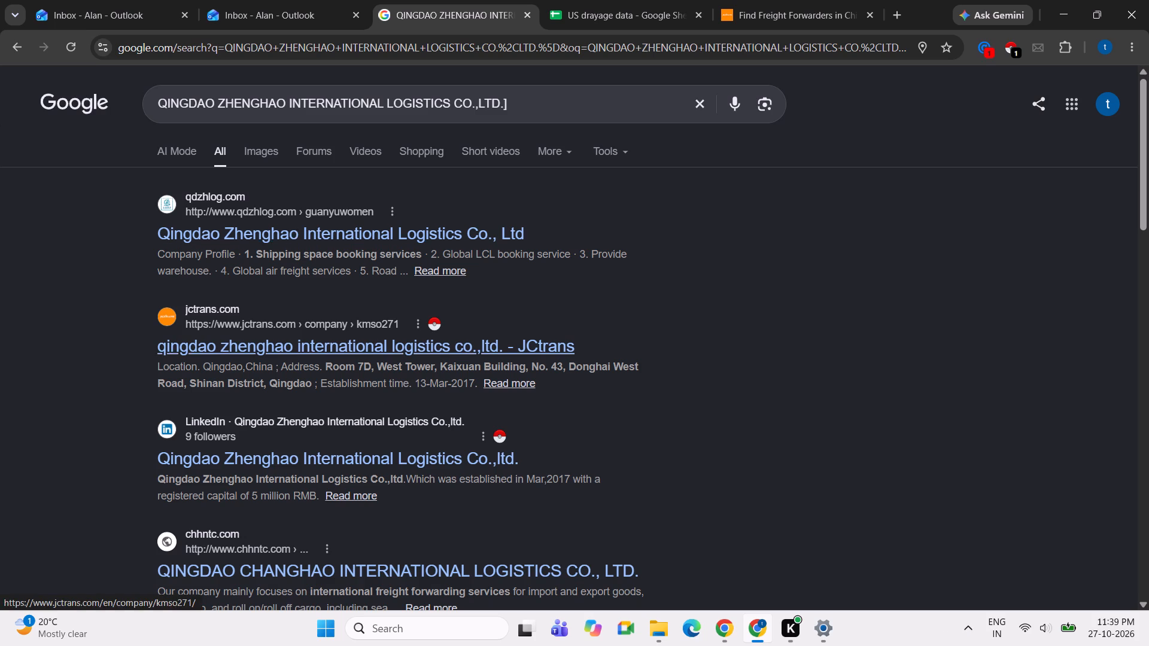
click(265, 230)
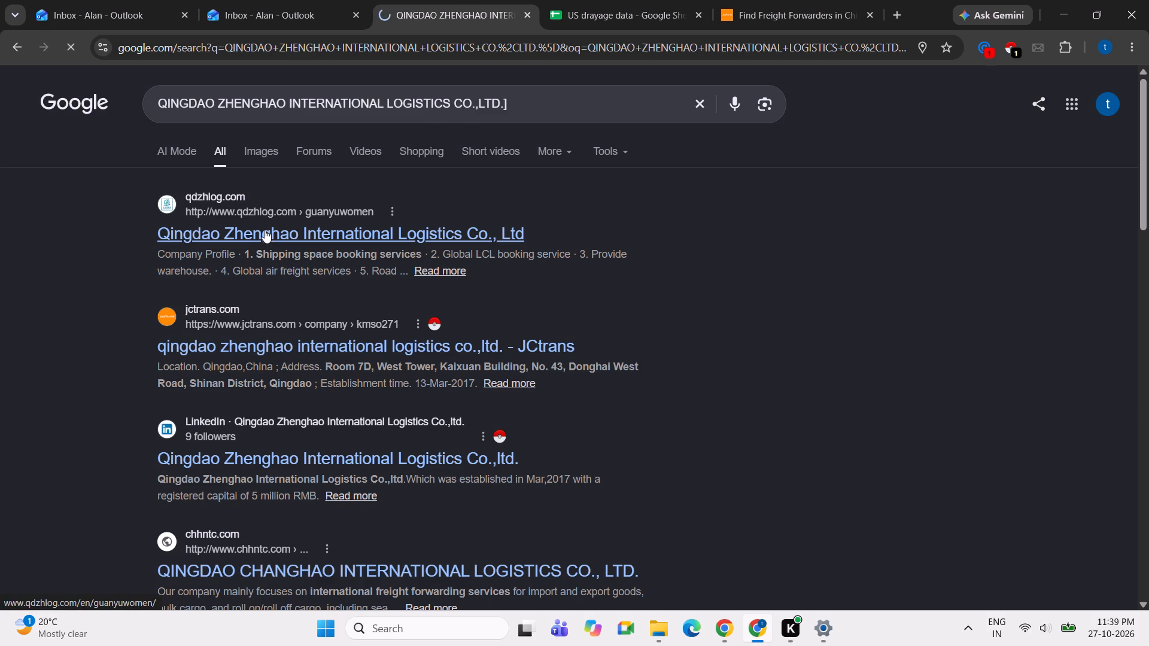
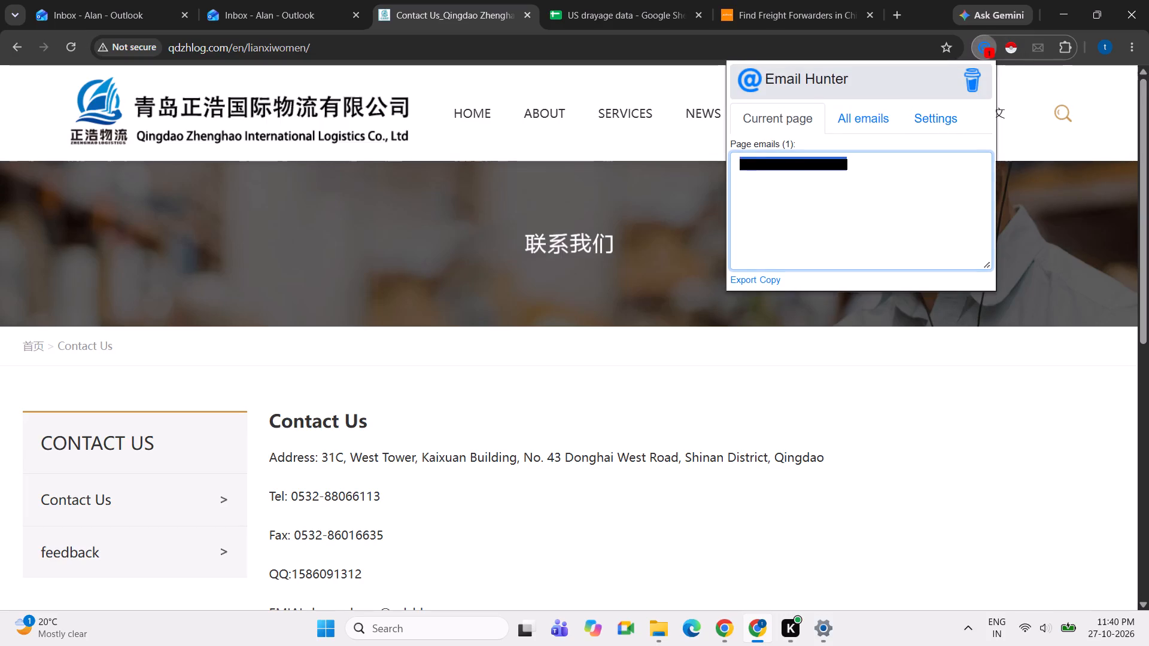
Copy the e-mail address that Email Hunter lists for the Qingdao Zhenghao International Logistics contact page.
key(ctrl+c)
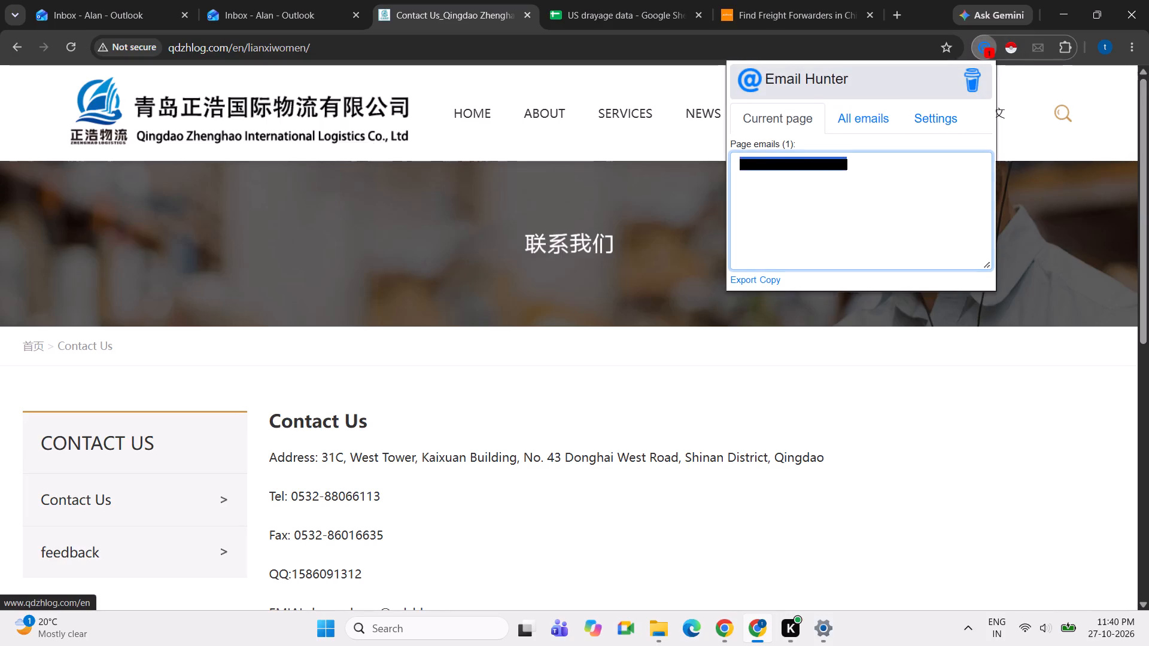
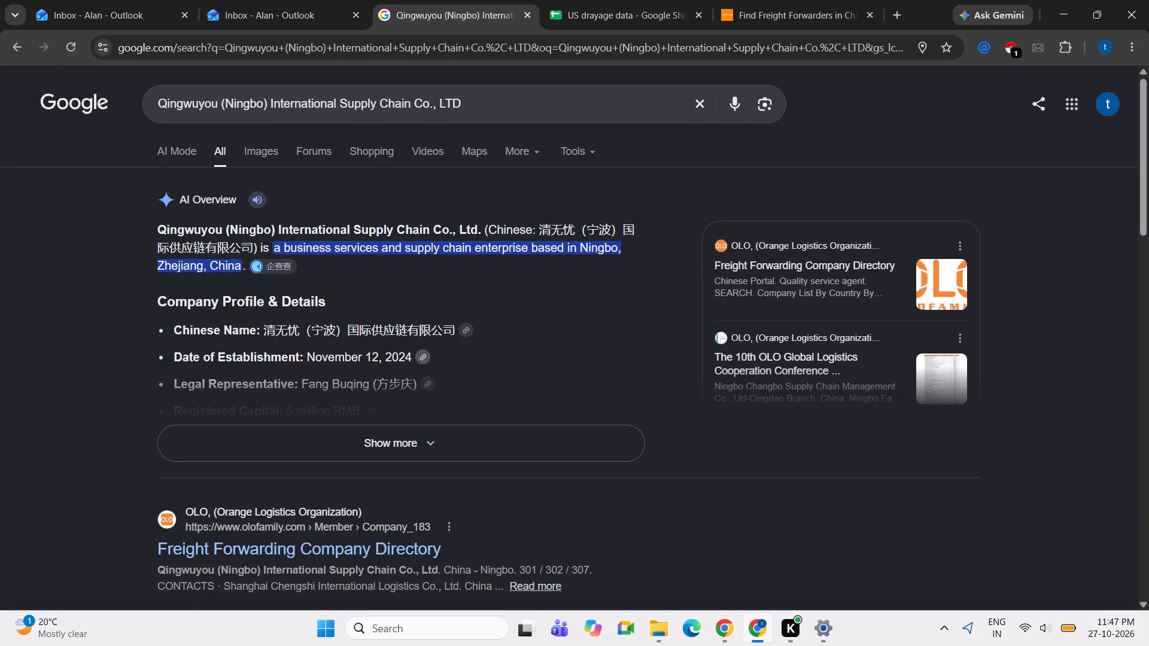
Look through the Google results for "Qingwuyou (Ningbo) International Supply Chain Co., LTD" for a company website.
scroll(591, 345, down, 1)
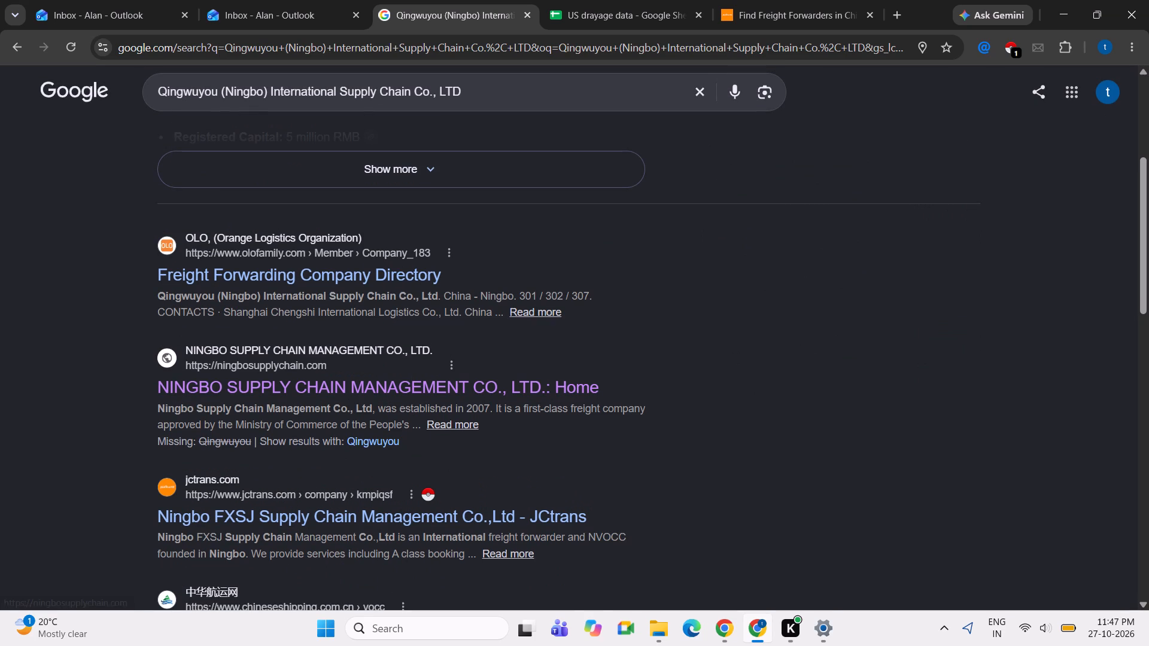
Copy the company name "QU ZHOU SHI Q-SEA FREIGHT TRANSPORT CO., LTD" from cell A555 of the US drayage data sheet and search Google for it.
click(634, 0)
click(179, 366)
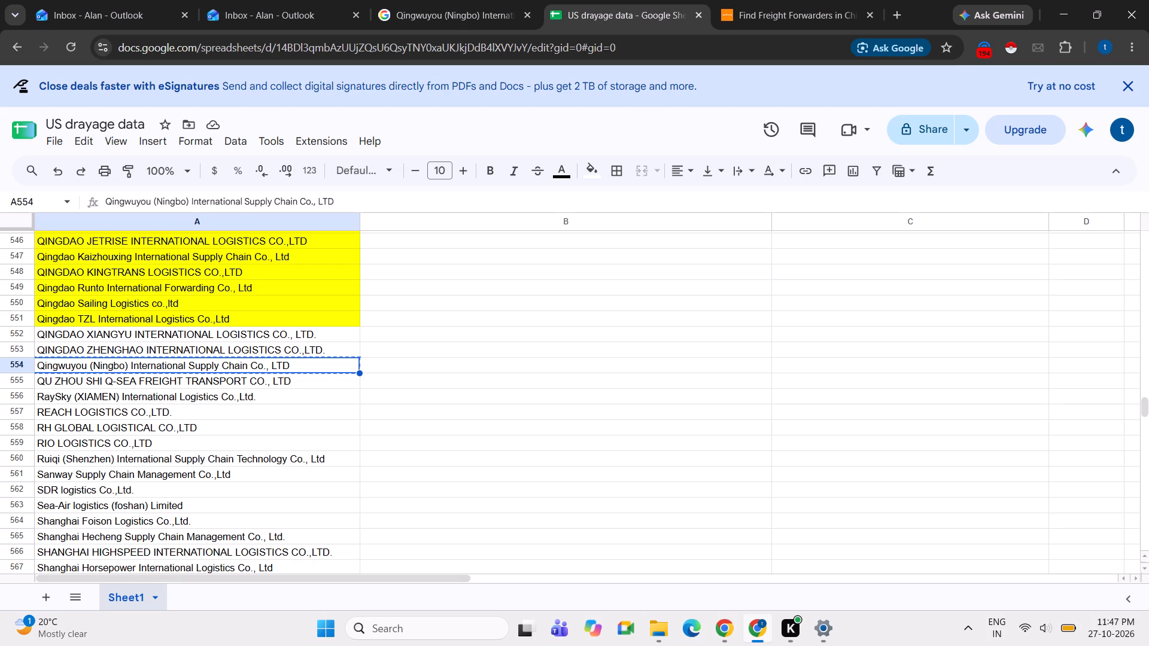
click(176, 383)
key(ctrl+c)
click(478, 13)
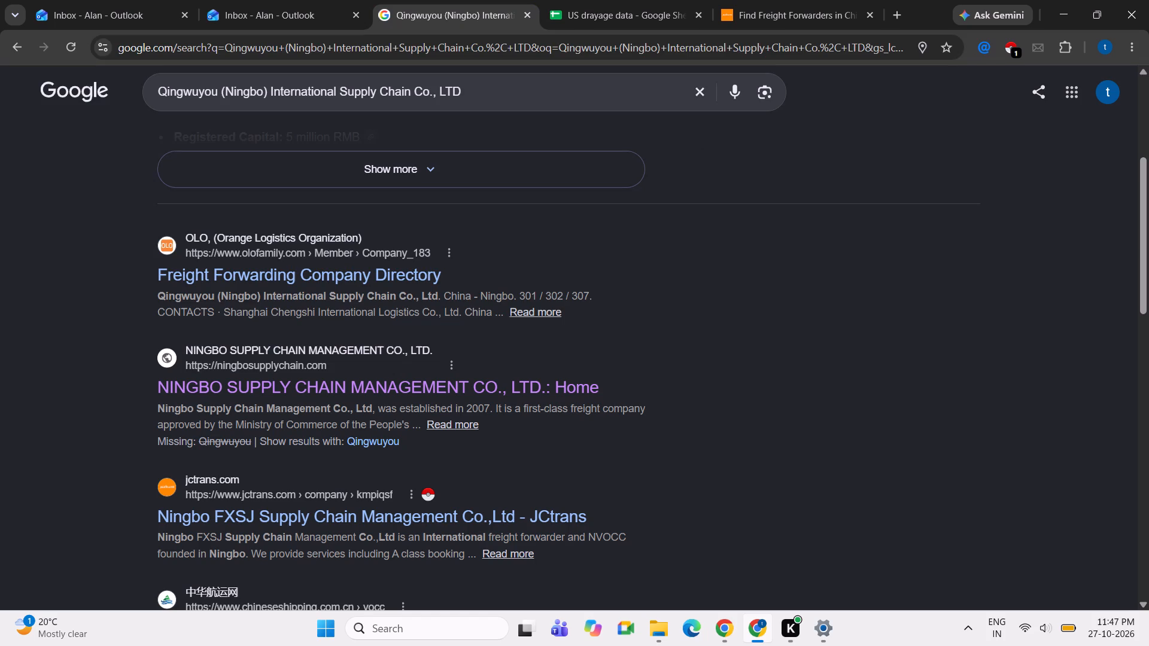
click(413, 44)
key(ctrl+v)
key(Return)
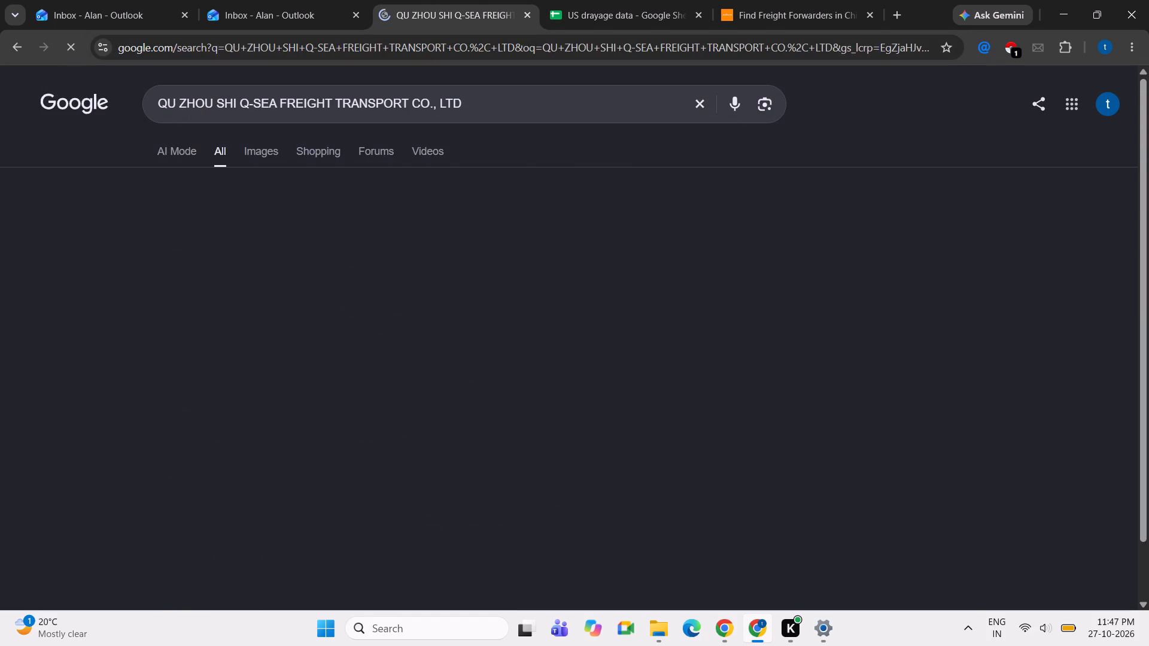
Open the chaojixinxi.com result for Qu Zhou Shi Q-sea Freight, continuing to the unsecured site, and translate the page into English.
scroll(289, 436, down, 2)
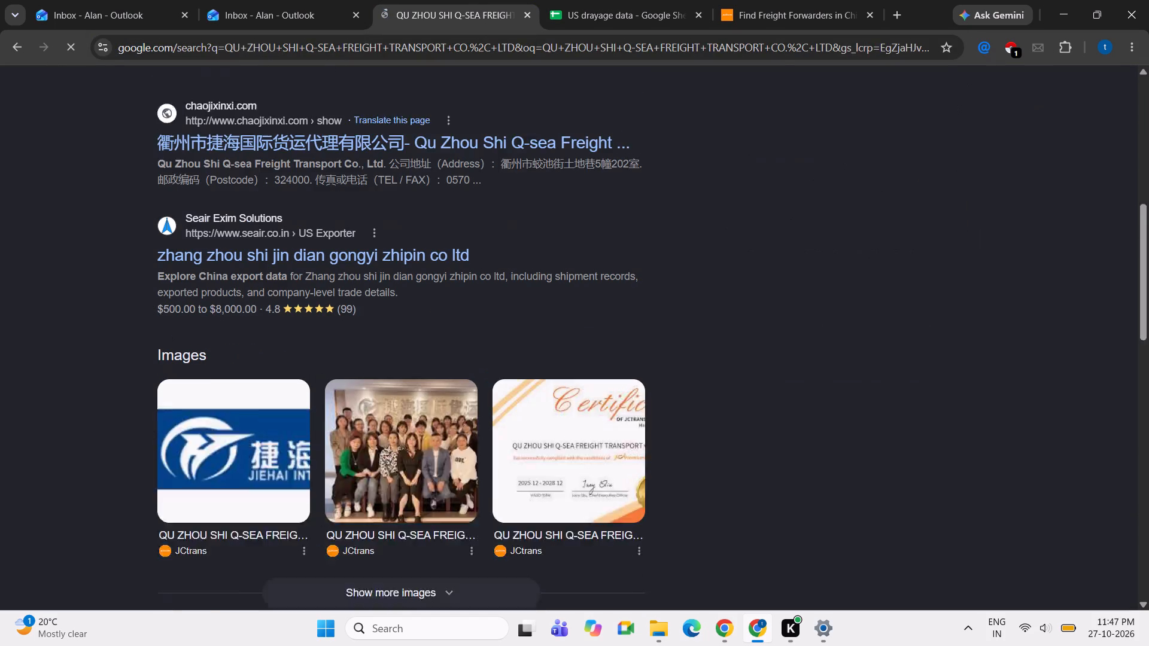
scroll(290, 427, up, 1)
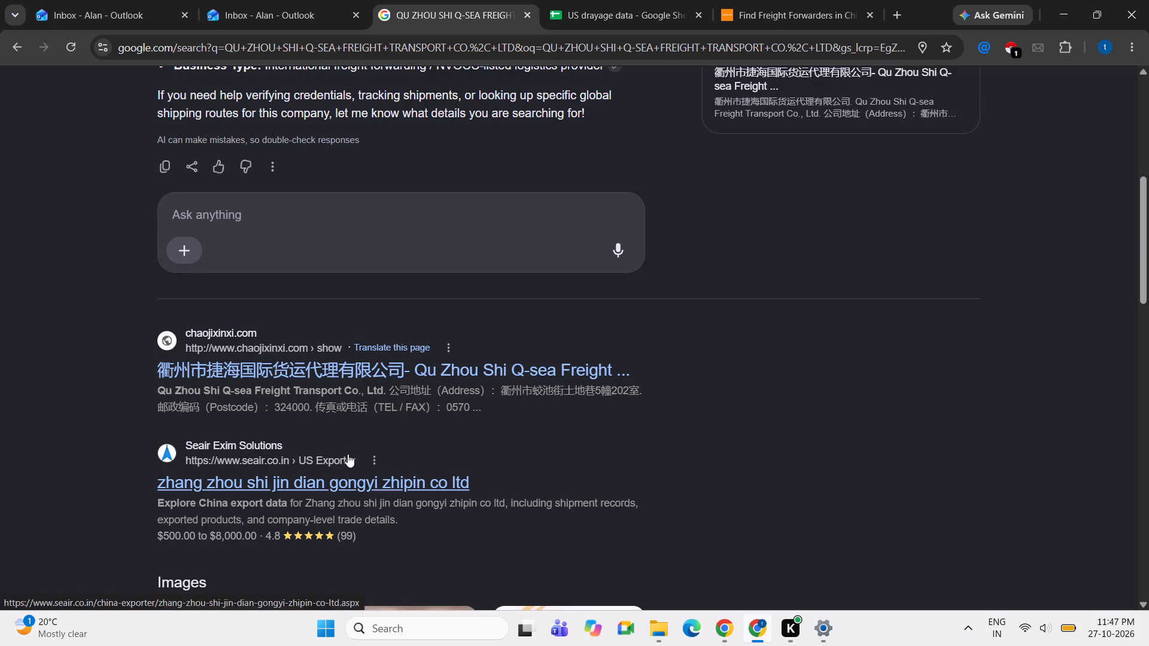
click(327, 366)
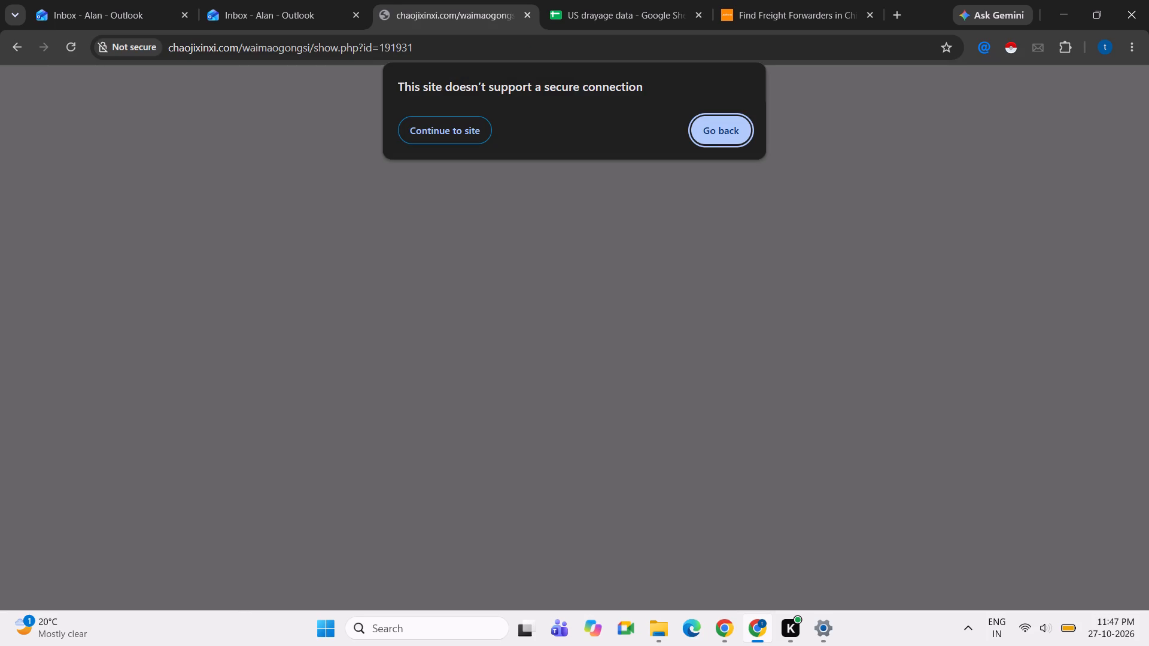
click(425, 137)
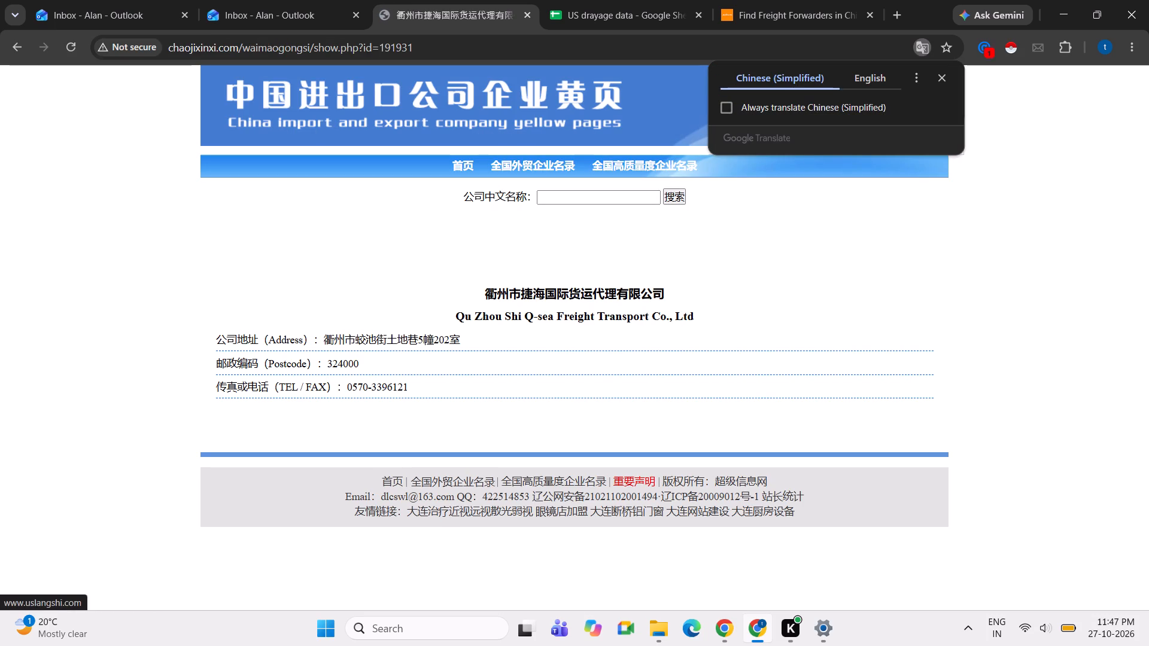
click(874, 78)
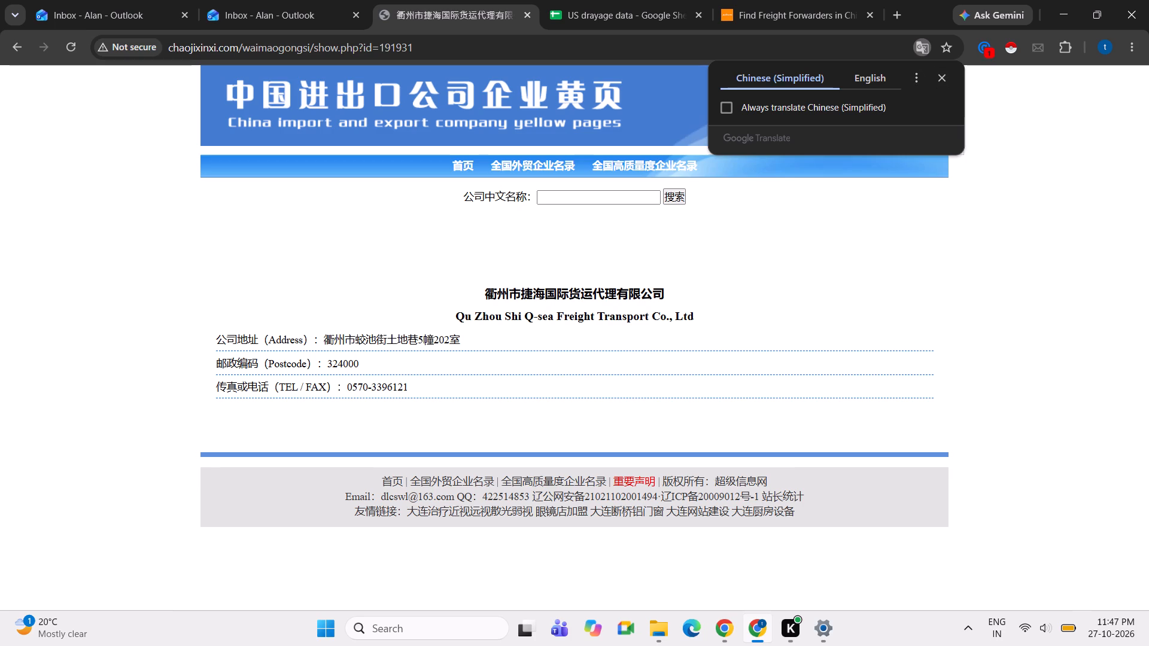
click(940, 78)
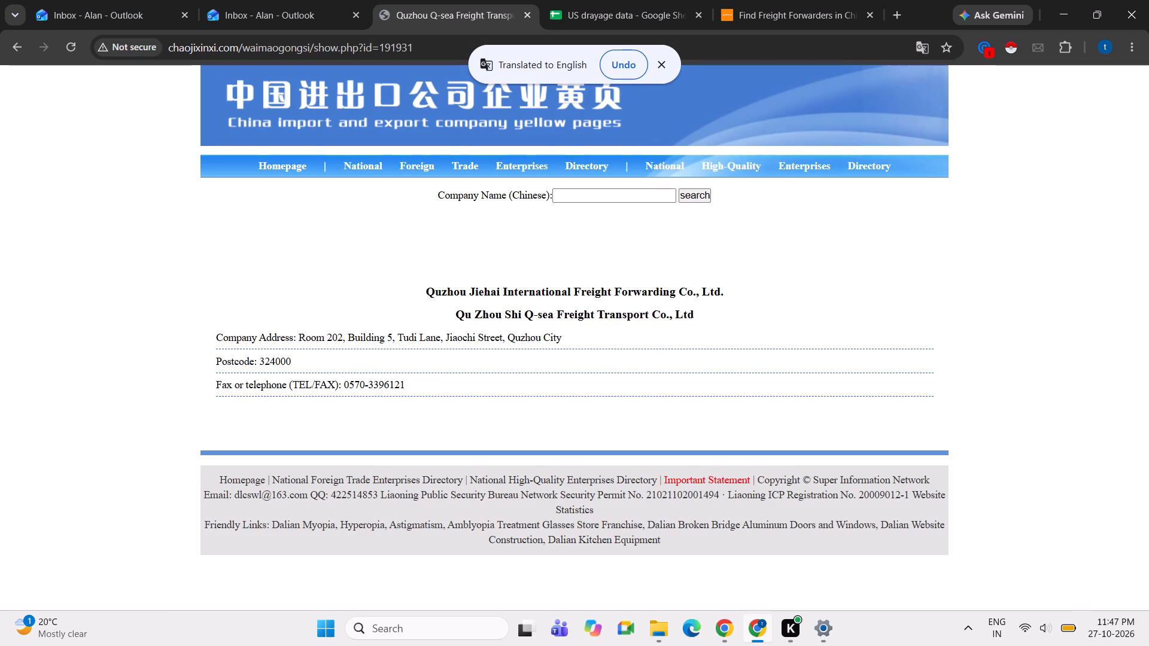
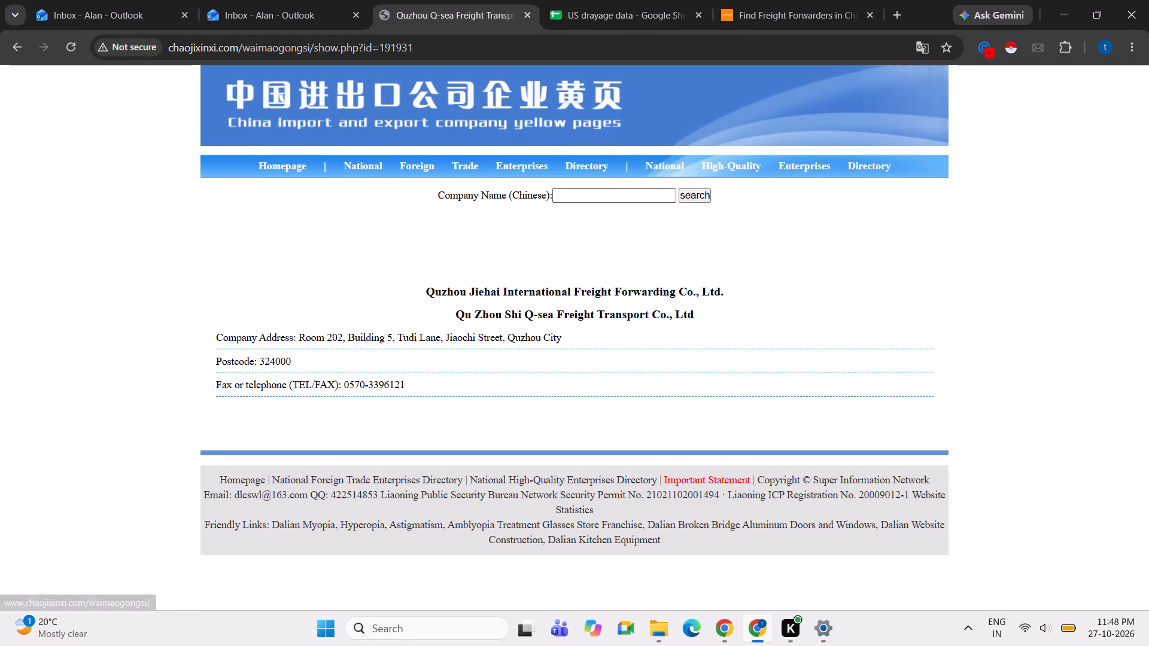
Return to the Google results and open San Logistics' "China NOVCC list updated/ registred in 1999-2020" page to check it for contact details.
scroll(560, 282, down, 4)
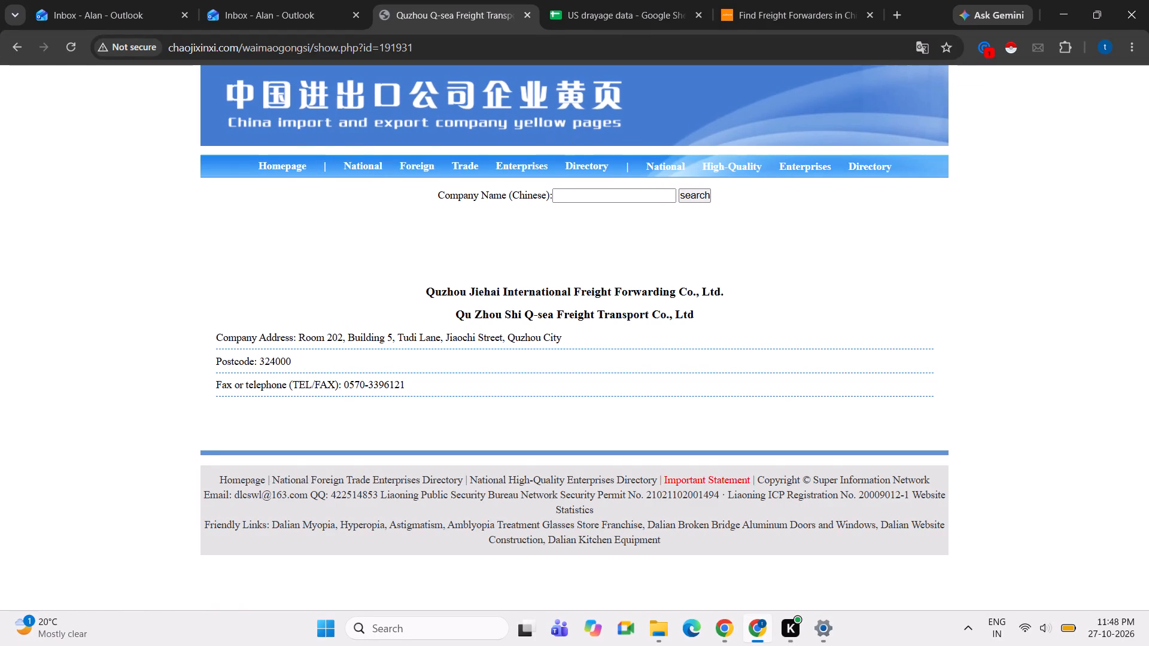
scroll(724, 258, up, 1)
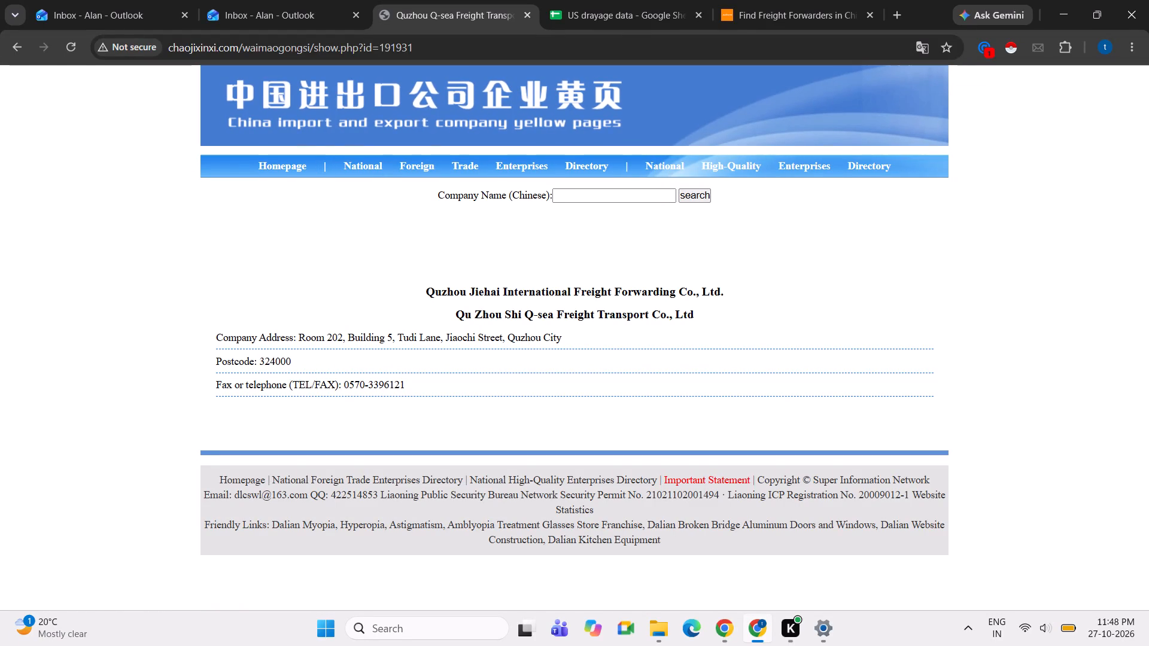
click(19, 45)
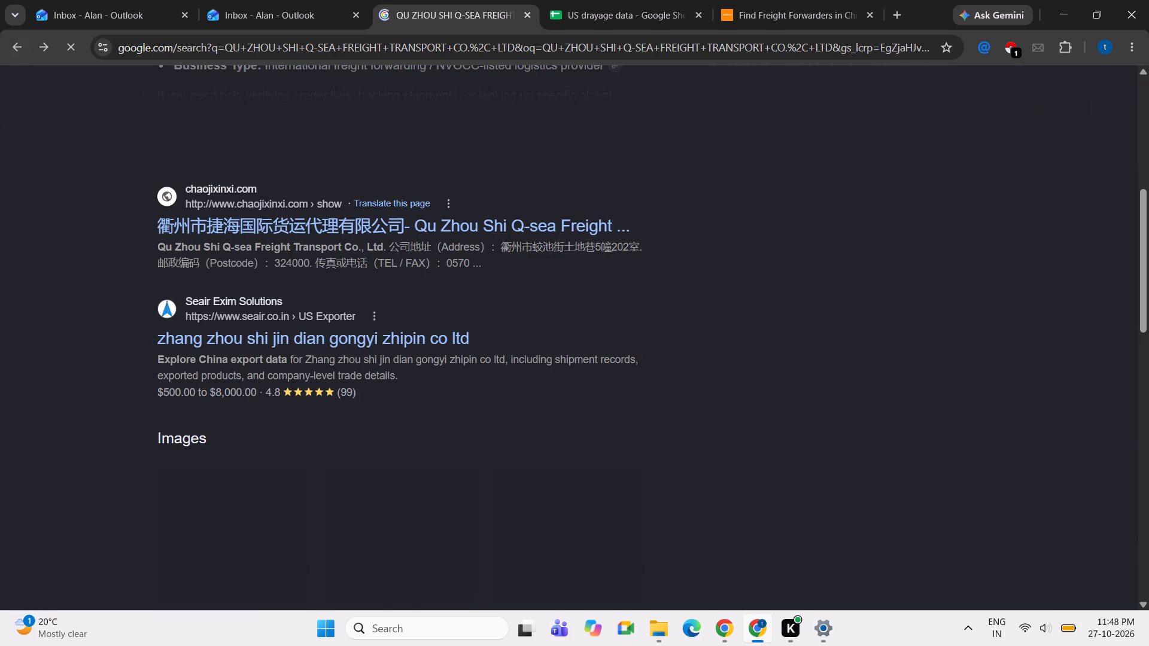
scroll(326, 266, down, 1)
scroll(321, 359, down, 1)
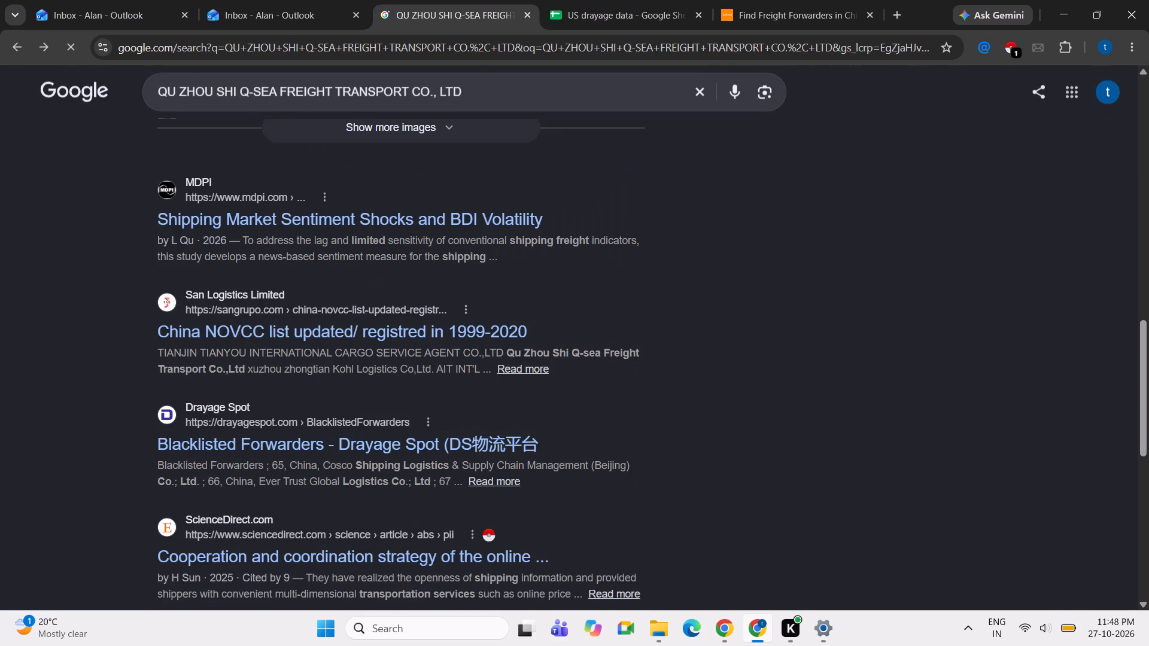
click(258, 329)
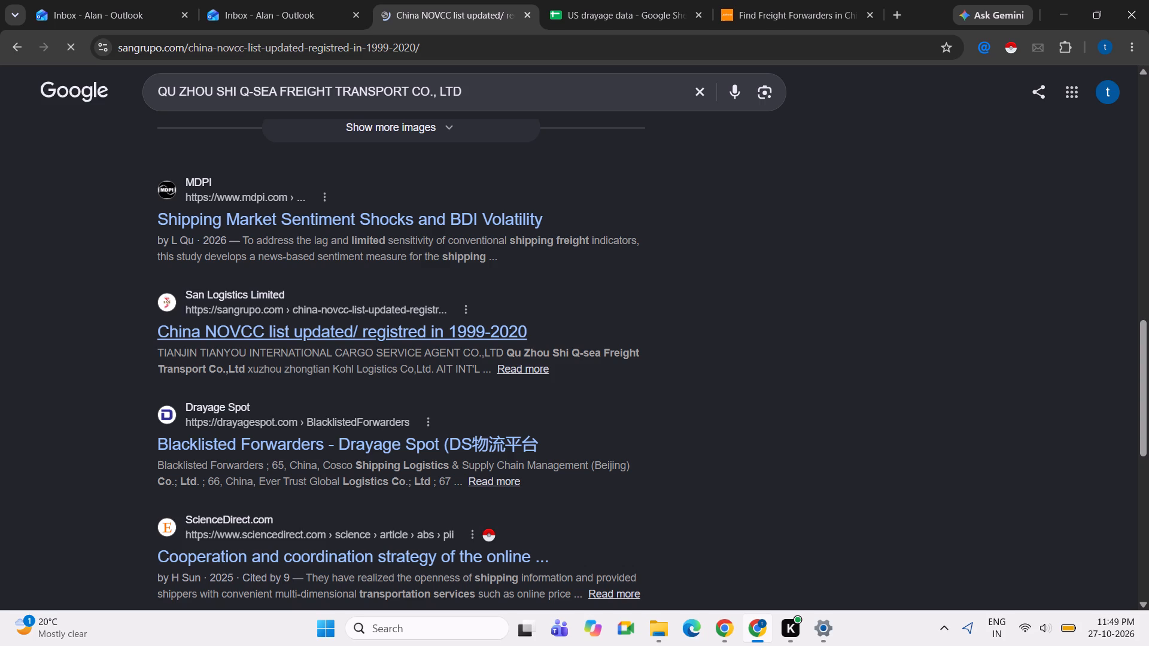
click(409, 334)
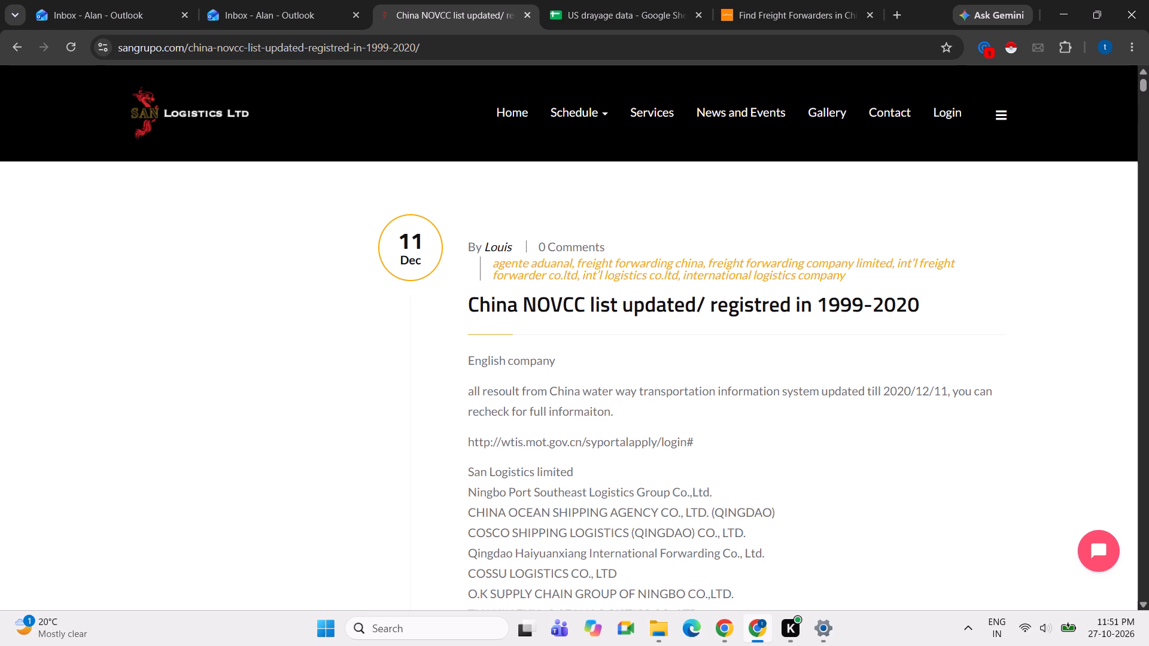
click(219, 419)
scroll(649, 411, down, 2)
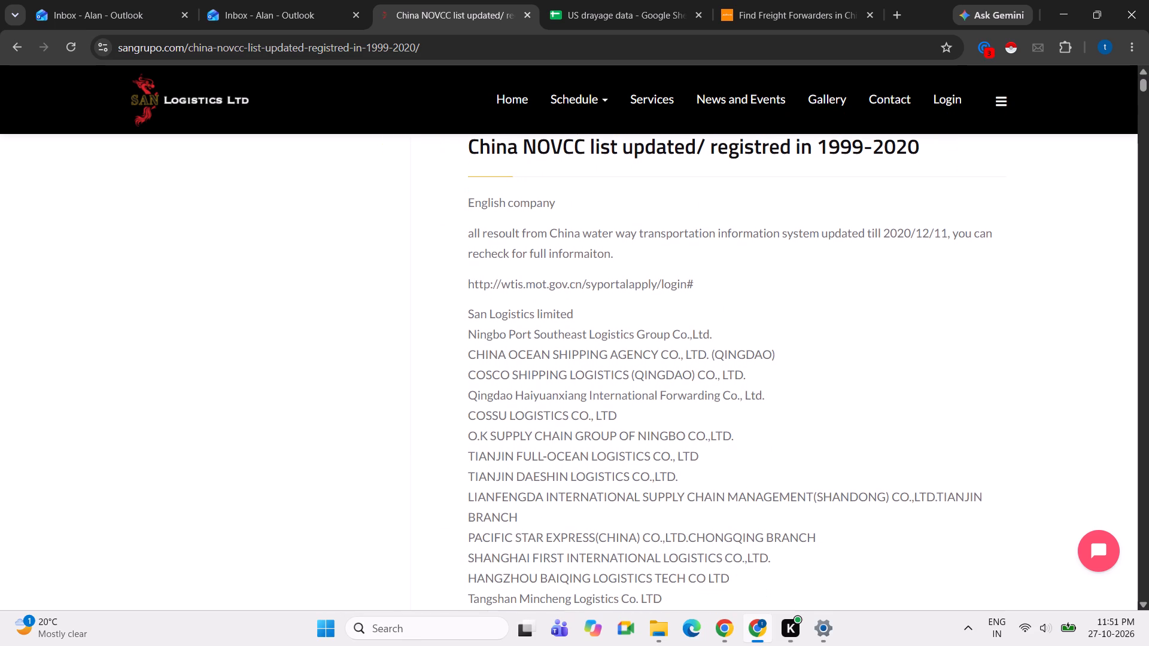
scroll(259, 349, up, 5)
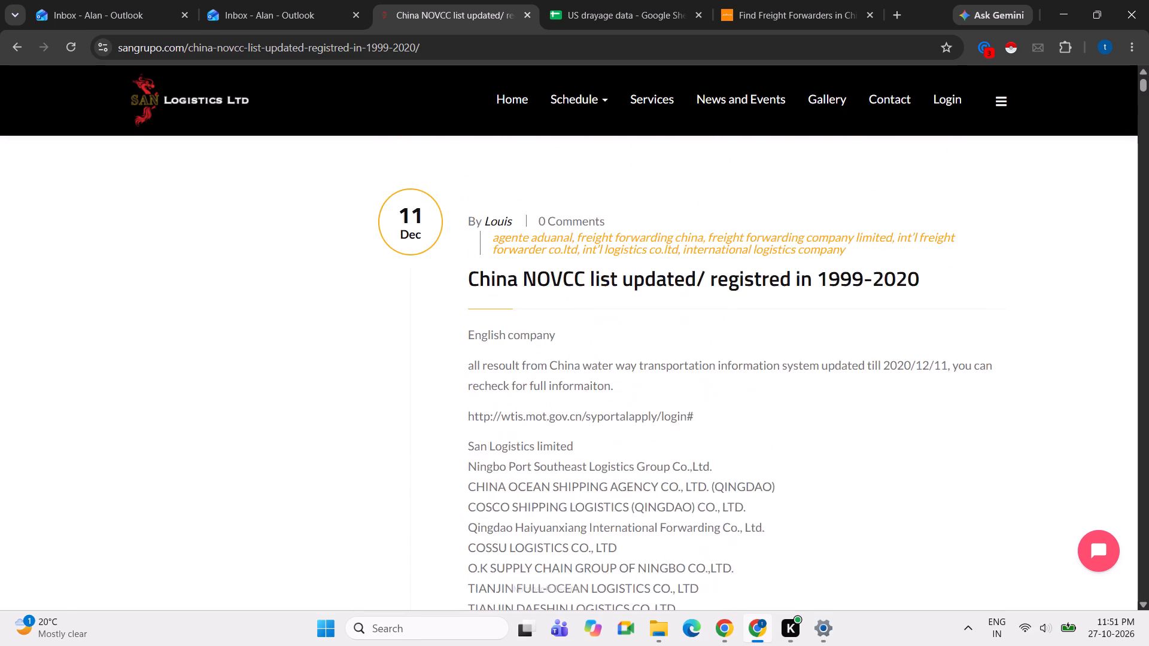
scroll(309, 273, up, 2)
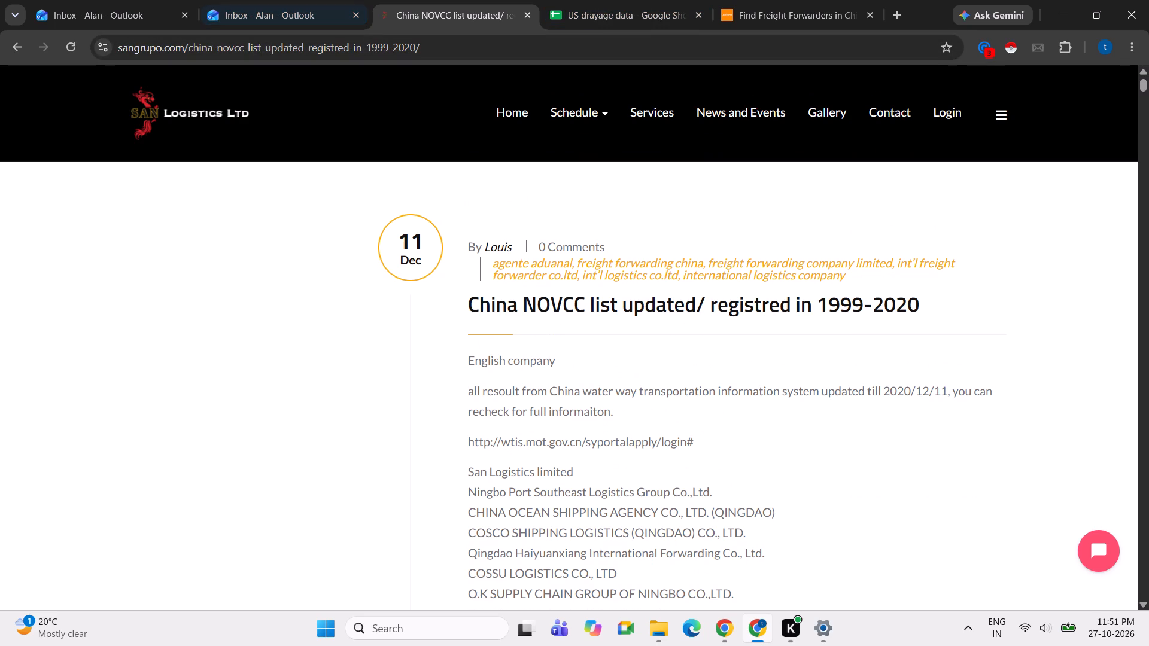
Copy the company name "RaySky (XIAMEN) International Logistics Co.,Ltd." from cell A556 of the US drayage data sheet and search Google for it.
click(610, 5)
click(97, 401)
key(ctrl+c)
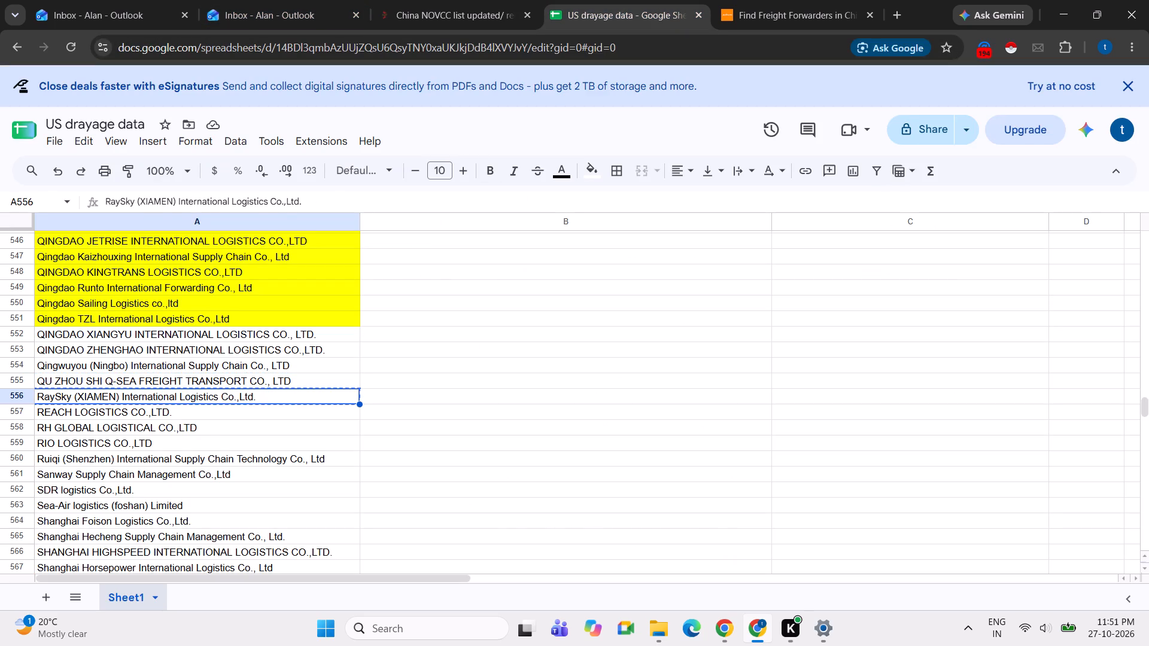
click(405, 0)
click(323, 64)
click(341, 55)
key(ctrl+v)
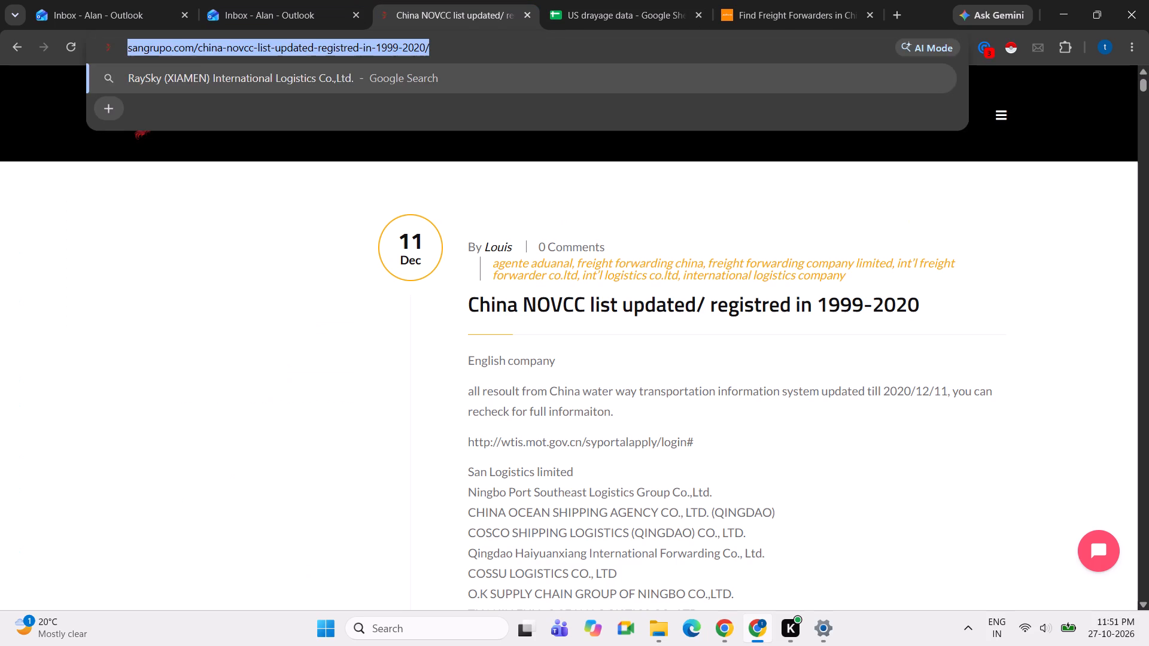
key(Return)
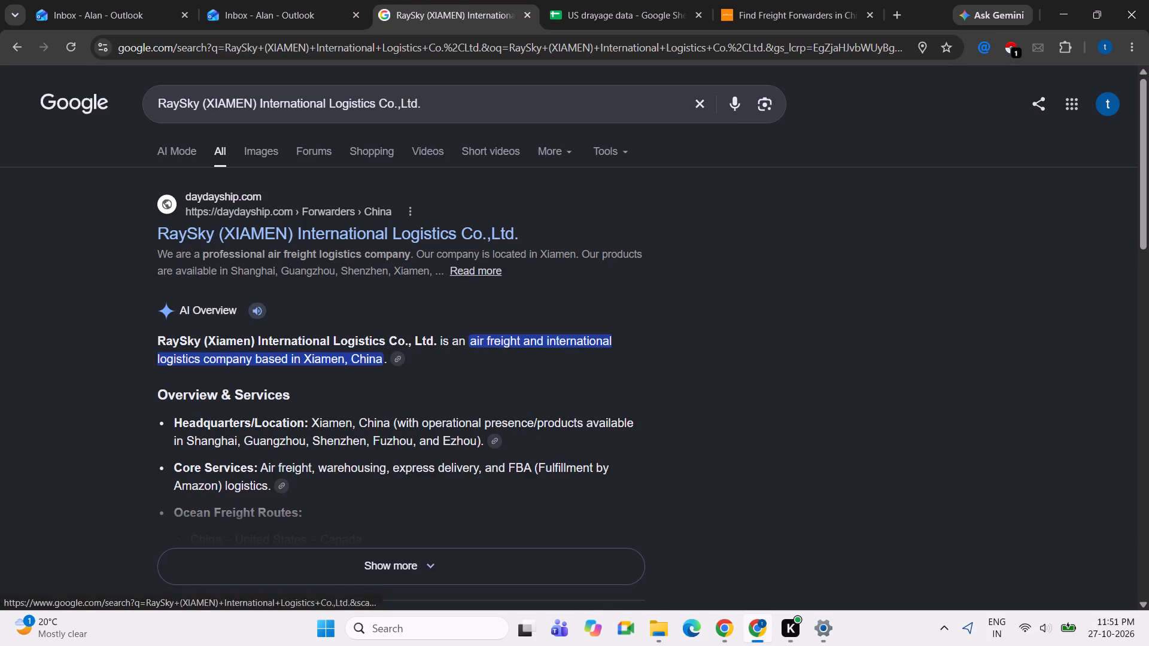
Open the daydayship.com result for RaySky (XIAMEN) International Logistics and examine the company page for a website and contact details.
click(207, 208)
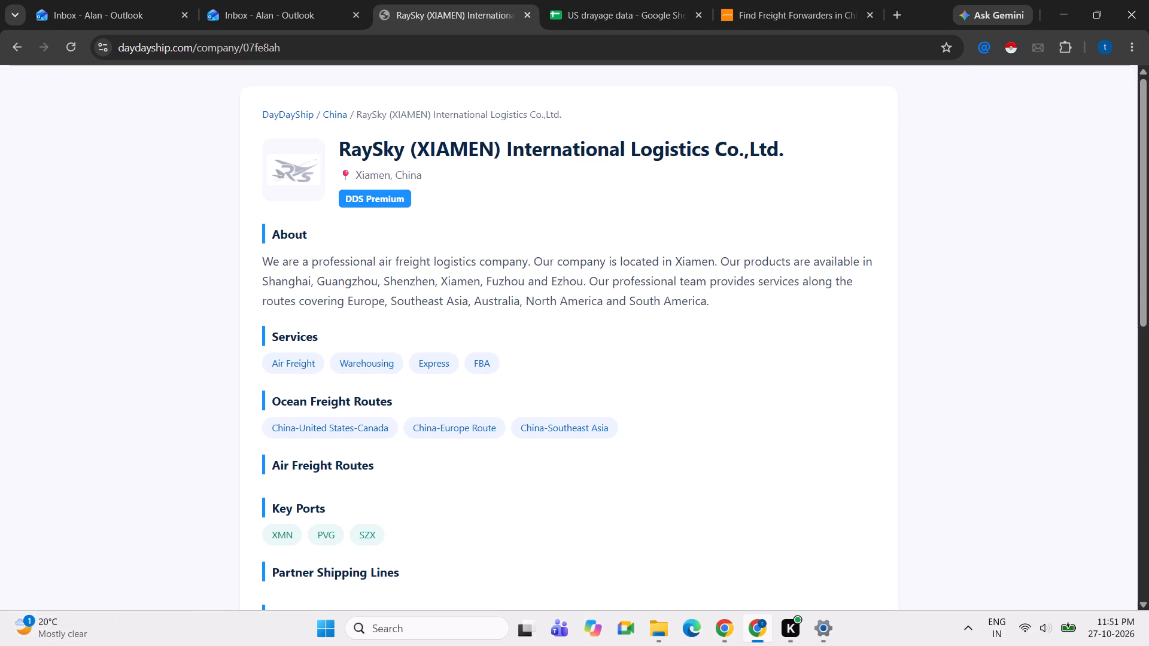
scroll(555, 218, down, 1)
scroll(555, 218, up, 1)
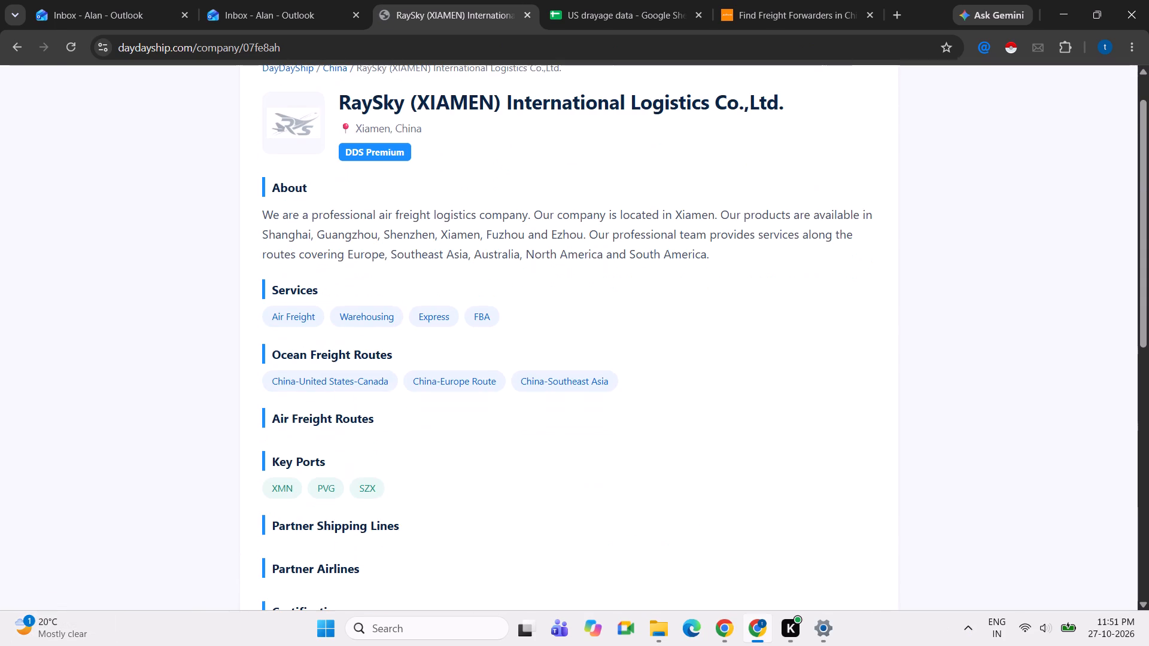
scroll(555, 218, up, 1)
scroll(554, 172, down, 1)
scroll(554, 172, up, 1)
scroll(554, 172, down, 2)
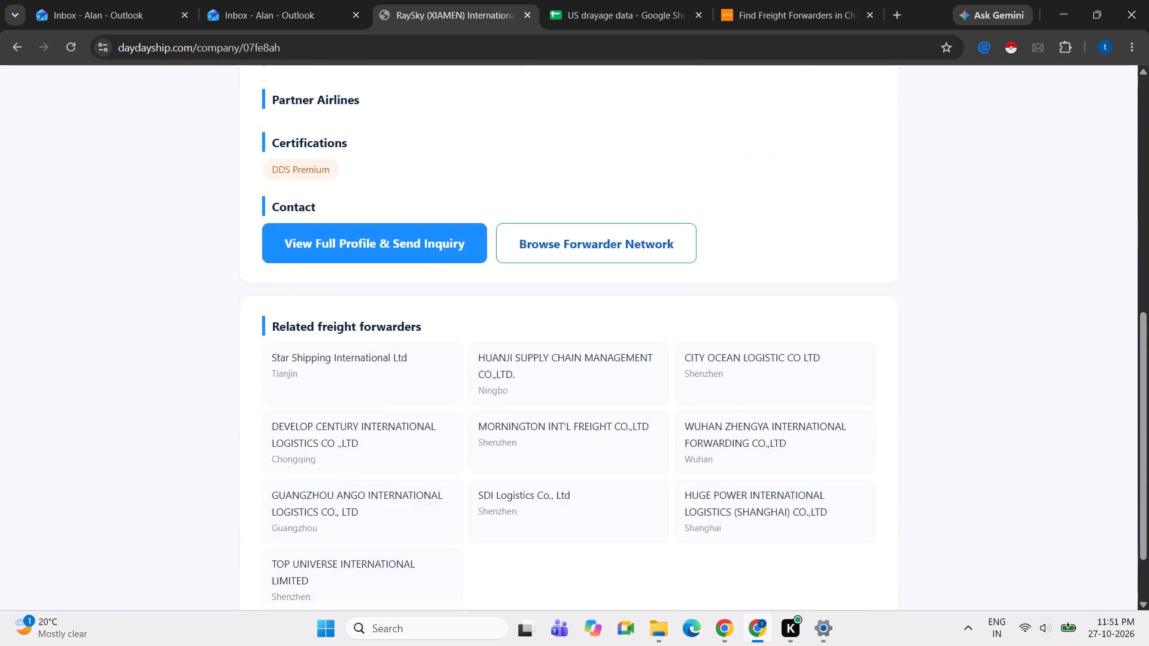
scroll(554, 172, up, 2)
scroll(554, 172, down, 1)
scroll(554, 172, up, 1)
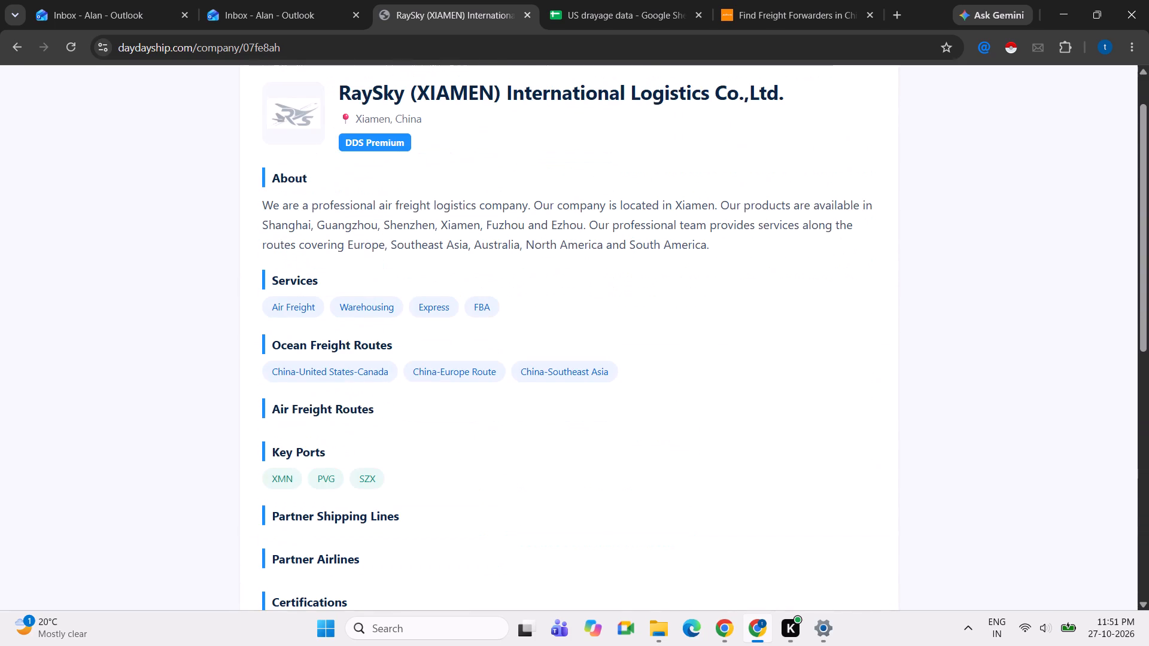
scroll(554, 172, down, 1)
scroll(554, 172, up, 1)
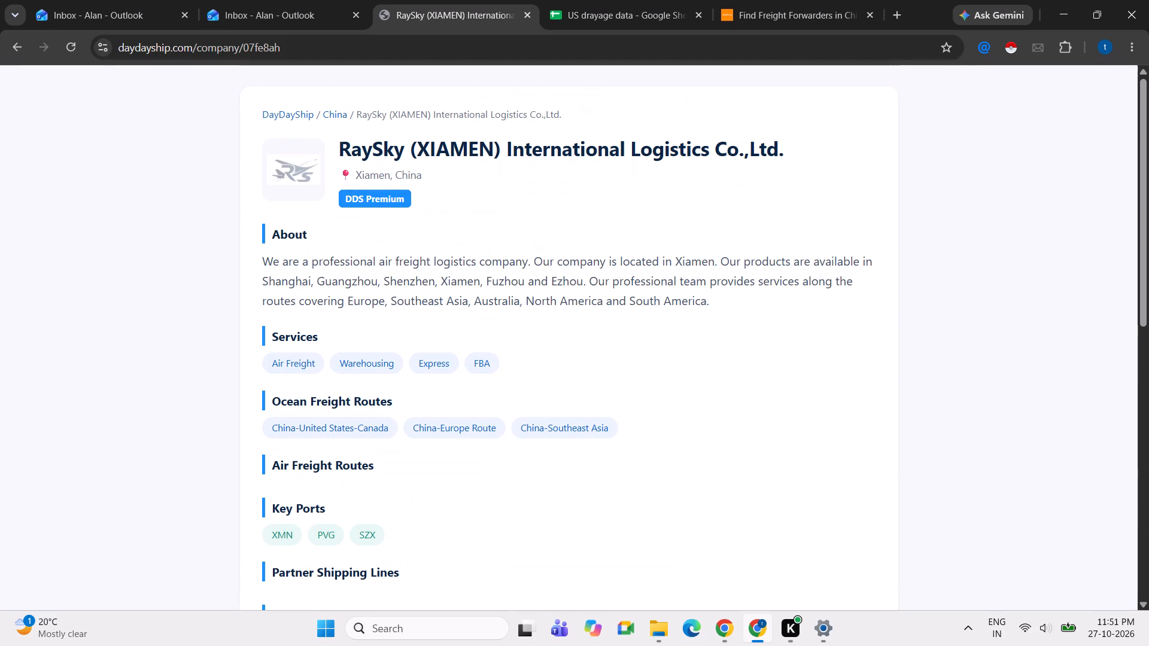
scroll(539, 377, up, 1)
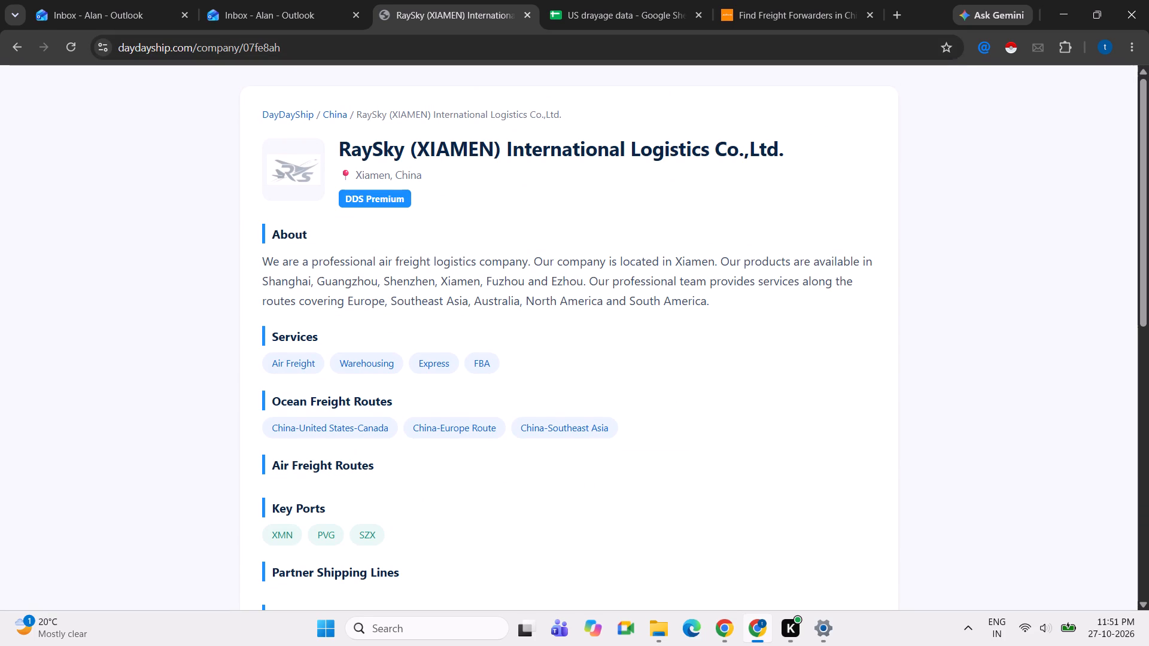
scroll(534, 170, down, 1)
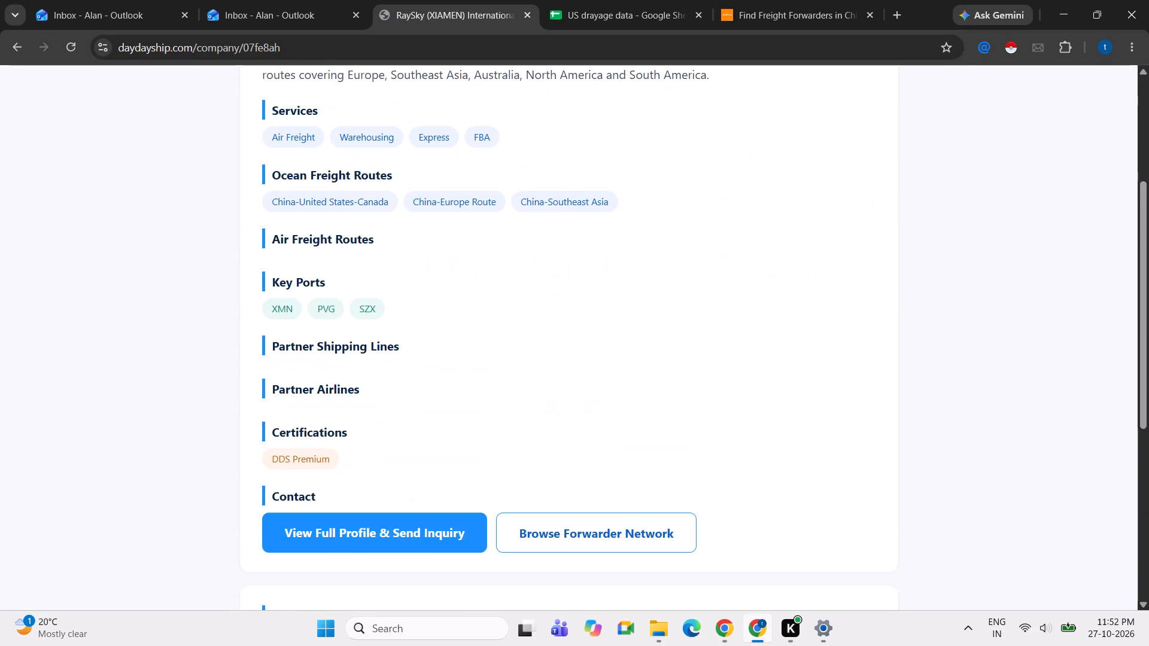
scroll(534, 170, up, 1)
scroll(534, 170, down, 1)
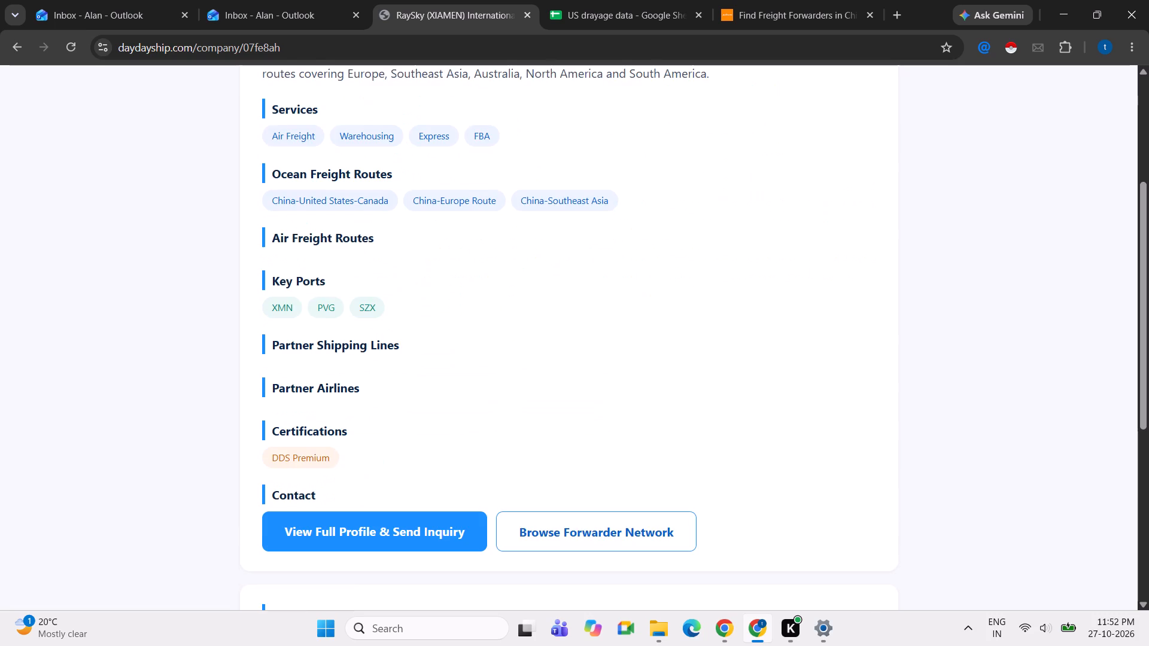
scroll(560, 124, up, 1)
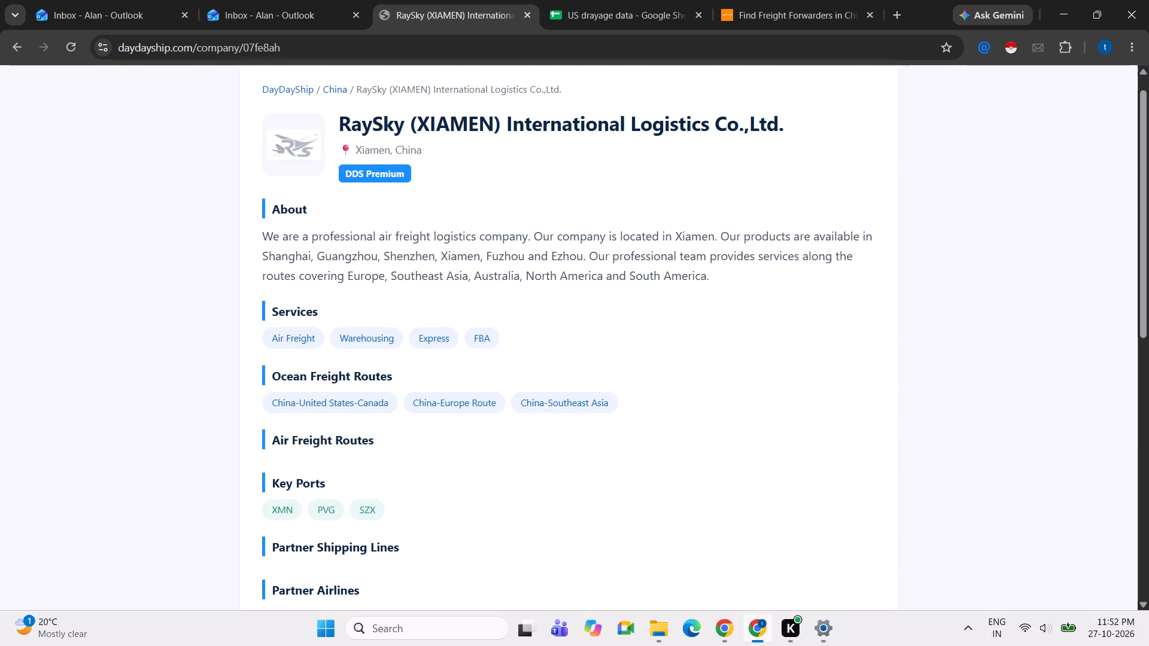
scroll(409, 247, down, 1)
scroll(452, 277, down, 1)
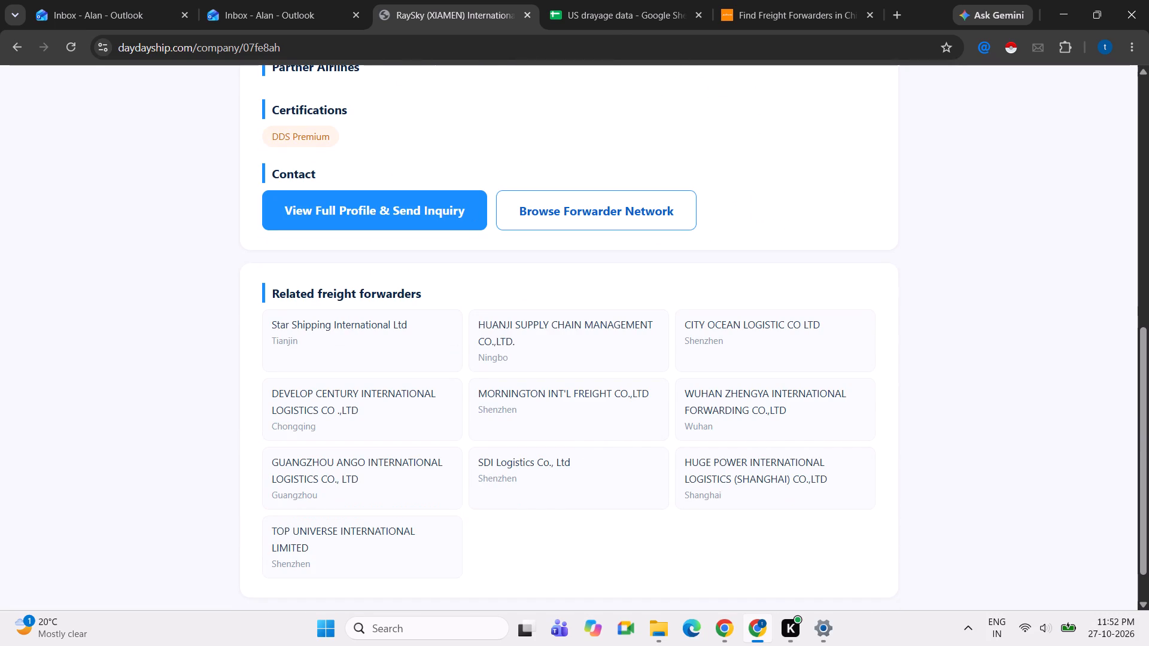
scroll(511, 175, up, 2)
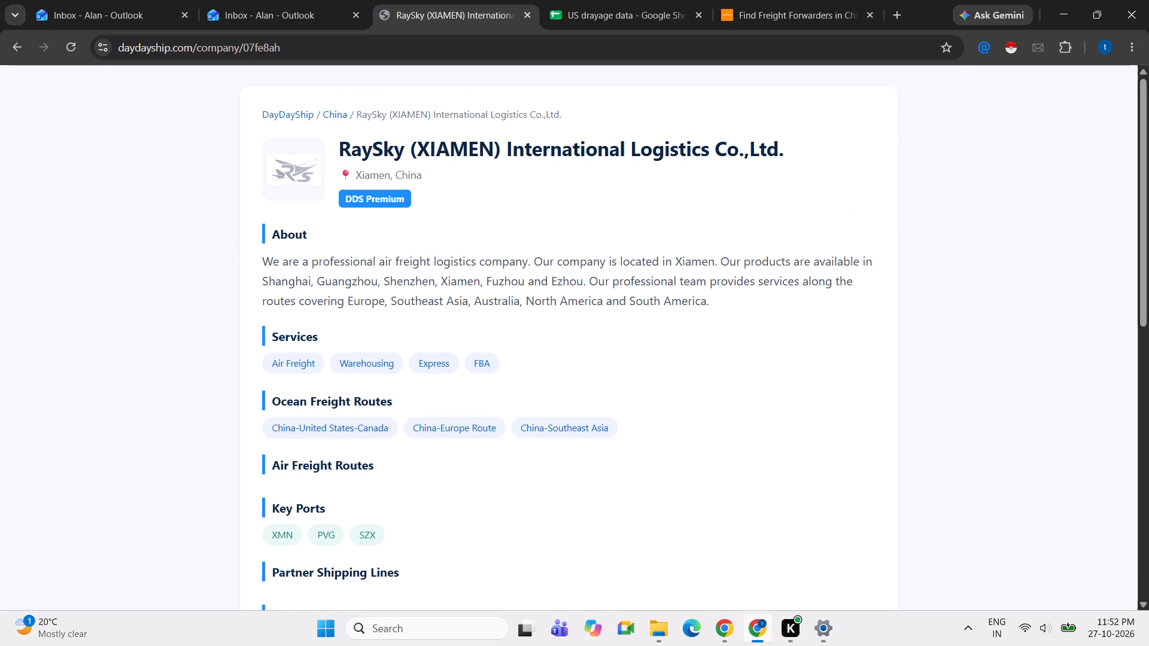
scroll(631, 377, down, 2)
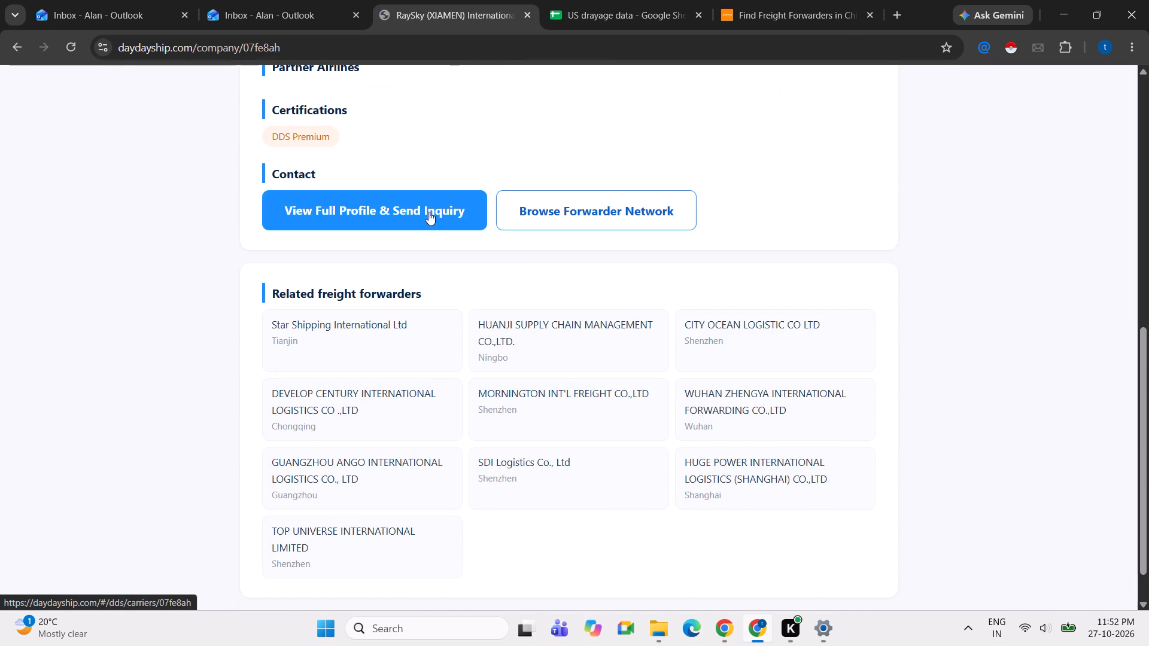
scroll(445, 361, down, 2)
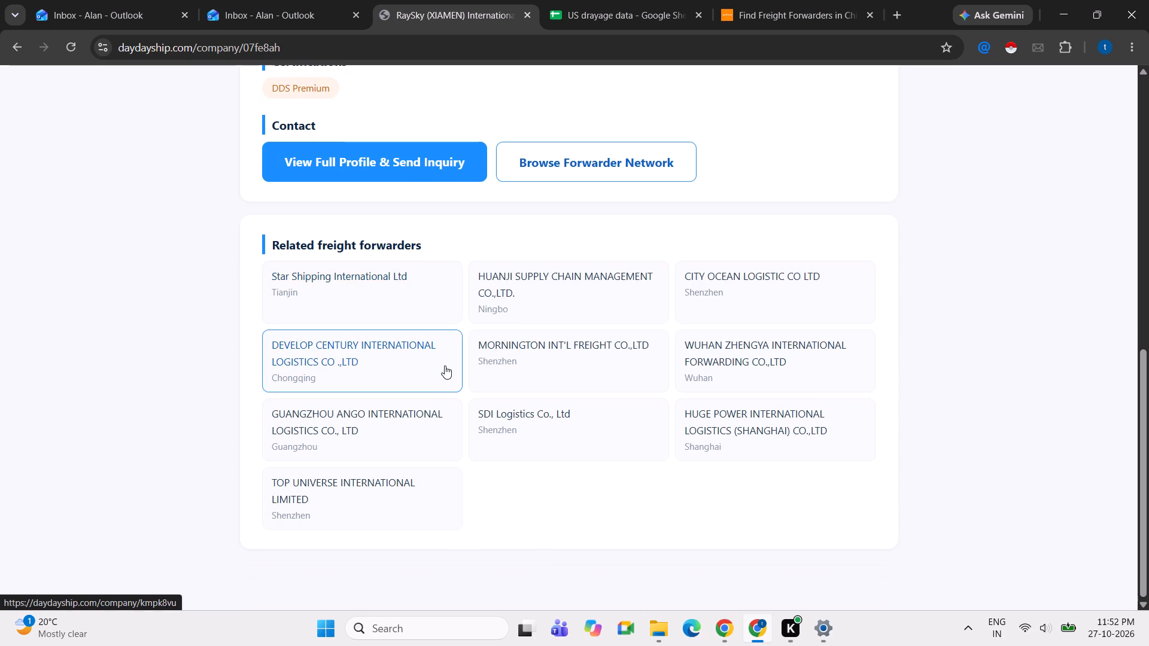
scroll(469, 373, up, 2)
Check the RaySky company page for e-mail addresses with Email Hunter.
click(990, 58)
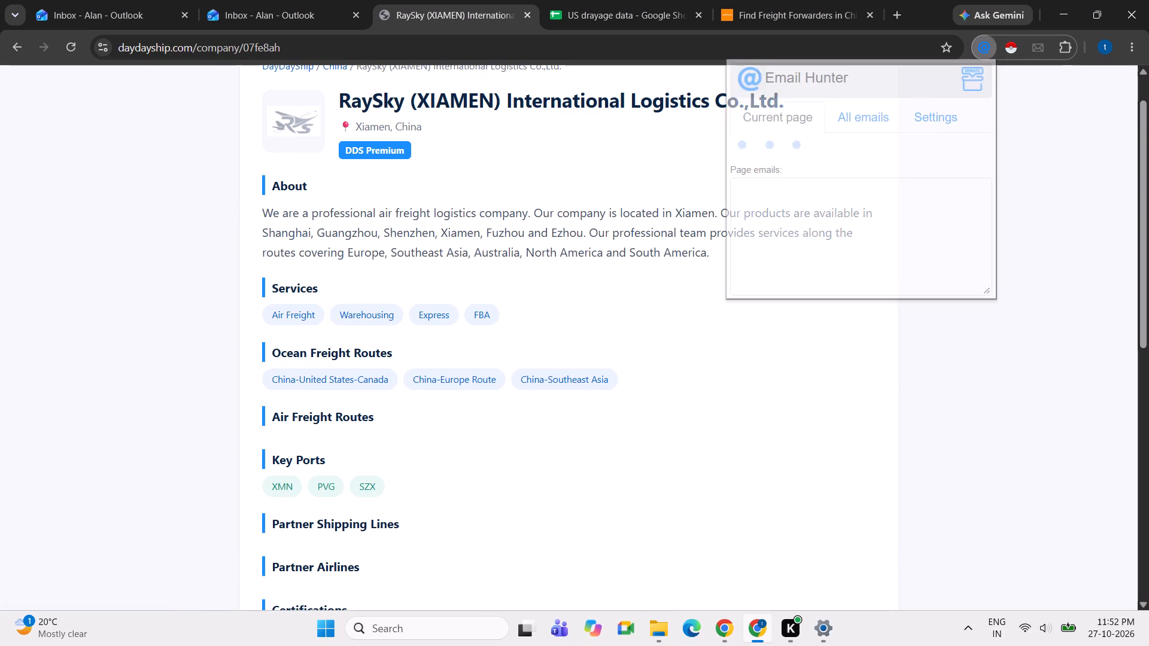
click(710, 417)
Open RaySky's full DayDayShip profile and view the business manager's details in its Contact section.
scroll(335, 406, down, 2)
scroll(370, 324, up, 1)
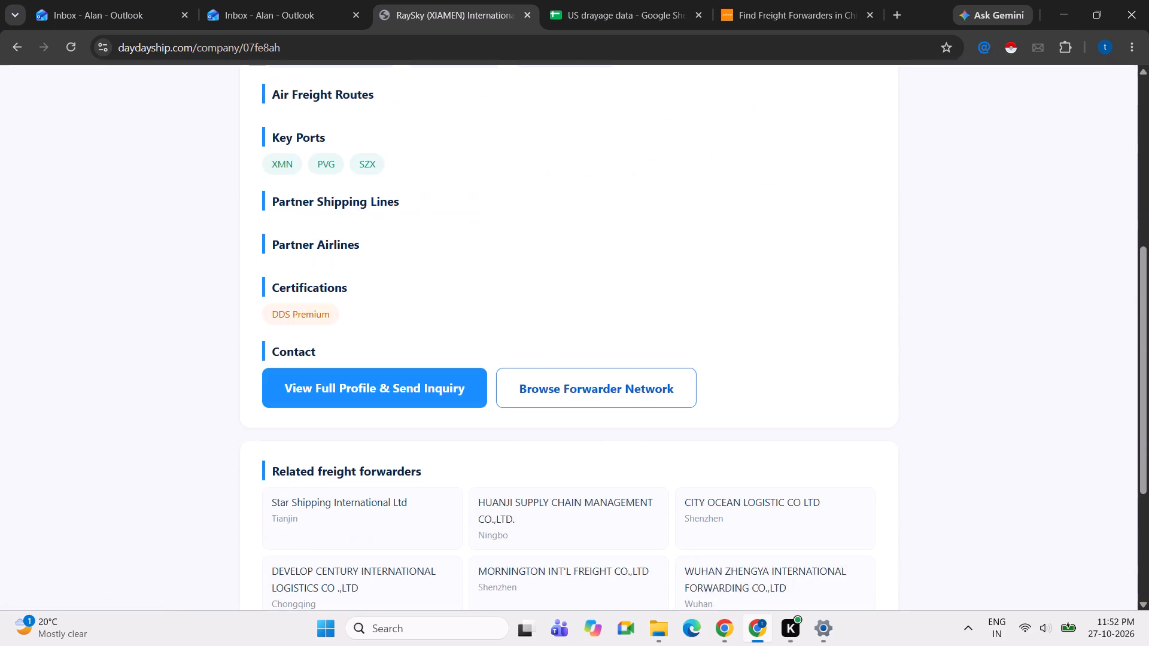
click(378, 429)
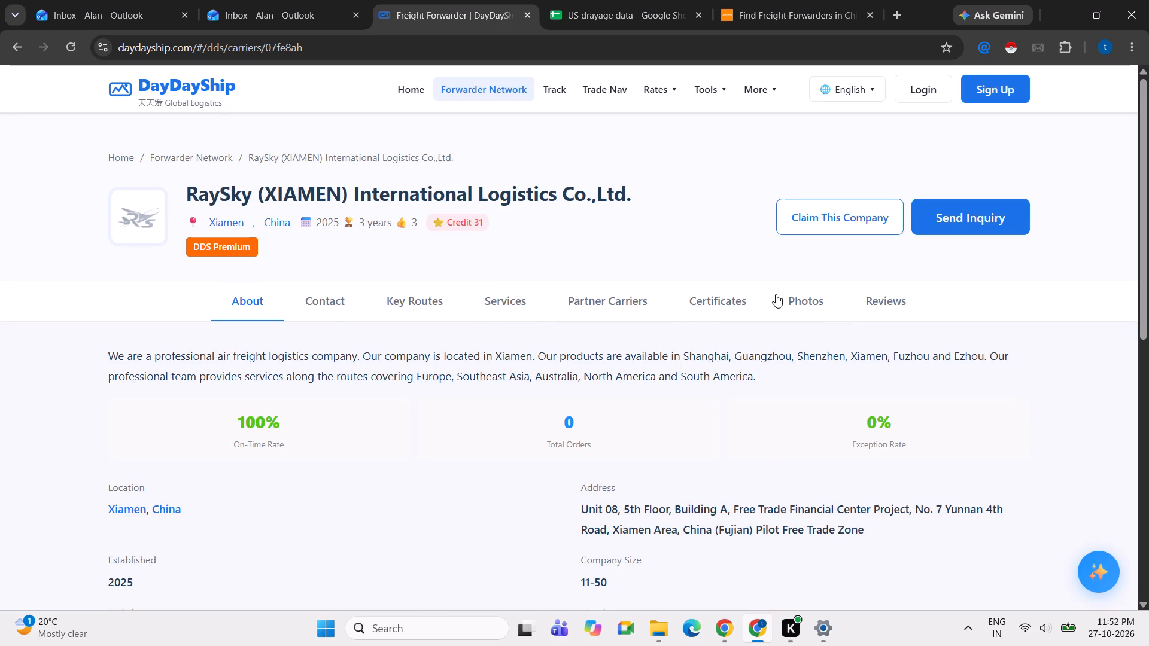
click(323, 307)
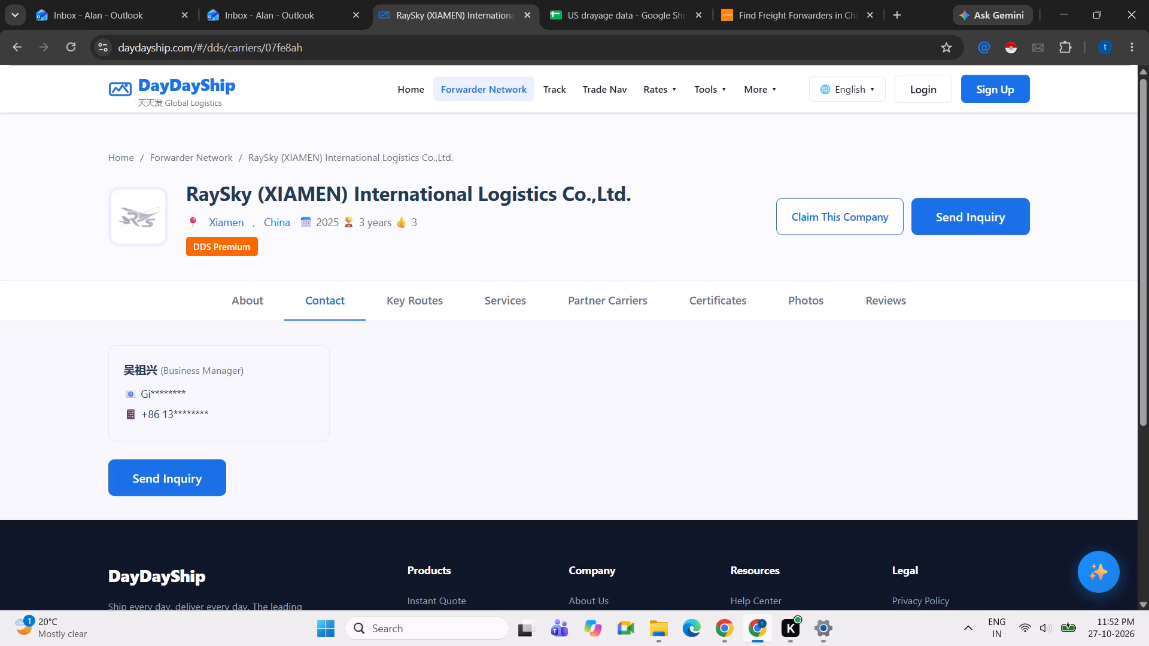
click(208, 395)
Open the Send Inquiry form for RaySky, look through its fields, and close it without sending anything.
click(169, 467)
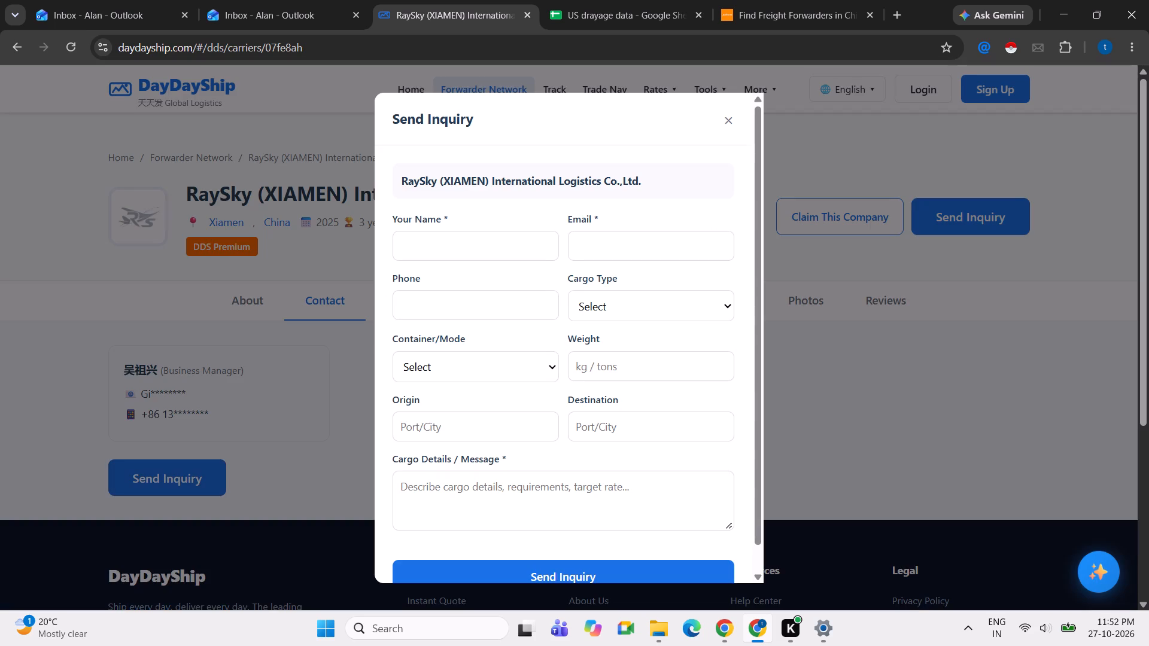
scroll(468, 331, down, 4)
scroll(582, 354, up, 3)
click(728, 114)
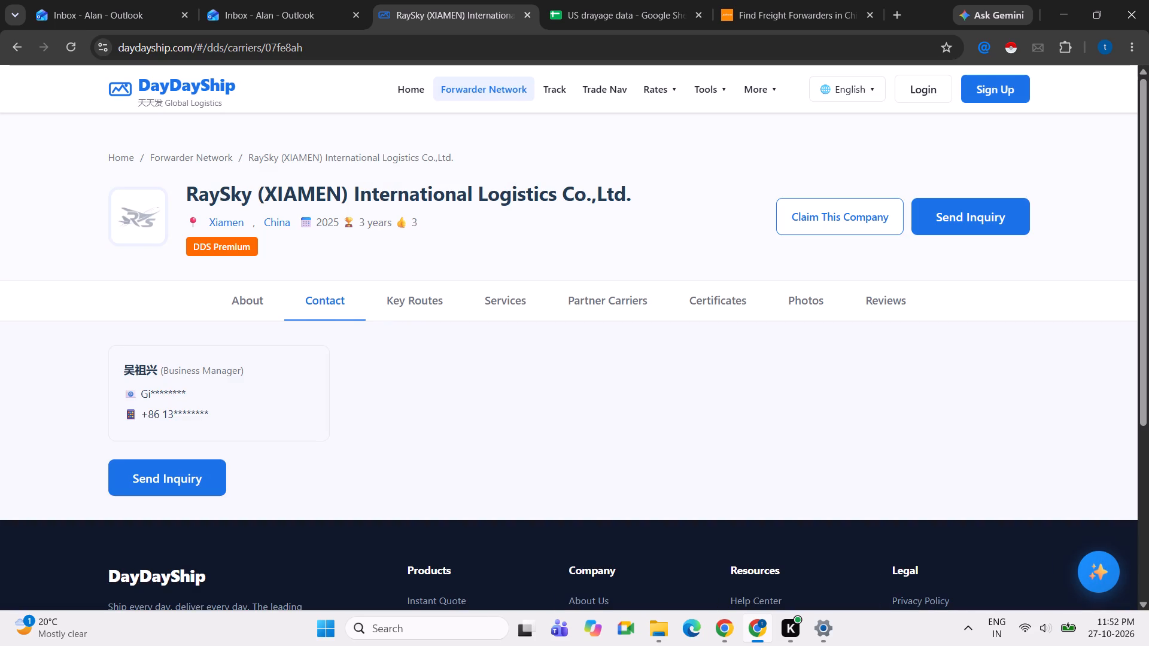
Go back to RaySky's DayDayShip company summary page and view its contact and related forwarders sections.
click(10, 47)
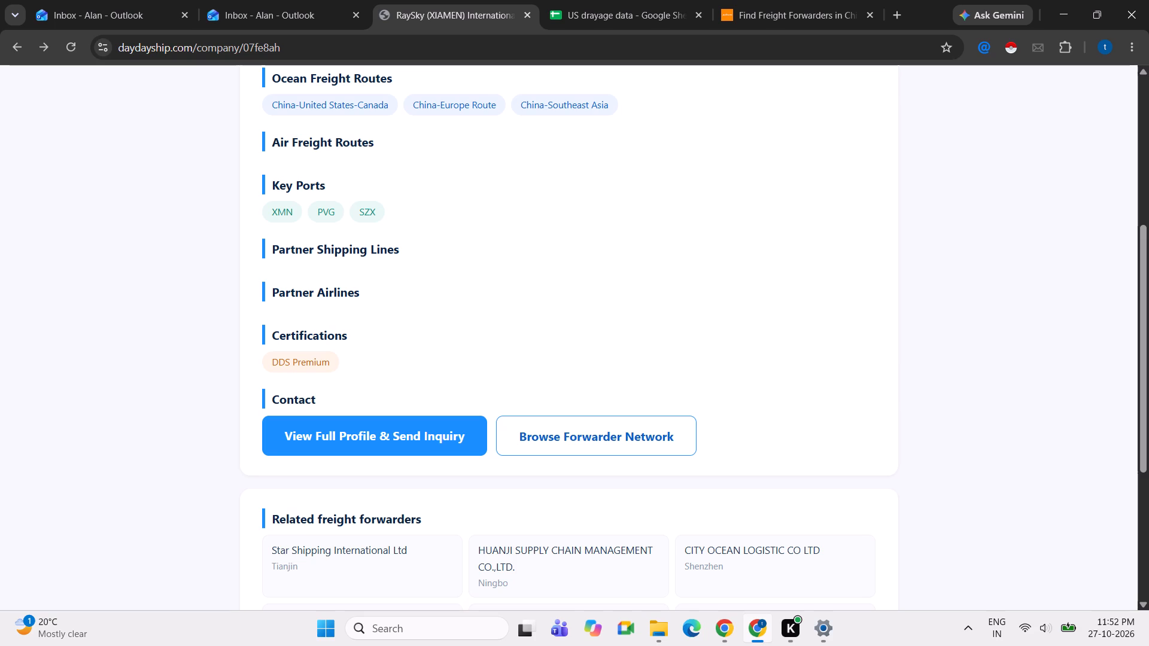
scroll(552, 391, down, 1)
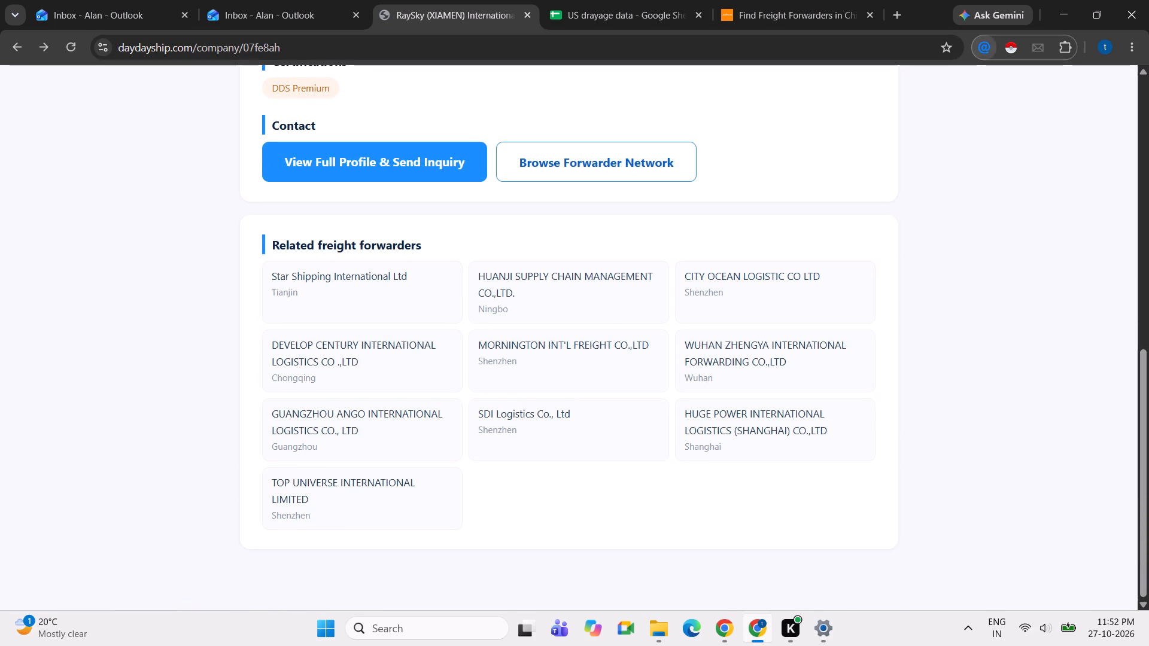
Check RaySky's DayDayShip company summary page for e-mail addresses again with Email Hunter, and review the company details at its beginning.
click(984, 54)
click(641, 227)
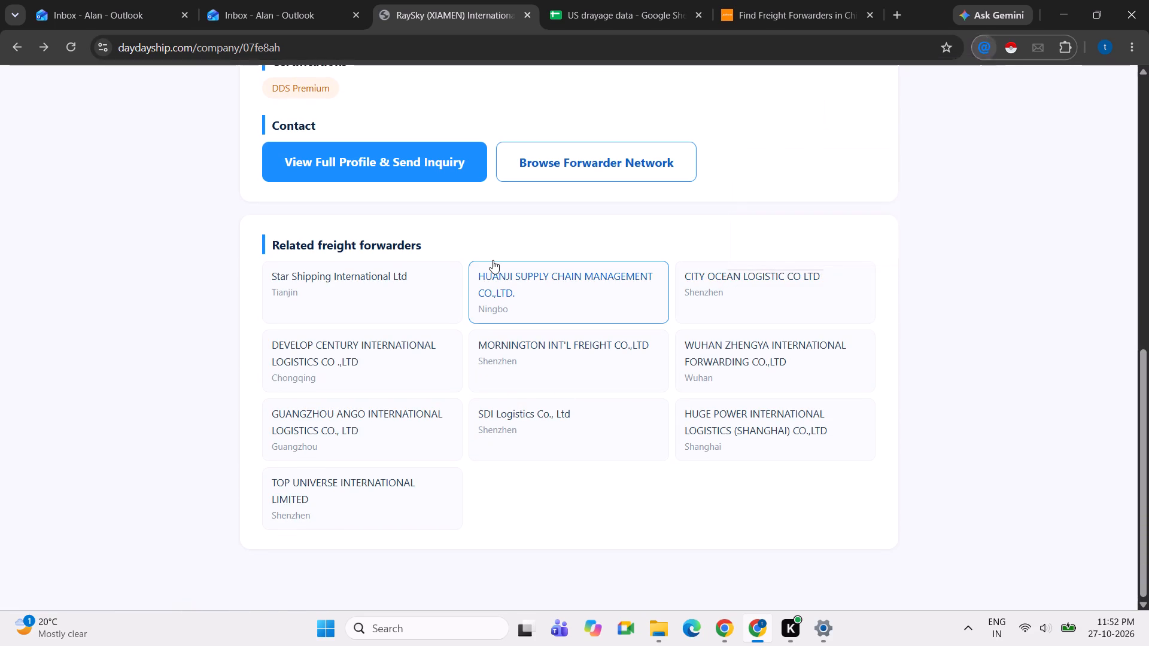
scroll(491, 260, up, 4)
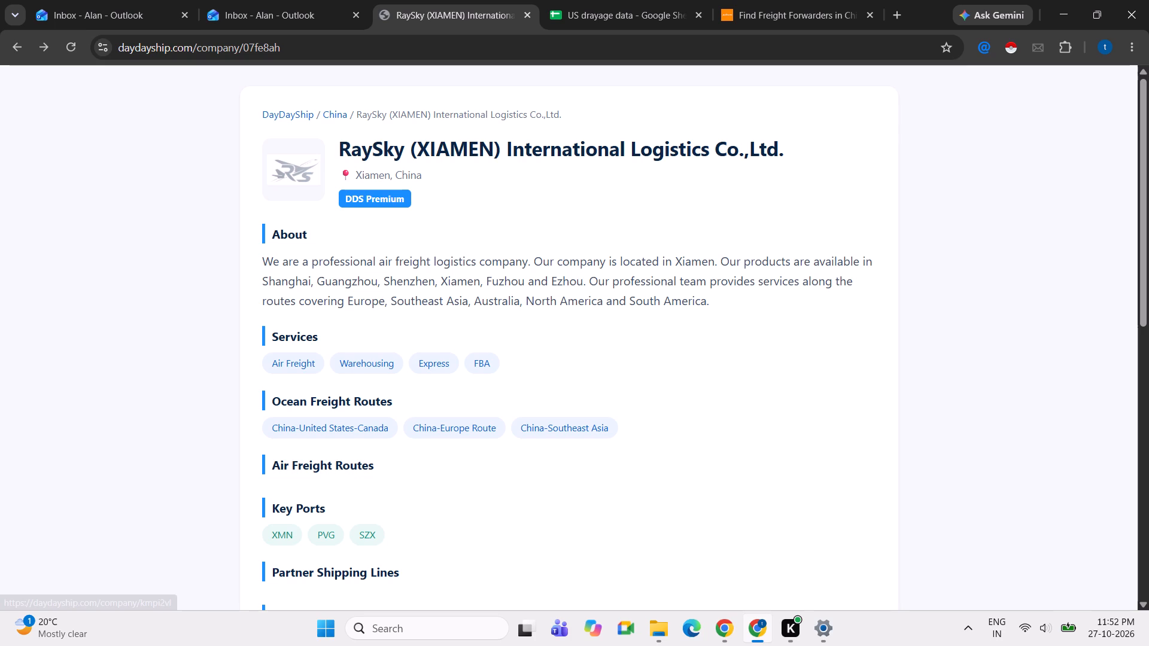
Copy REACH LOGISTICS CO.,LTD. from cell A557 of the US drayage data sheet and search Google for it.
click(596, 0)
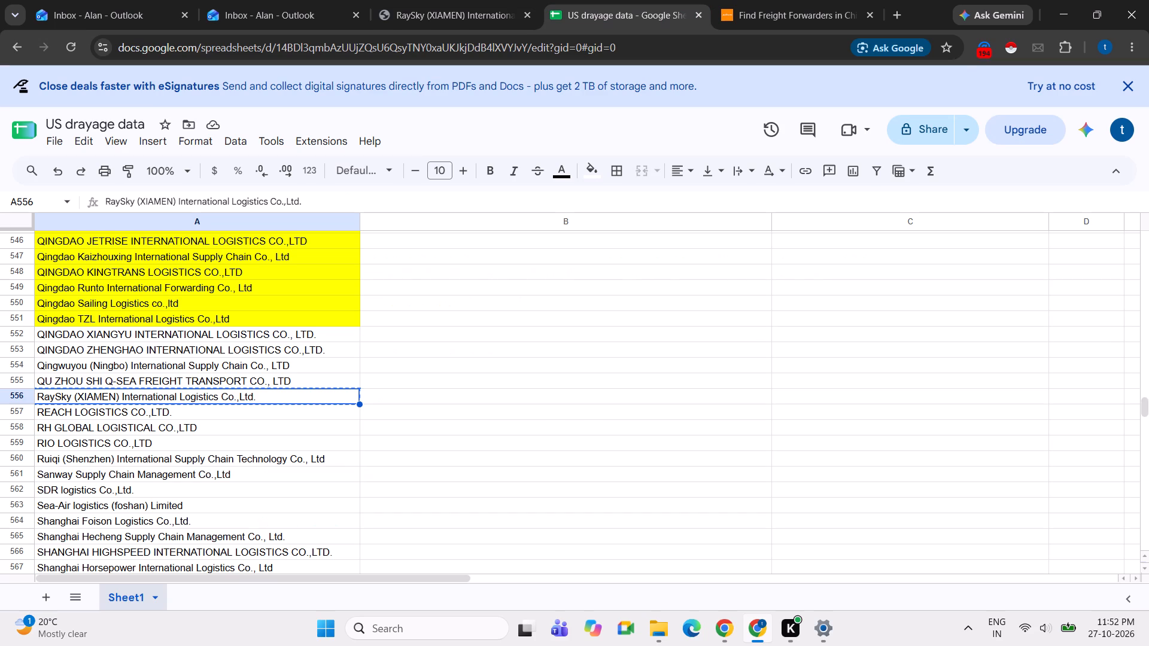
click(120, 410)
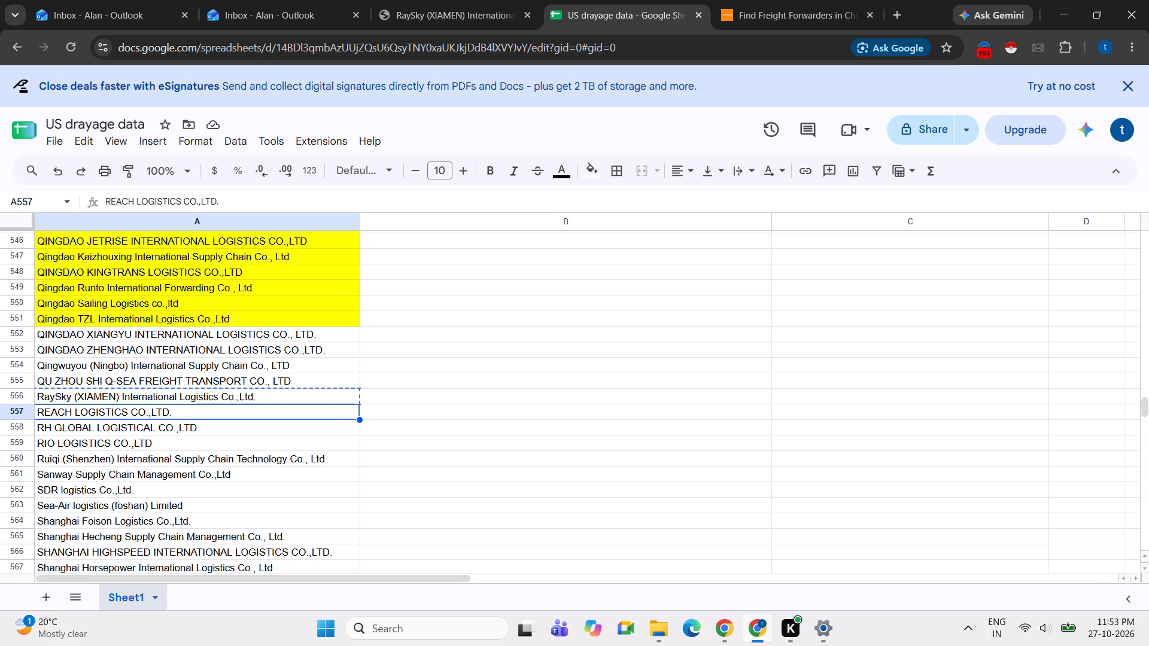
key(ctrl+c)
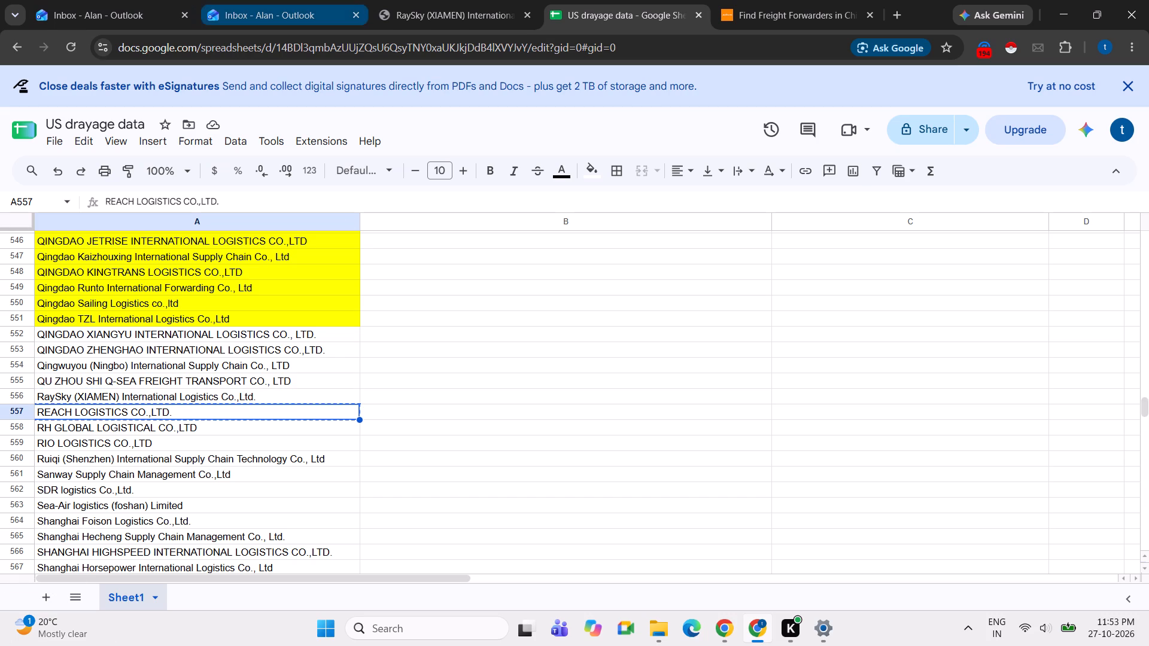
click(411, 0)
click(381, 46)
key(ctrl+v)
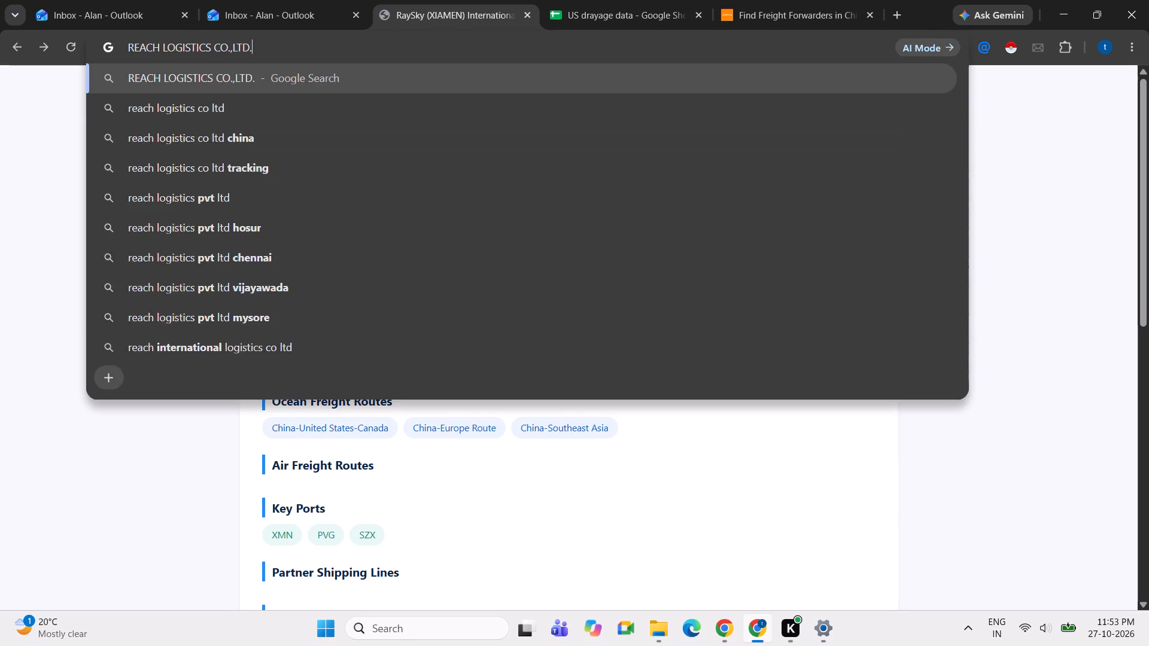
key(Return)
Try to open the reachlog.net website from the search results, and reload the page.
click(217, 333)
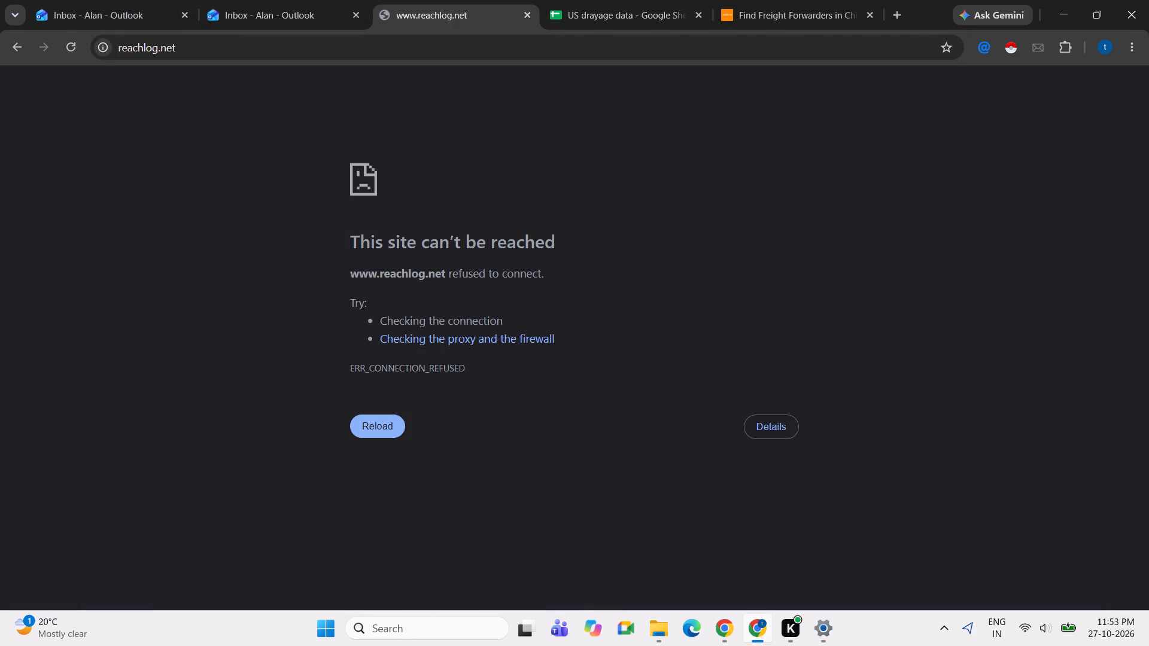
click(384, 428)
Go back to the Google results, open the reachlog.net website again, and go to its Contact Information section.
click(18, 46)
drag(195, 344, 193, 352)
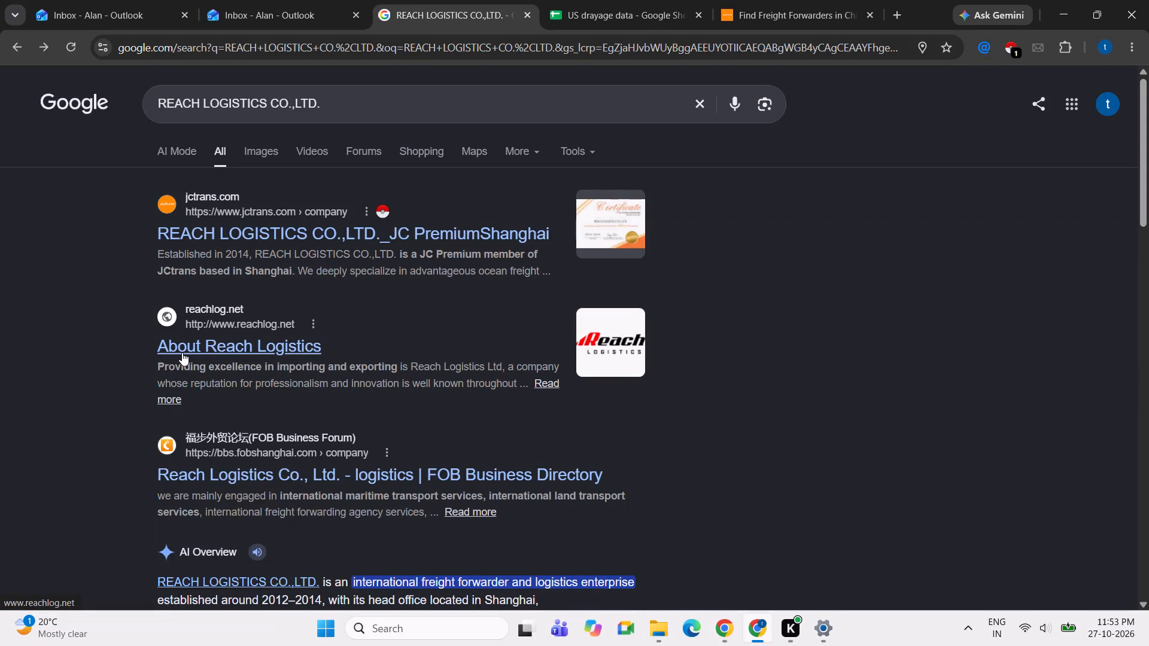
click(192, 347)
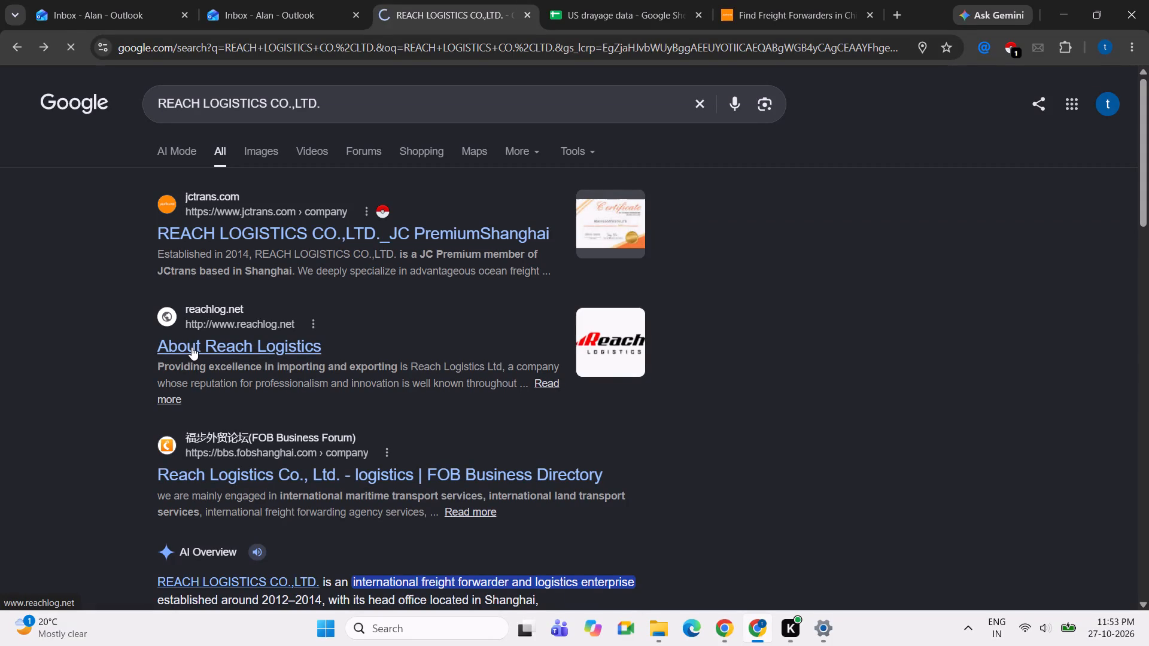
click(189, 342)
click(495, 126)
click(461, 131)
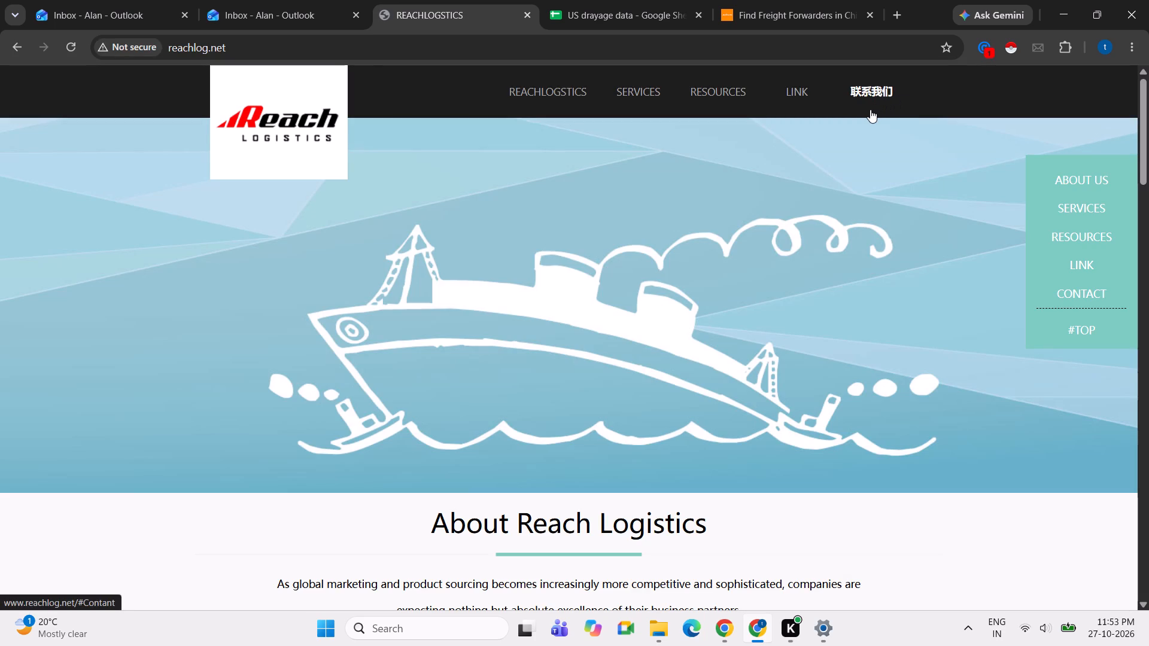
click(874, 97)
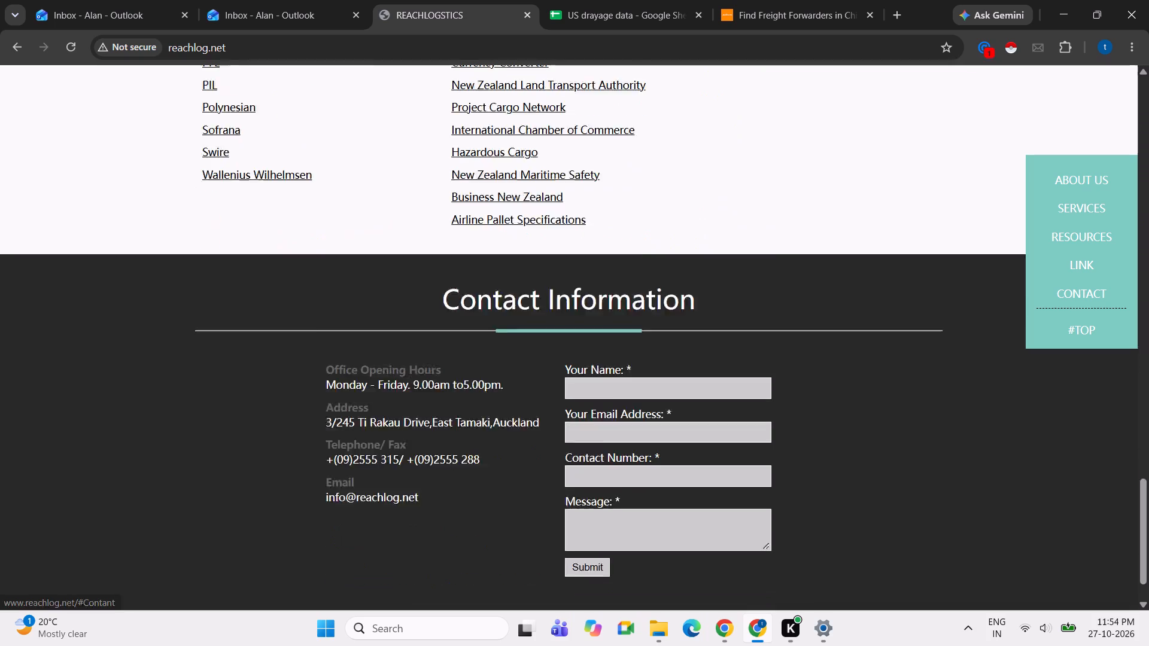
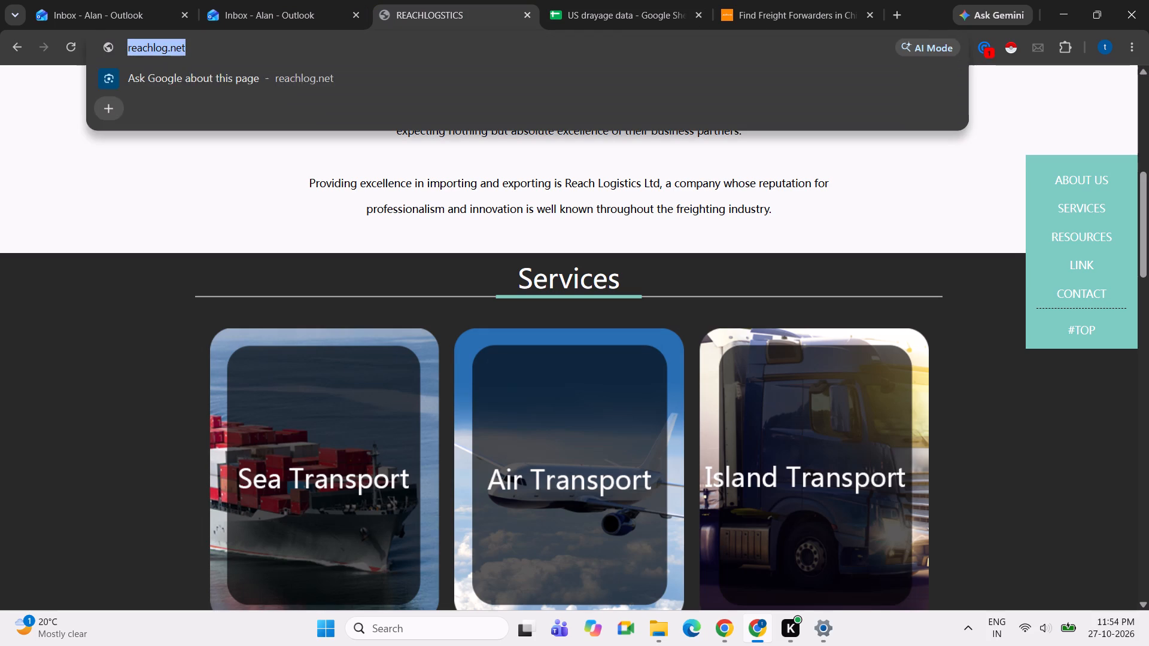
Search Google for RH GLOBAL LOGISTICAL CO.,LTD and open the contact page of its rhglobalsz.com website.
key(ctrl+v)
key(Return)
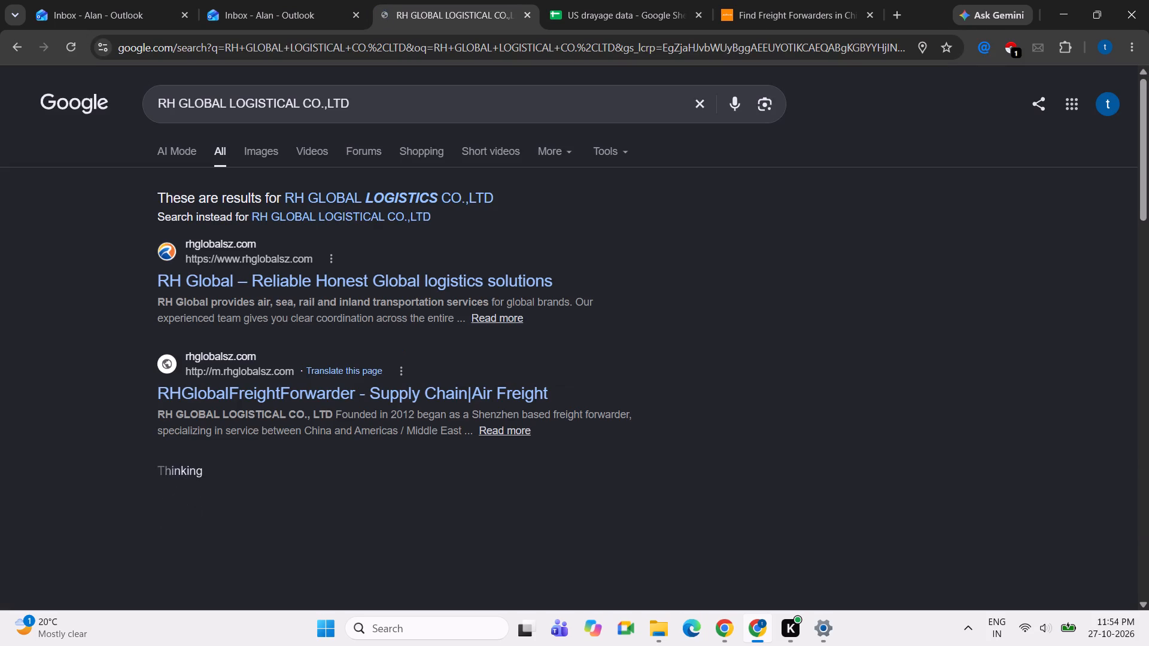
click(226, 279)
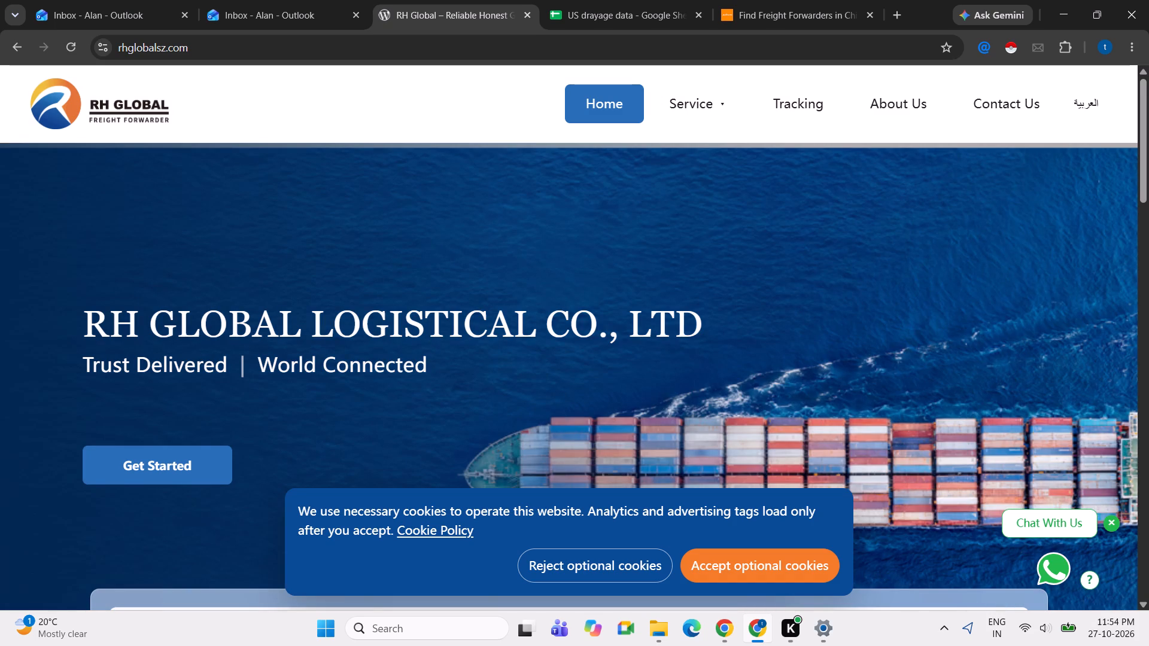
click(998, 115)
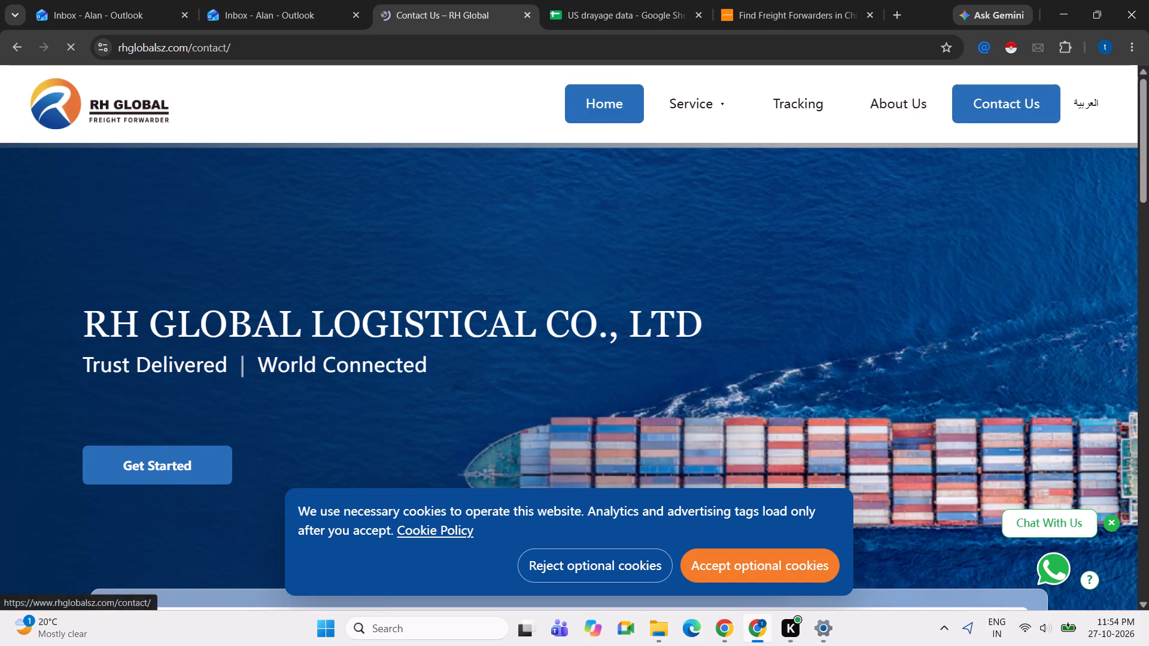
Copy the sales e-mail address found by Email Hunter on RH Global's contact page.
click(981, 56)
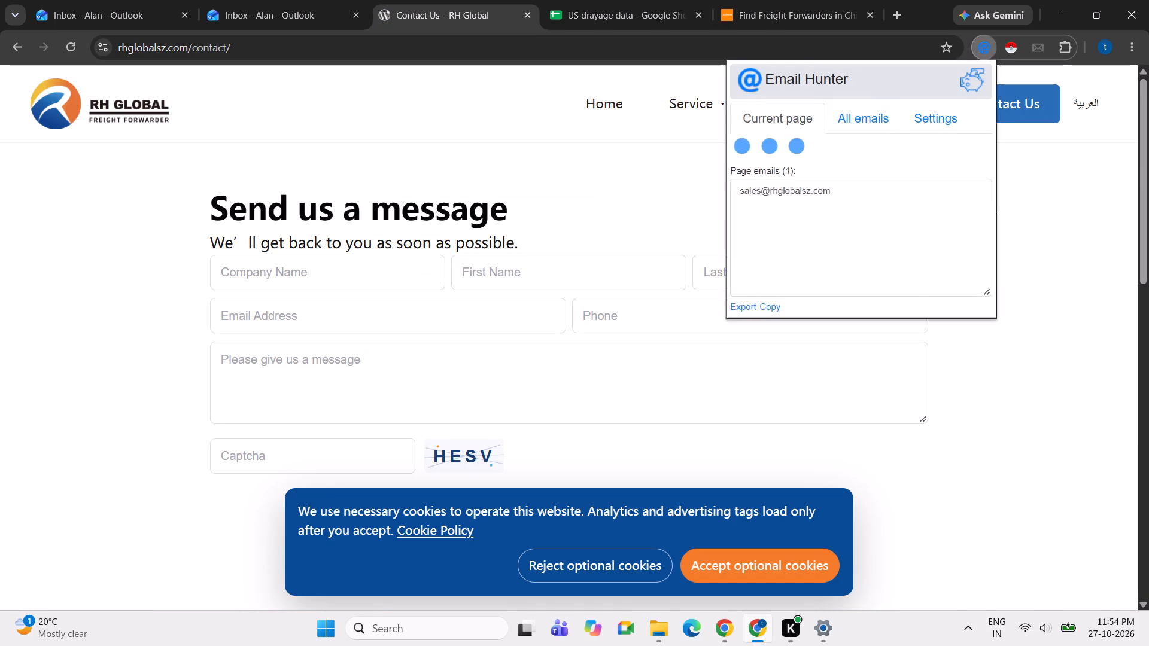
drag(843, 160, 534, 169)
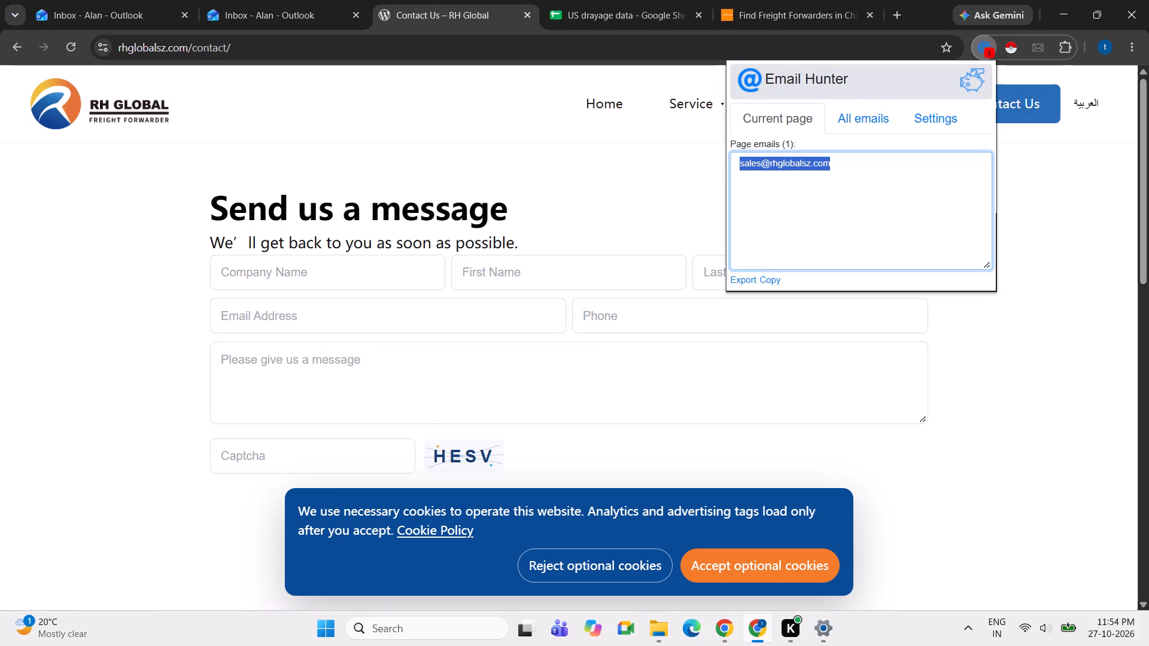
key(ctrl+c)
click(139, 211)
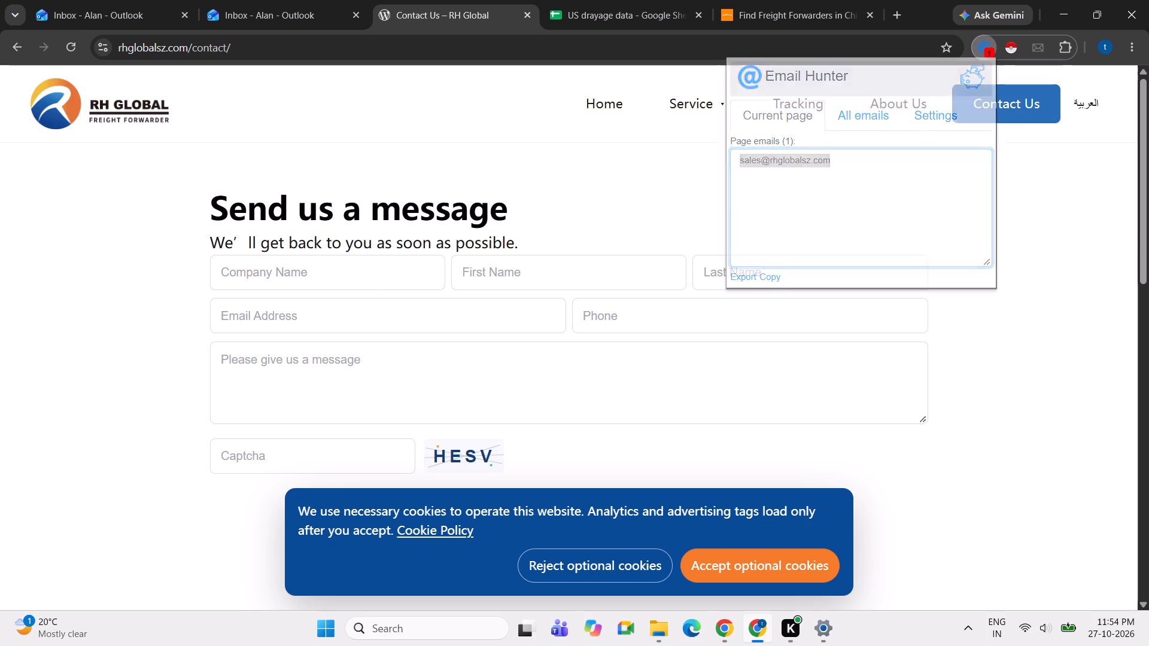
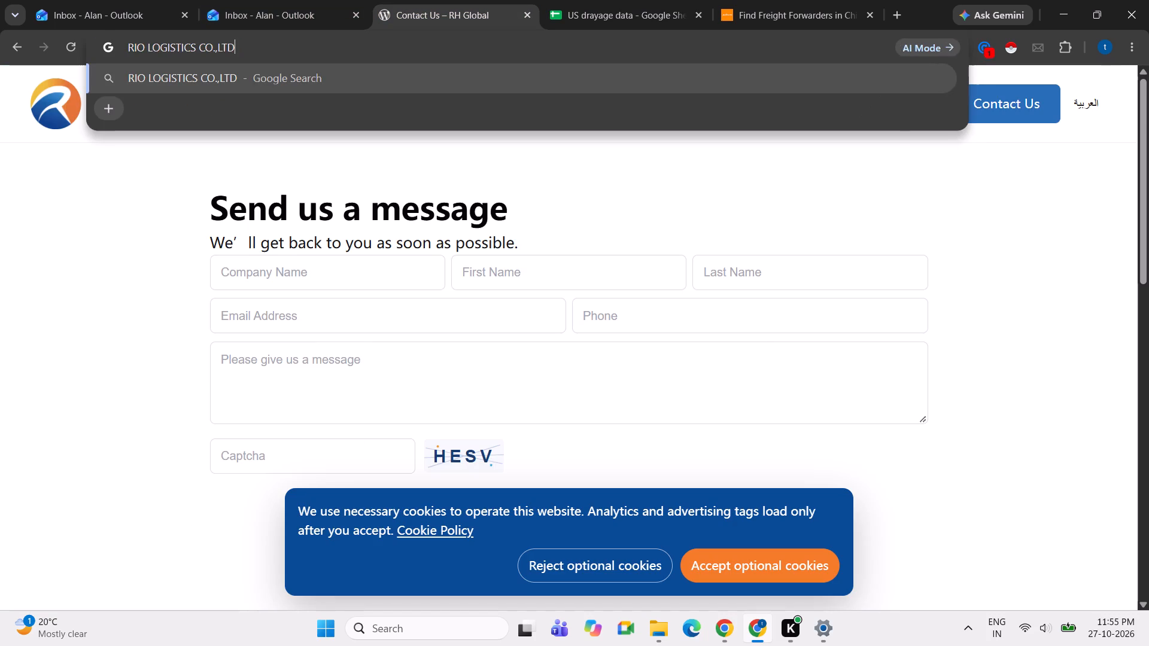
Search Google for RIO LOGISTICS CO.,LTD.
key(Return)
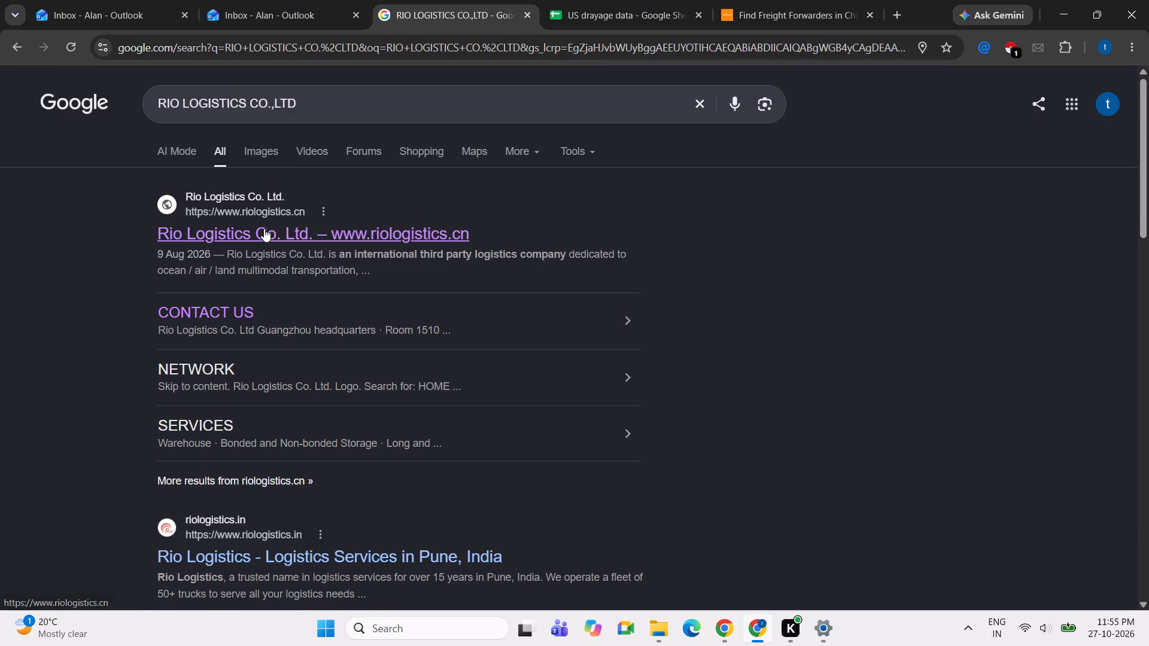
Copy Ruiqi (Shenzhen) International Supply Chain Technology Co., Ltd from cell A560 of the US drayage data sheet and search Google for it.
click(588, 5)
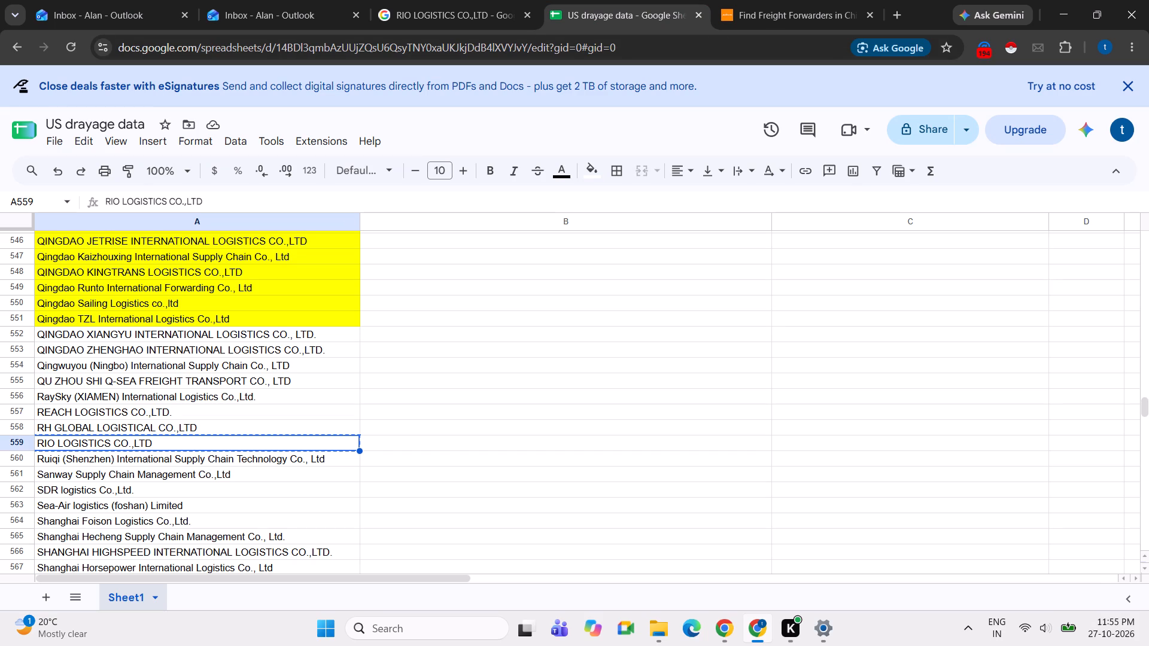
click(108, 452)
click(105, 456)
key(ctrl+c)
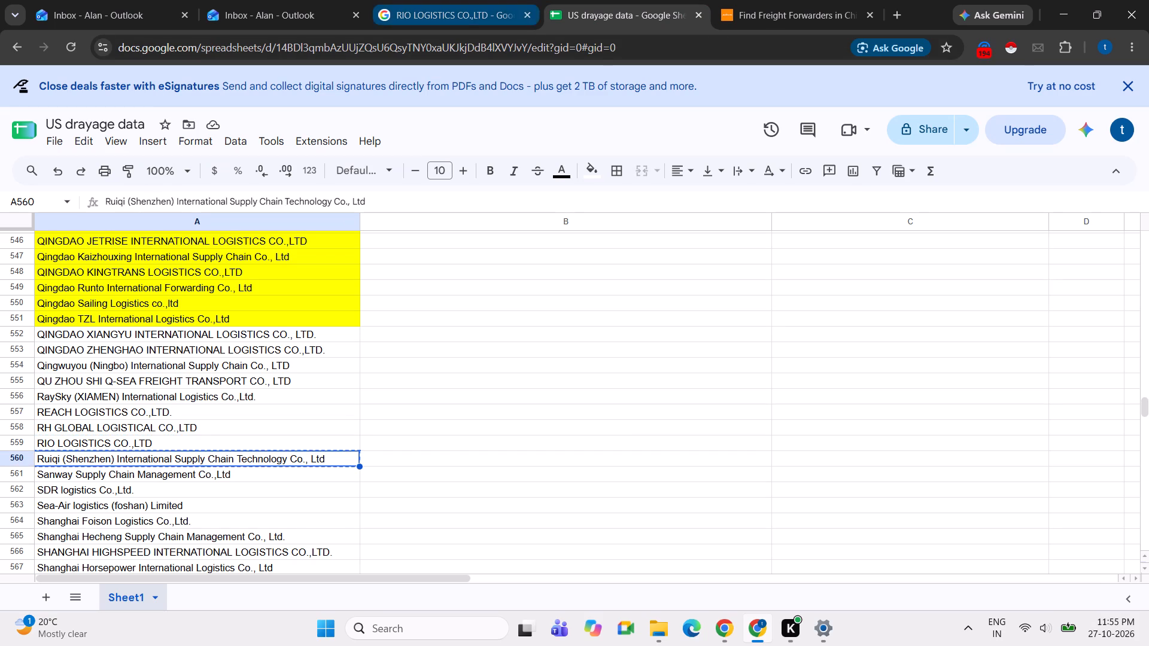
click(488, 10)
click(427, 40)
key(ctrl+v)
key(Return)
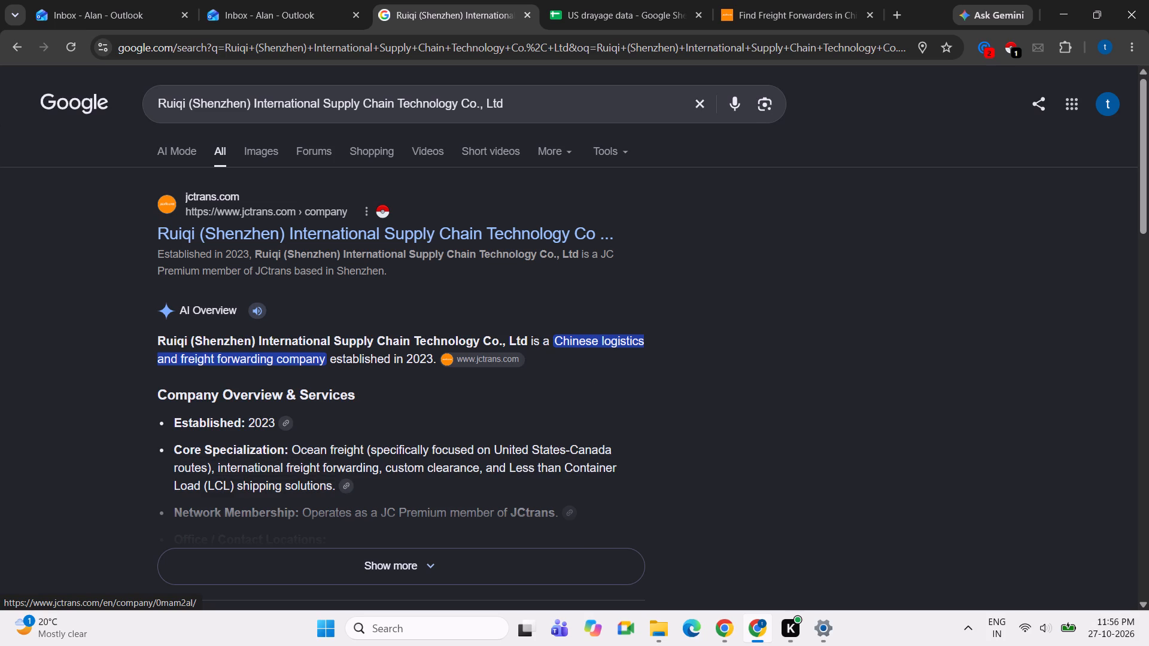
Try to open the ruiqi-intl.com website from the Google results for Ruiqi (Shenzhen), going back and retrying several times.
scroll(367, 436, down, 1)
click(199, 410)
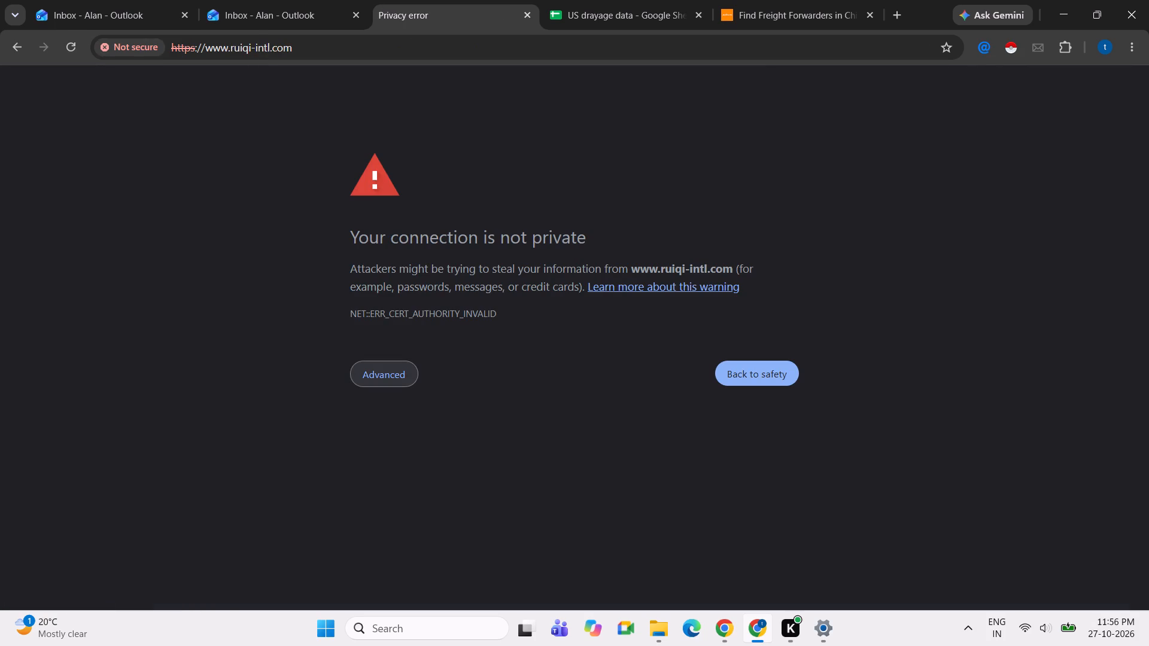
click(22, 56)
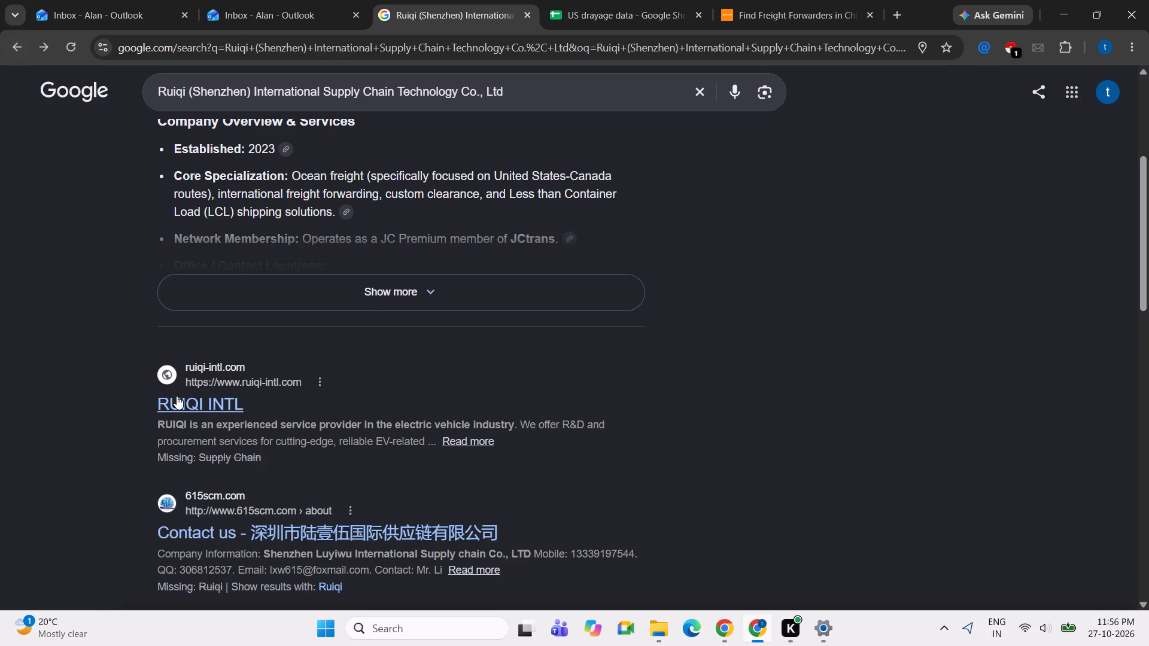
click(178, 396)
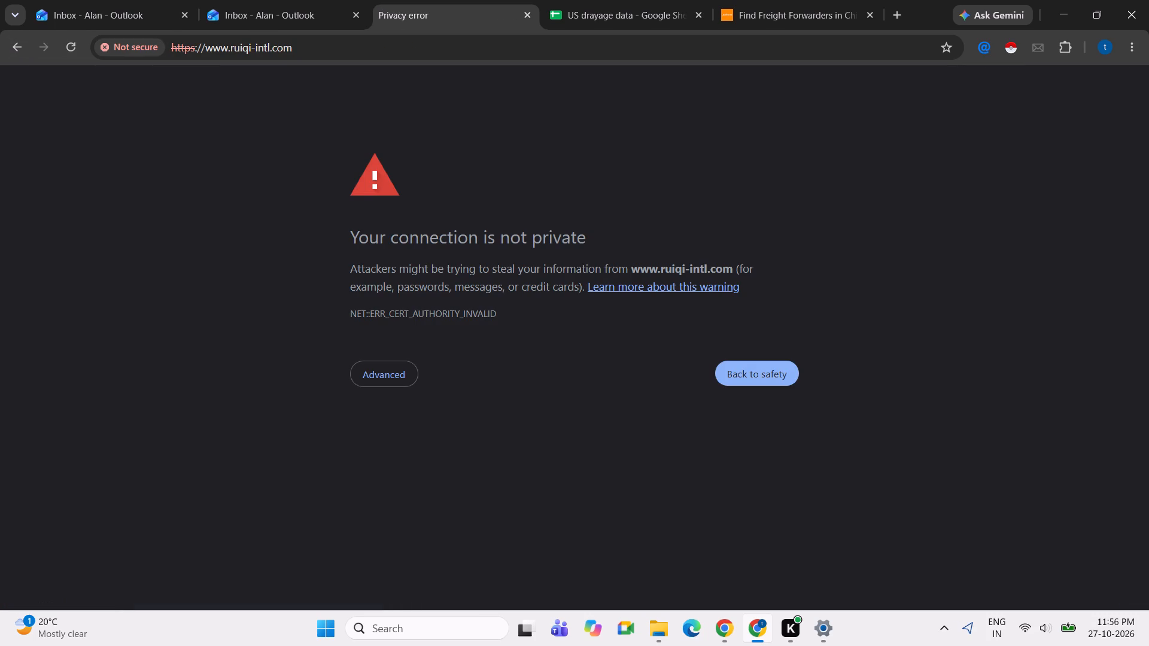
click(8, 38)
click(183, 403)
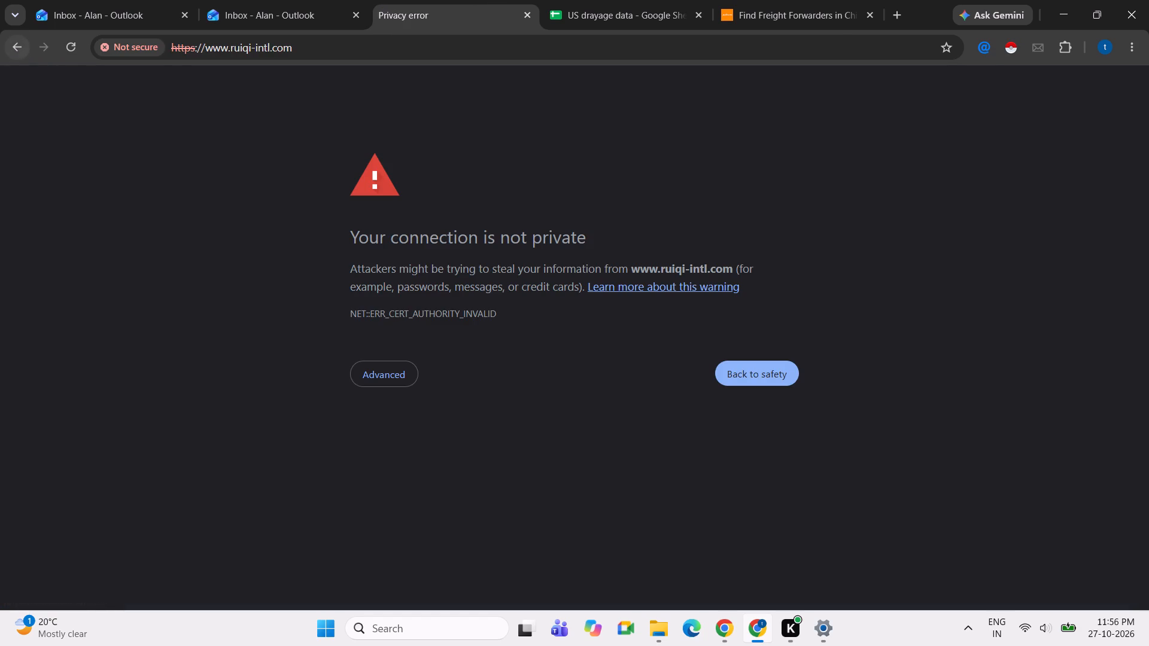
click(17, 48)
click(180, 389)
Copy Sanway Supply Chain Management Co.,Ltd from cell A561 of the US drayage data sheet and search Google for it.
click(629, 0)
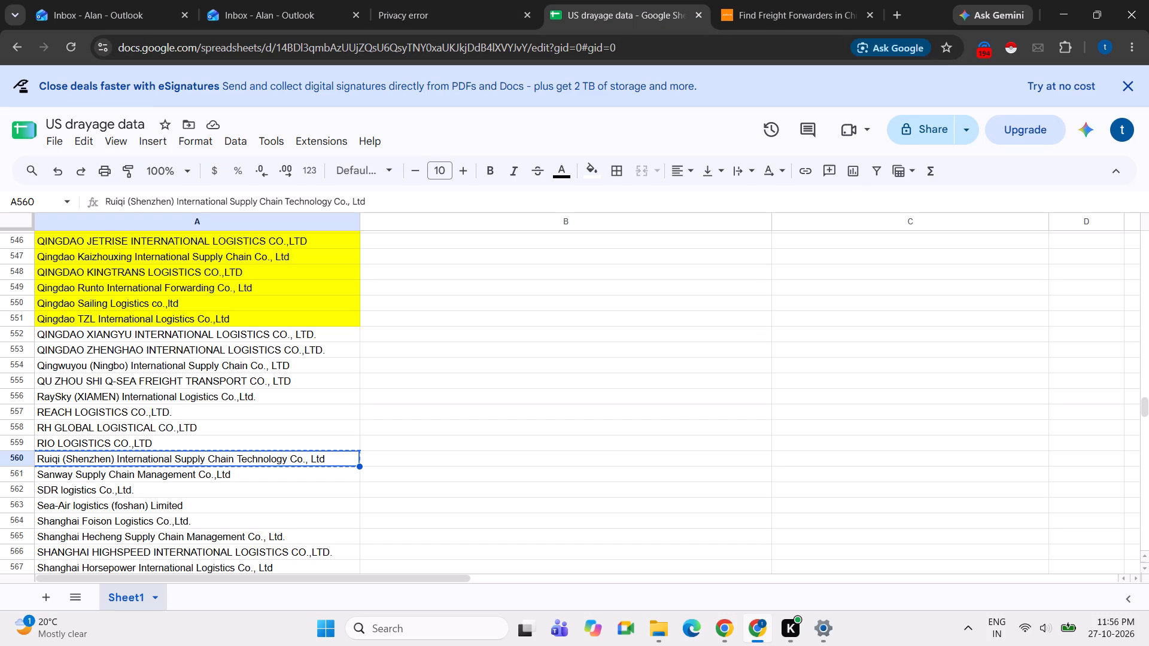
click(133, 479)
key(ctrl+c)
click(410, 0)
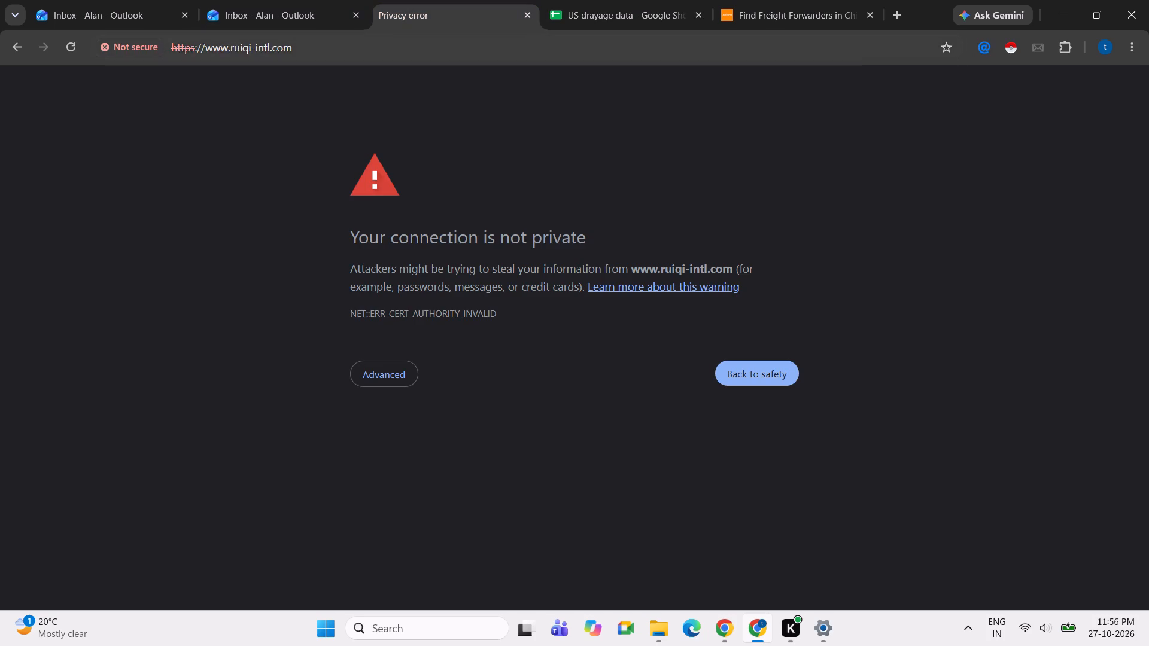
click(385, 35)
key(ctrl+v)
key(Return)
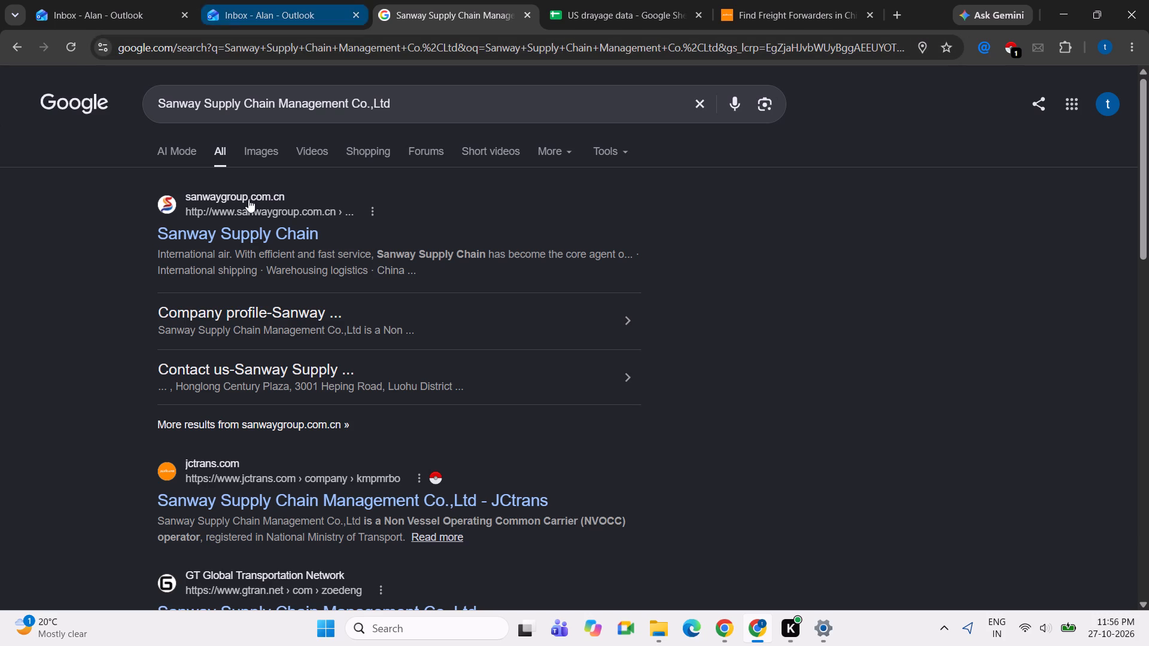
Open the Sanway Supply Chain website, sanwaygroup.com.cn, from the search results and continue to it despite the insecure connection.
click(257, 230)
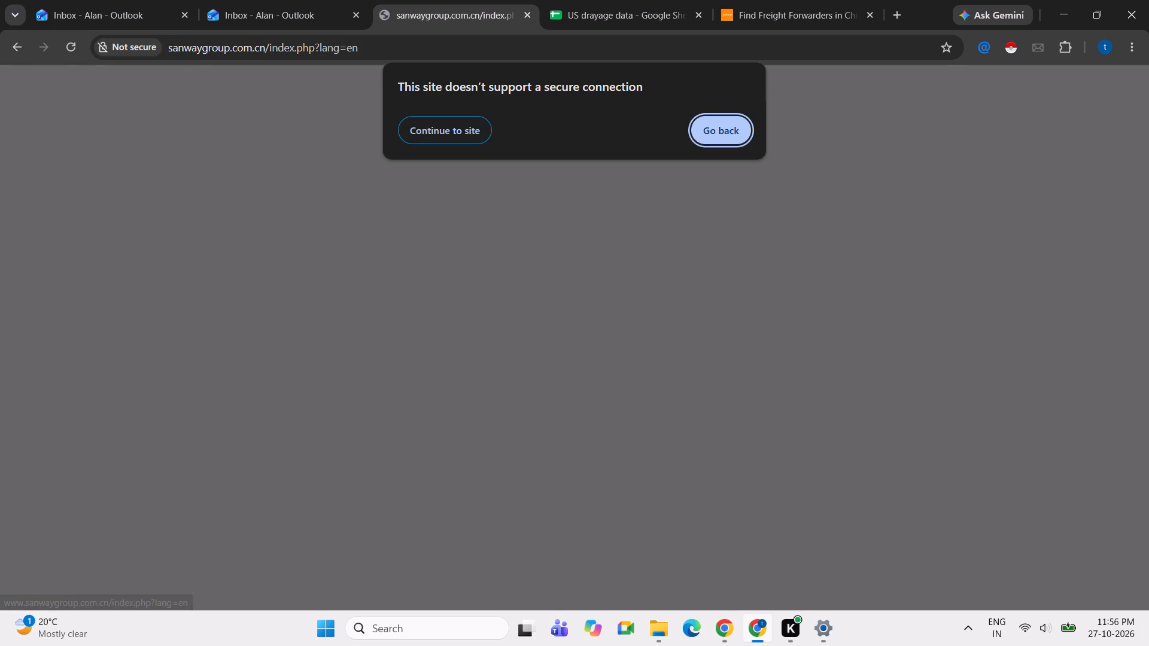
click(442, 133)
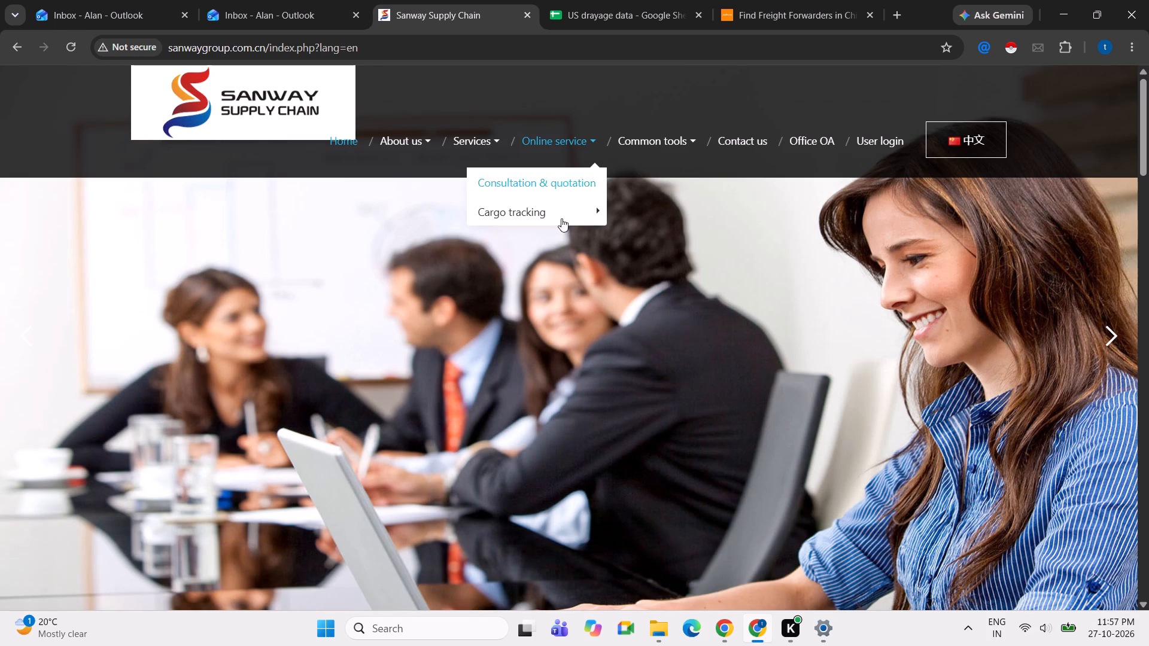
Open the Contact us page of the Sanway Supply Chain website and copy the company email address using Email Hunter.
scroll(499, 381, down, 1)
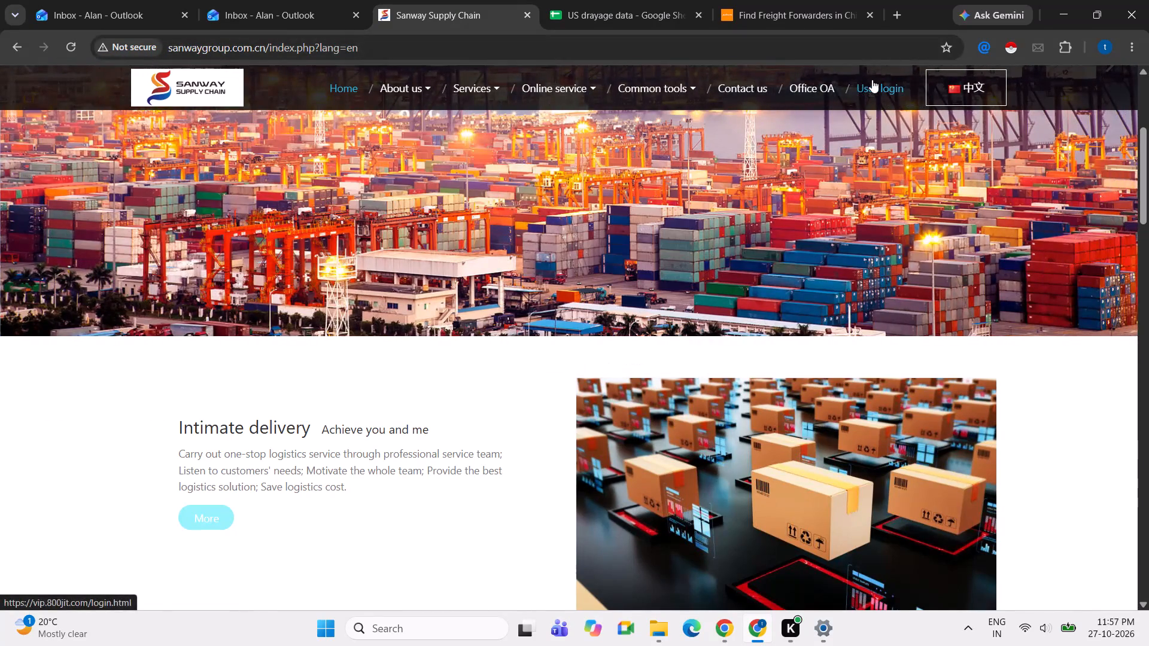
click(740, 99)
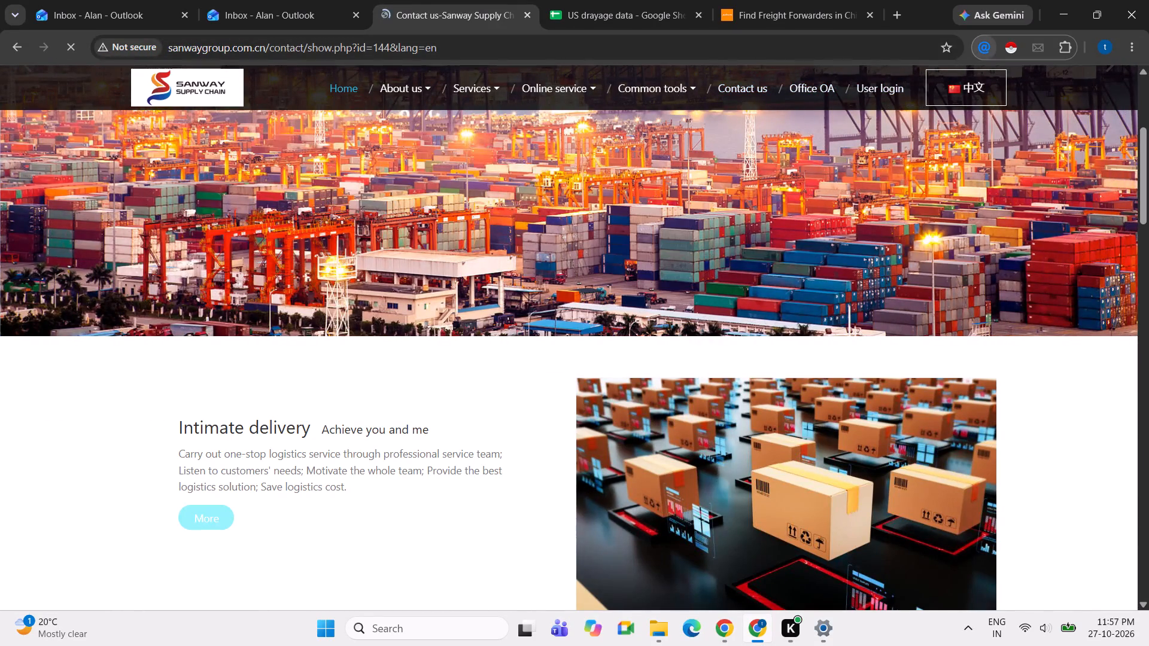
click(972, 48)
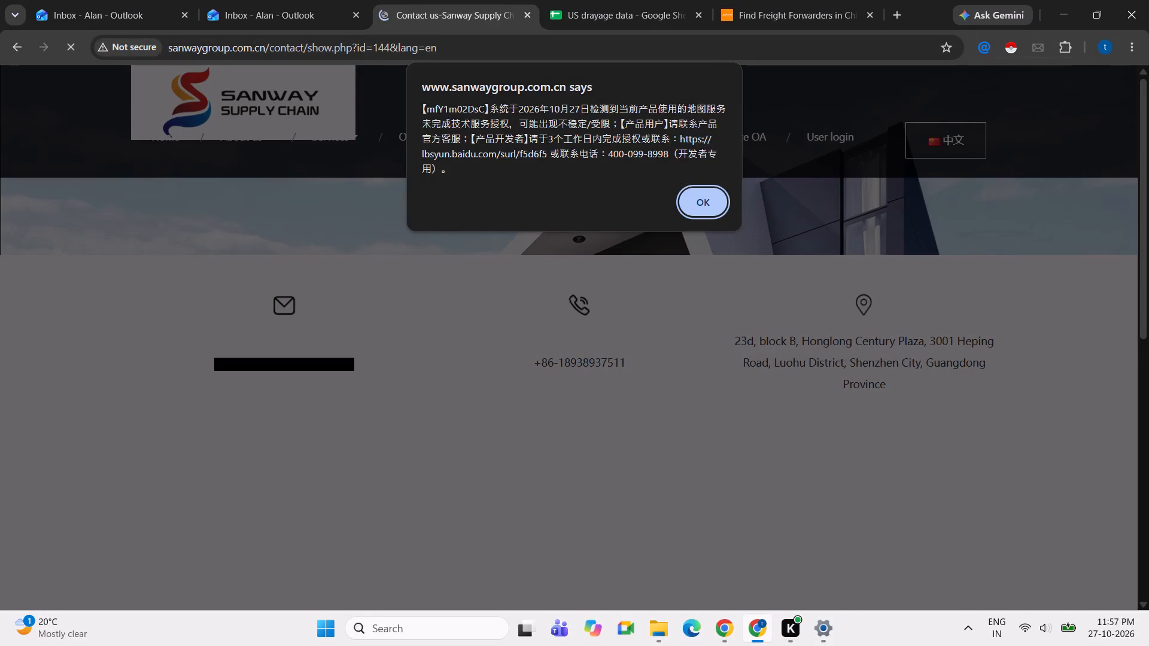
click(716, 213)
click(974, 36)
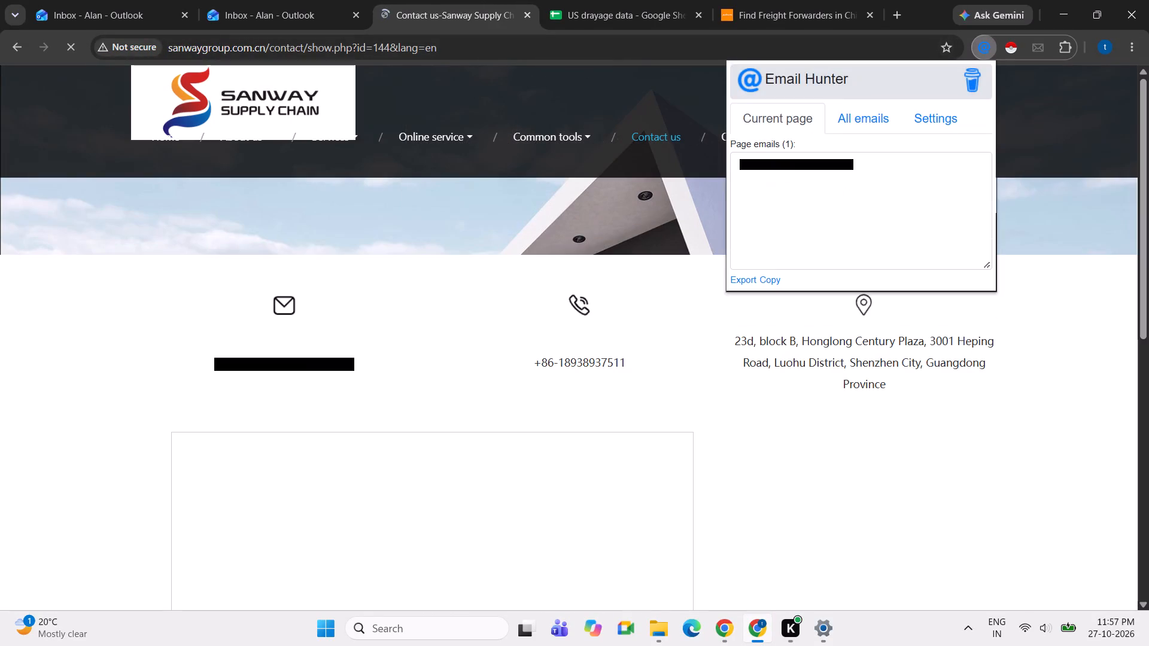
drag(862, 165, 698, 175)
key(ctrl+c)
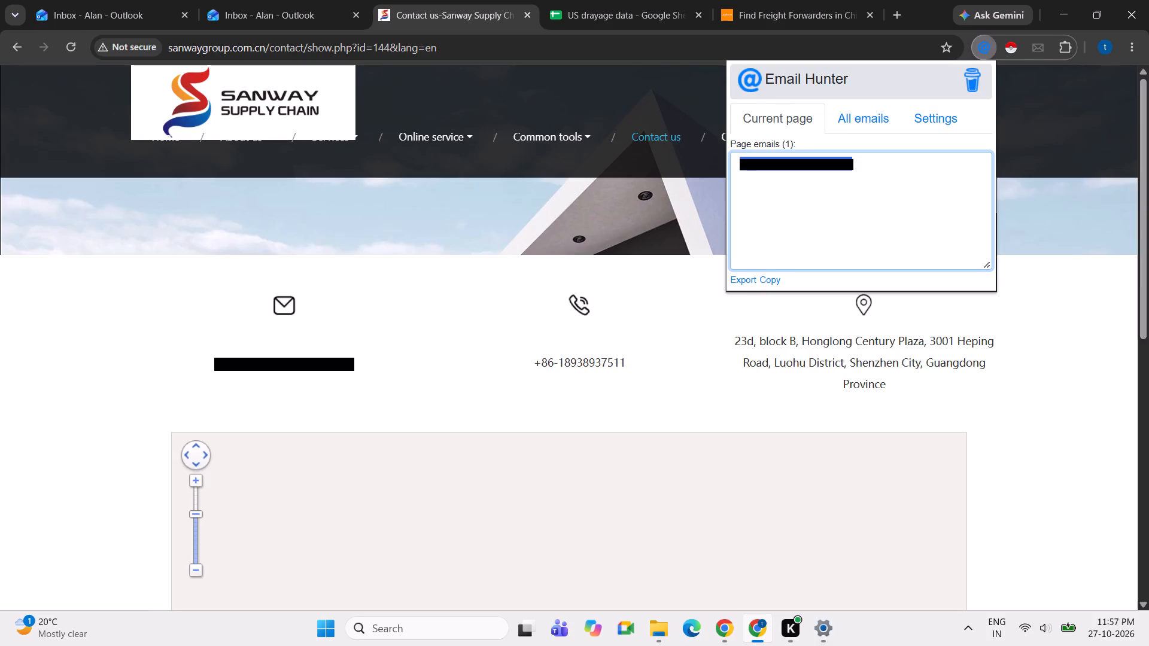
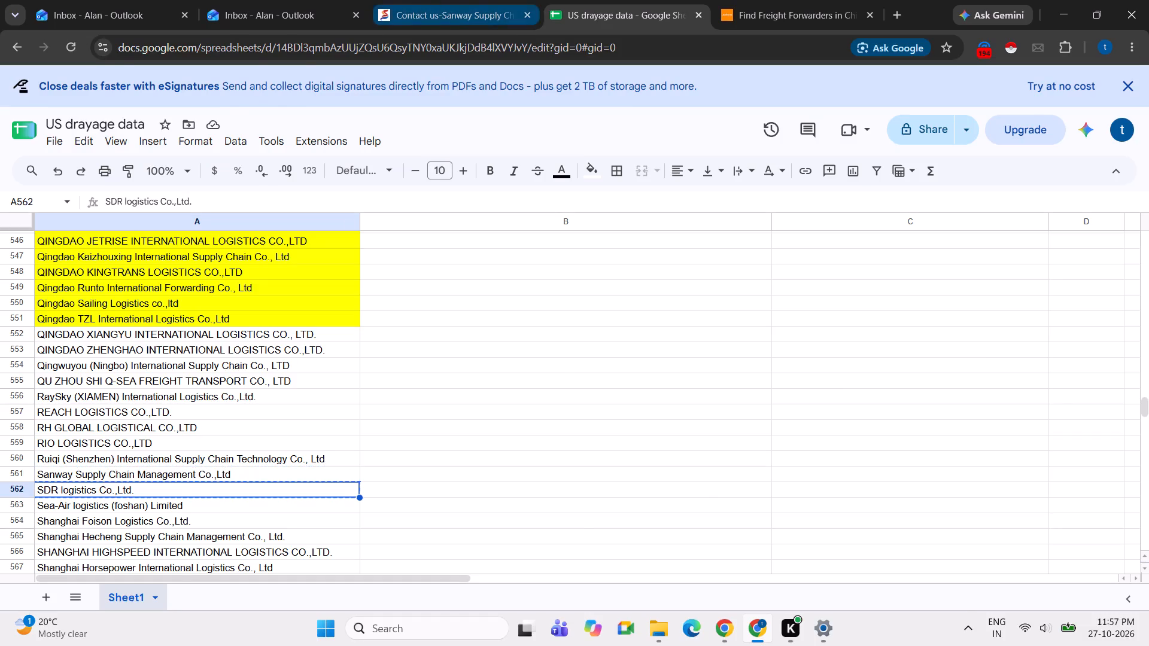
Search Google for SDR logistics Co.,Ltd., the company copied from cell A562, in the browser tab showing the Sanway contact page.
click(394, 35)
key(ctrl+v)
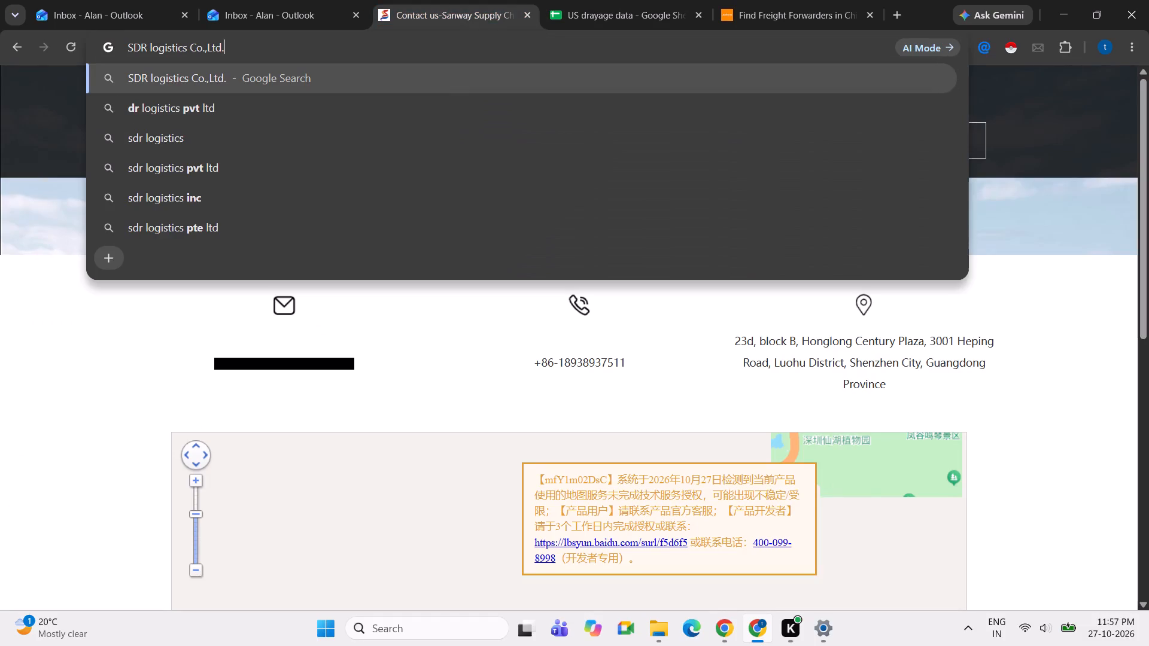
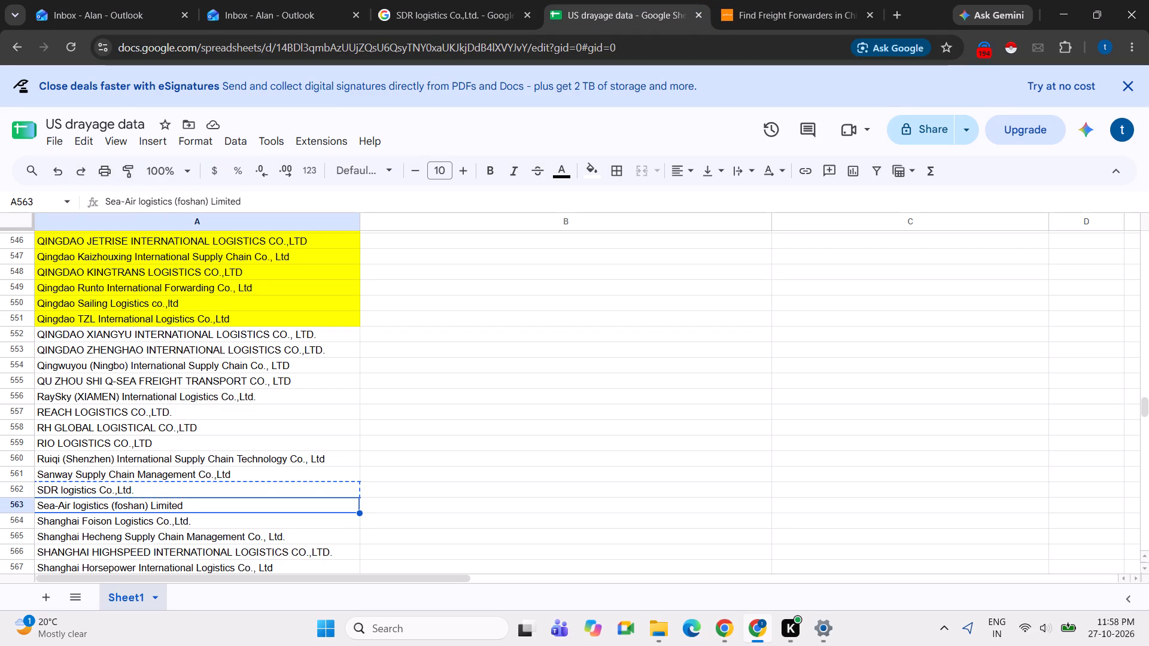
Copy Sea-Air logistics (foshan) Limited from cell A563 of the US drayage data sheet and search Google for it.
key(ctrl+c)
click(469, 3)
click(377, 65)
click(390, 44)
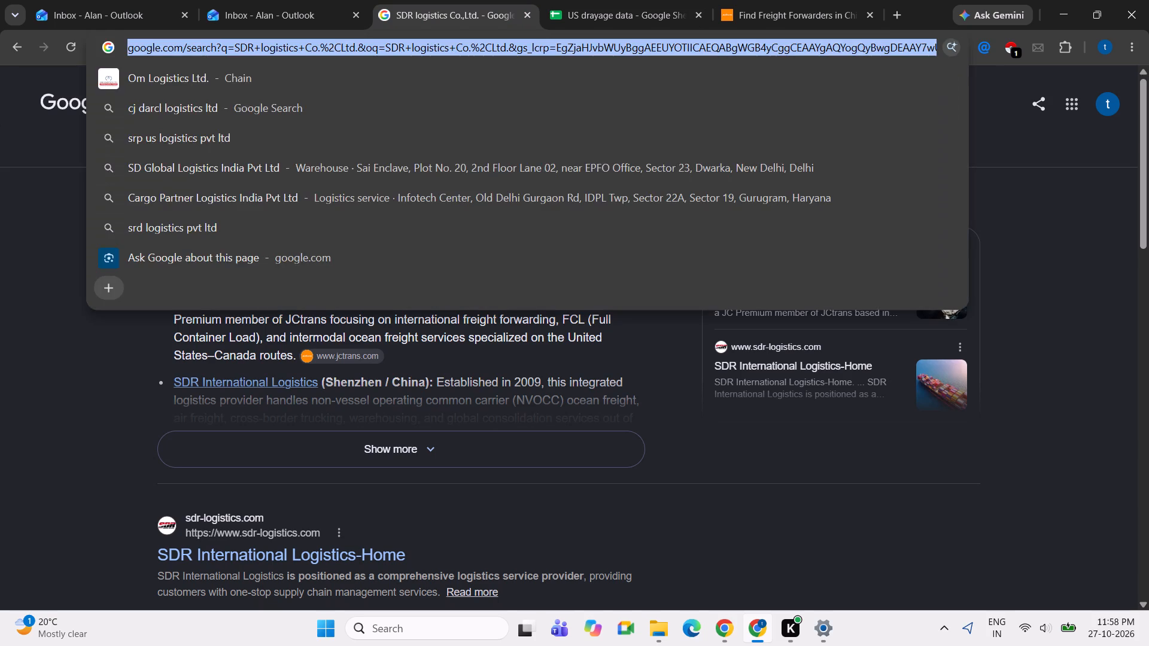
key(ctrl+v)
key(Return)
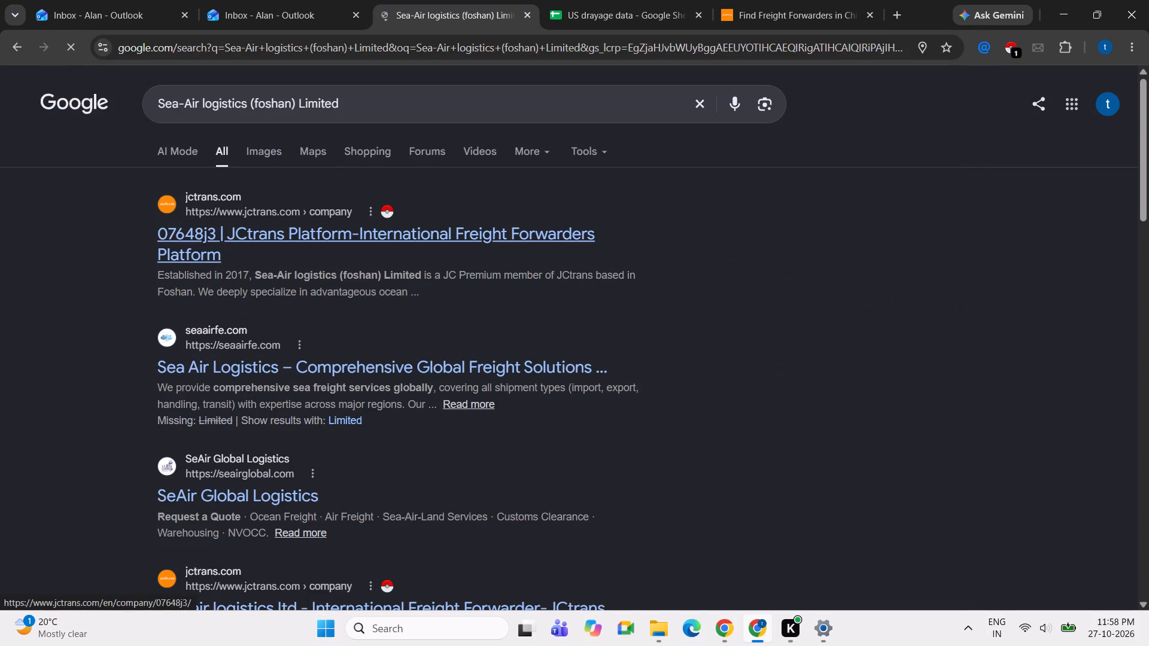
Open the Sea Air Logistics website, seaairfe.com, from the search results.
click(221, 368)
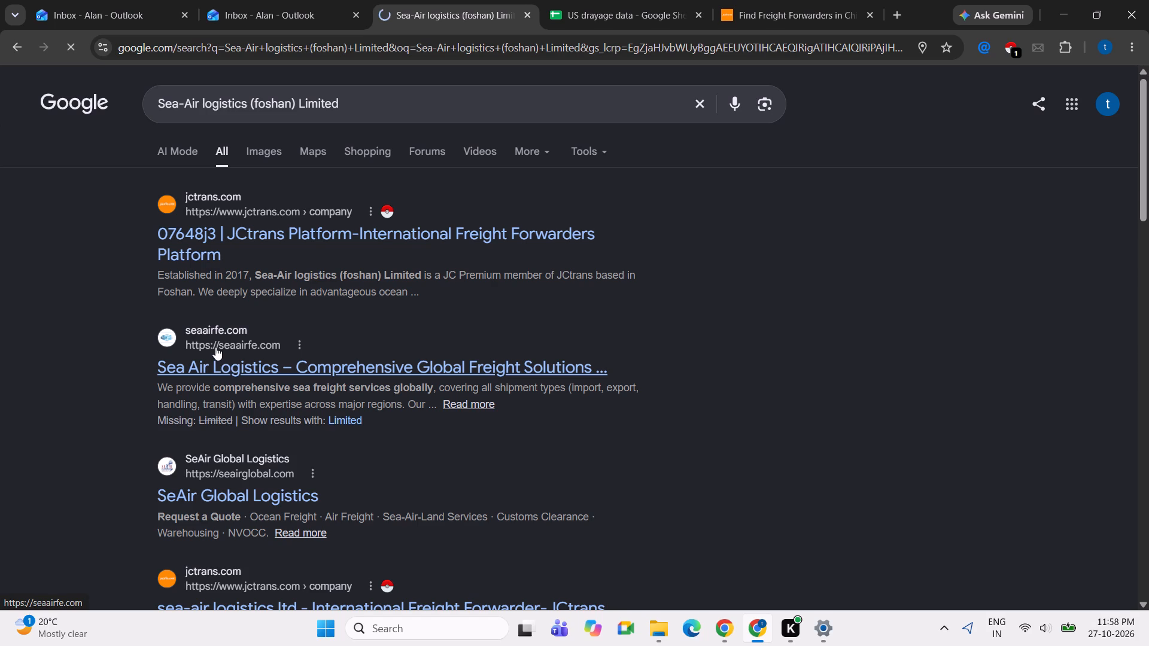
Open the Sea Air Logistics website, seaairfe.com, from the Google results for Sea-Air logistics (foshan) Limited.
click(215, 344)
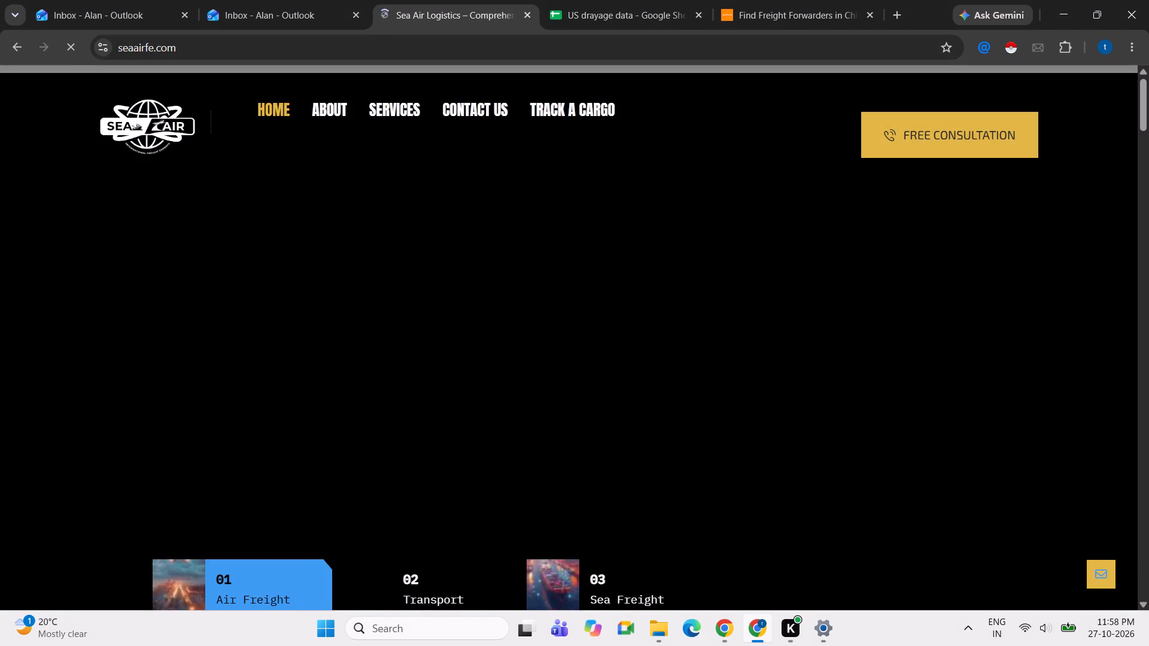
Open the Contact Us page of the Sea Air Logistics website and copy the company email address found by Email Hunter.
click(499, 108)
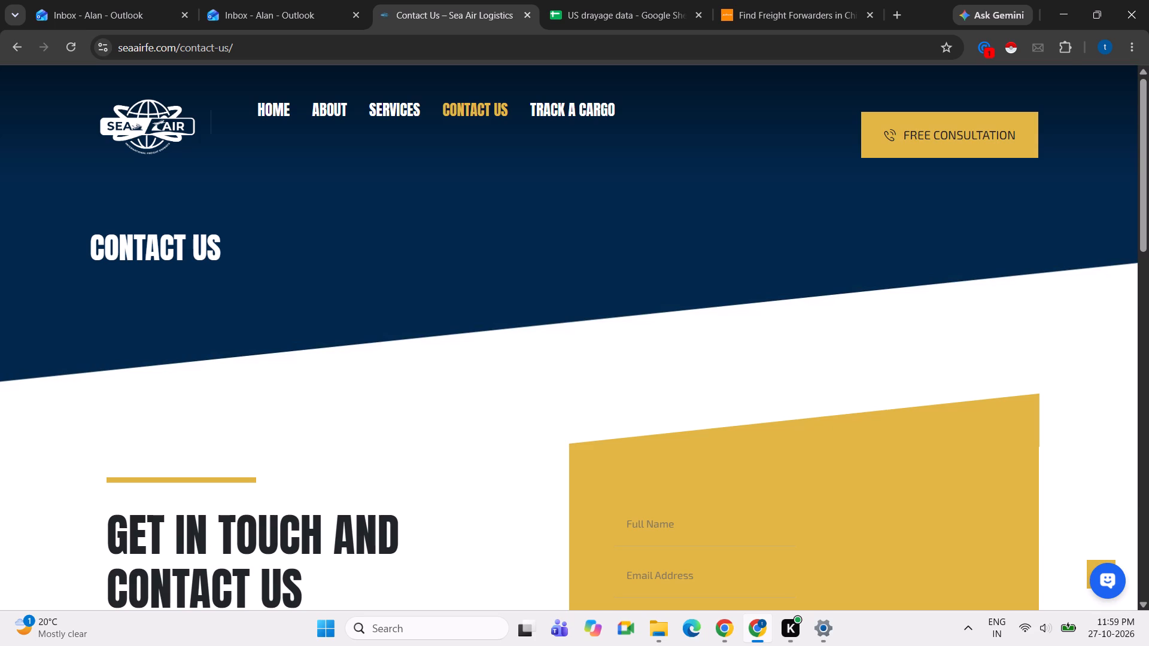
click(986, 57)
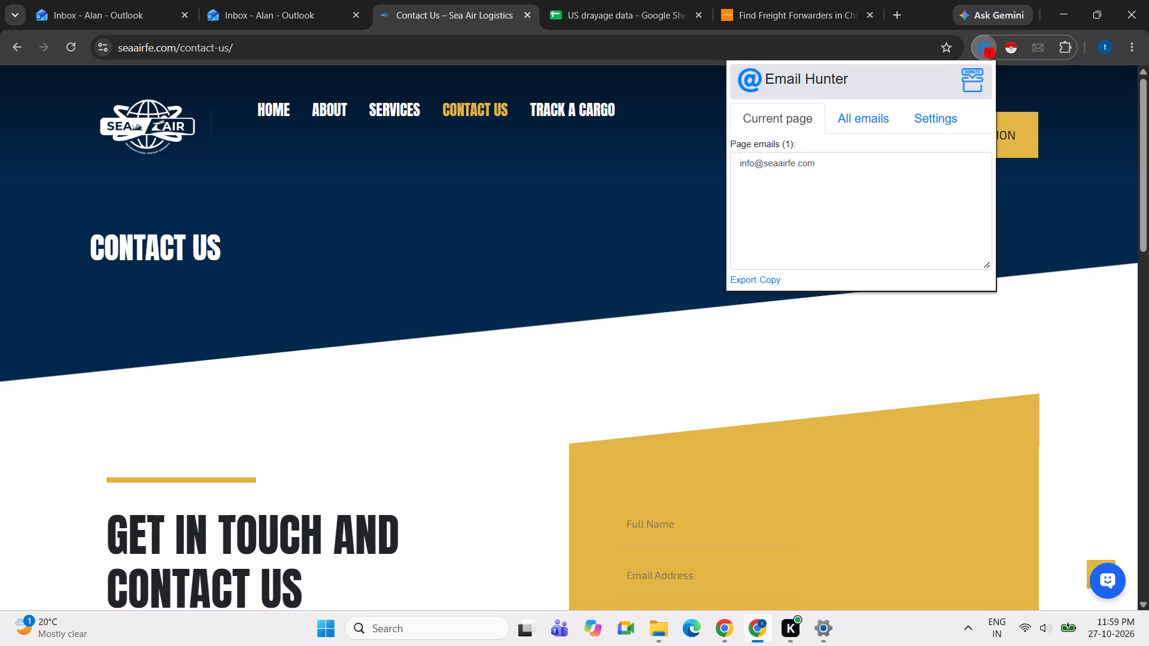
drag(826, 156, 625, 194)
key(ctrl+c)
Open the Services page of the Sea Air Logistics website and look through the transport services offered.
click(400, 105)
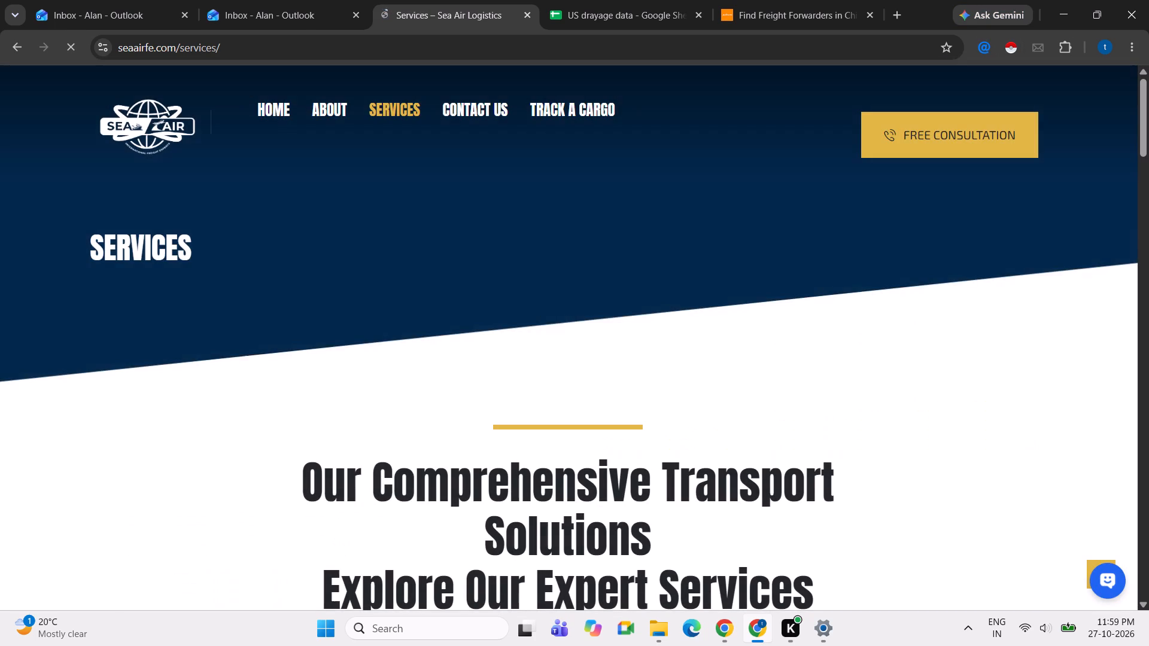
scroll(464, 330, down, 2)
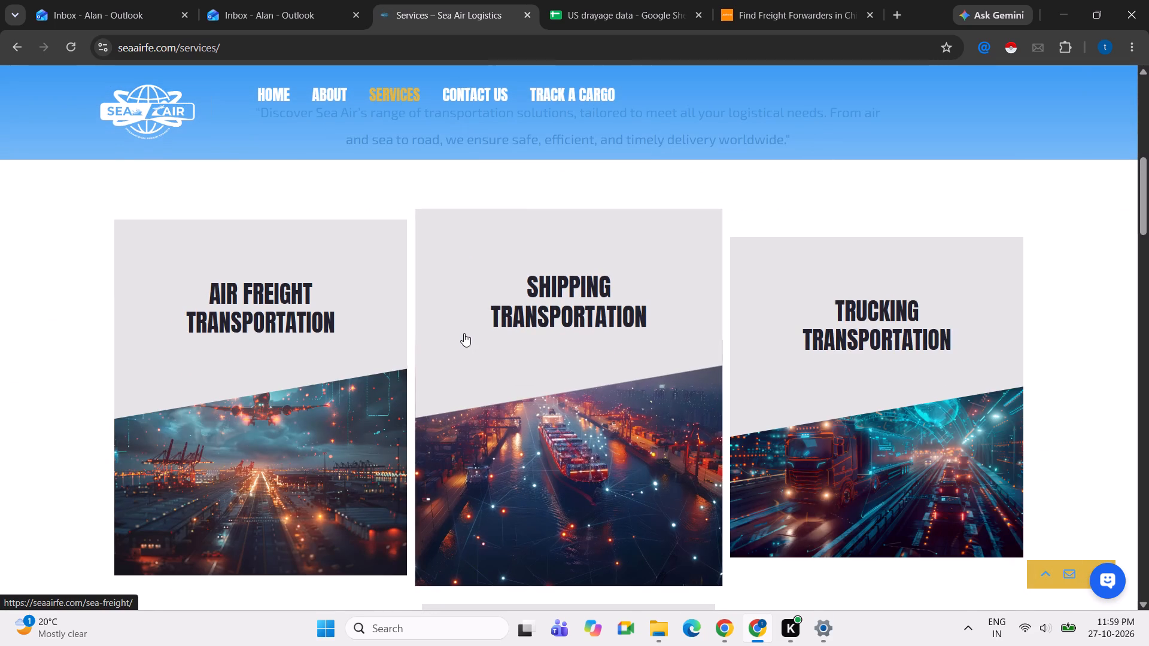
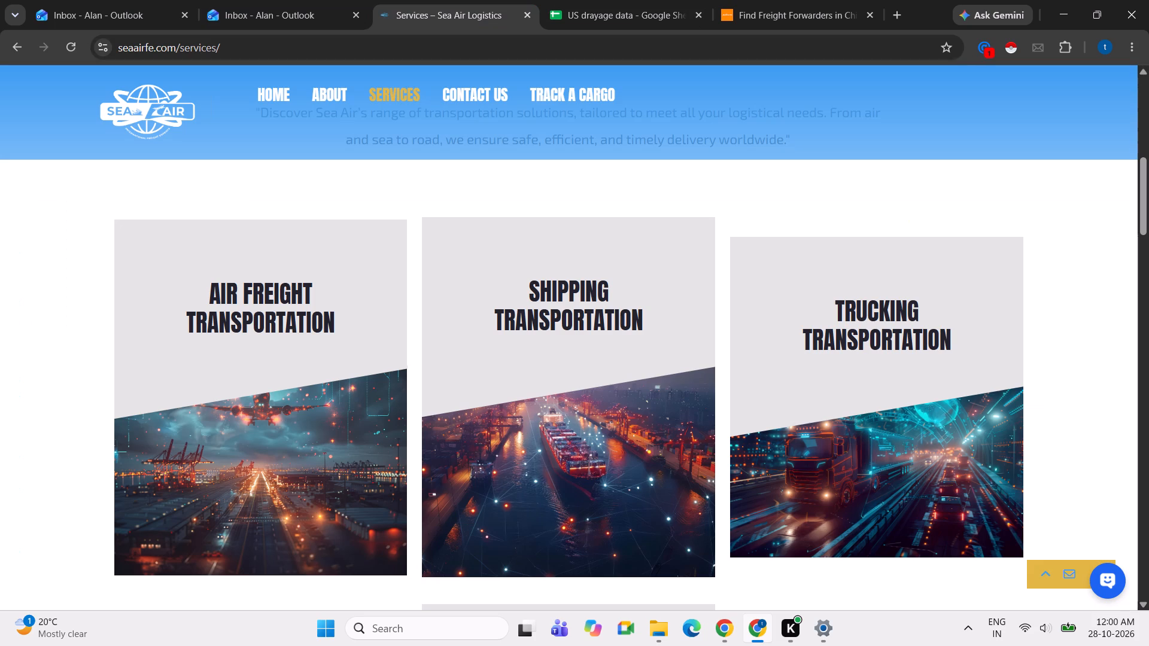
Search Google for the copied company name, Shanghai Foison Logistics Co.,Ltd.
click(342, 59)
key(ctrl+v)
key(Return)
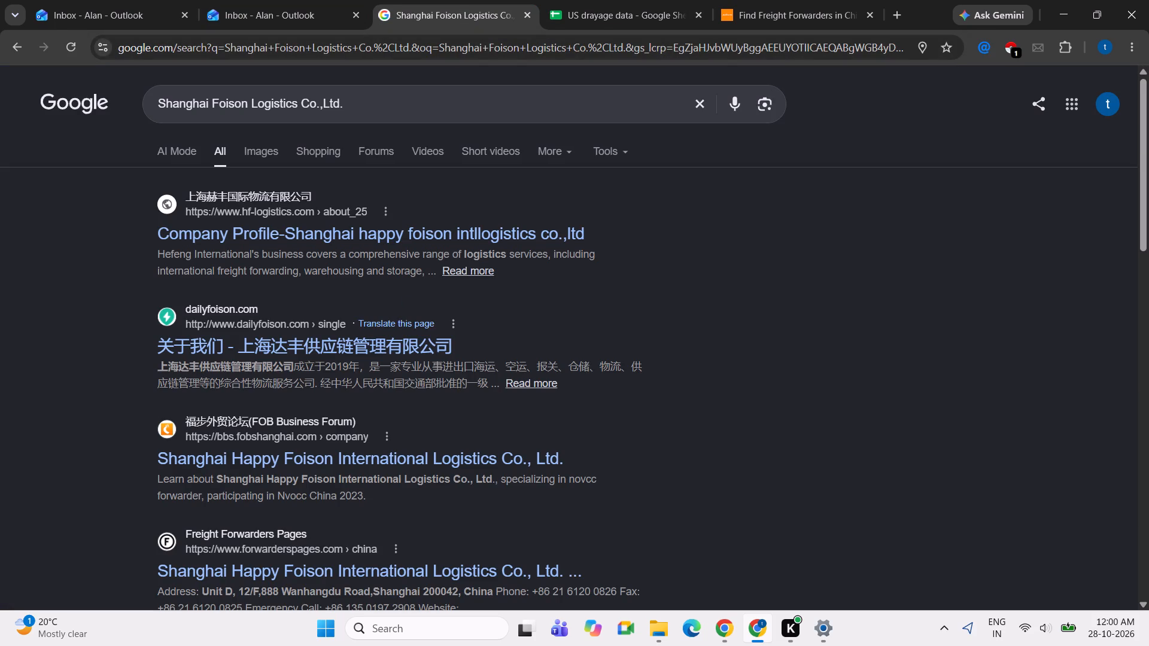
Check the hf-logistics.com result for Shanghai Foison Logistics Co.,Ltd., then return to Google and look through the other results.
click(241, 220)
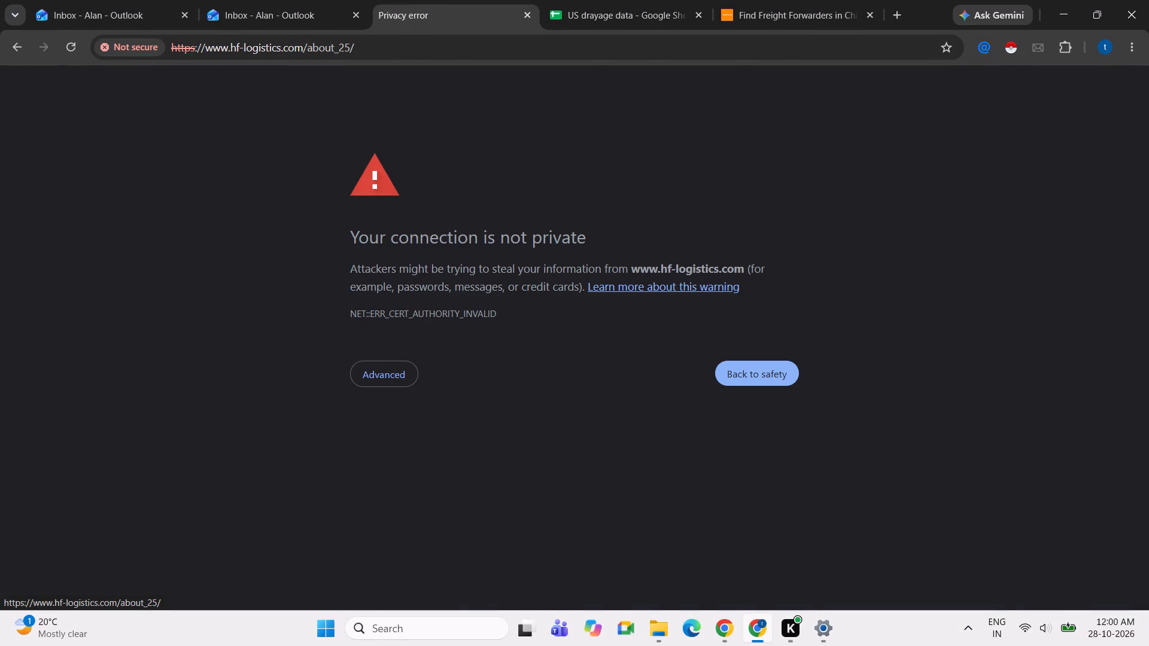
click(5, 56)
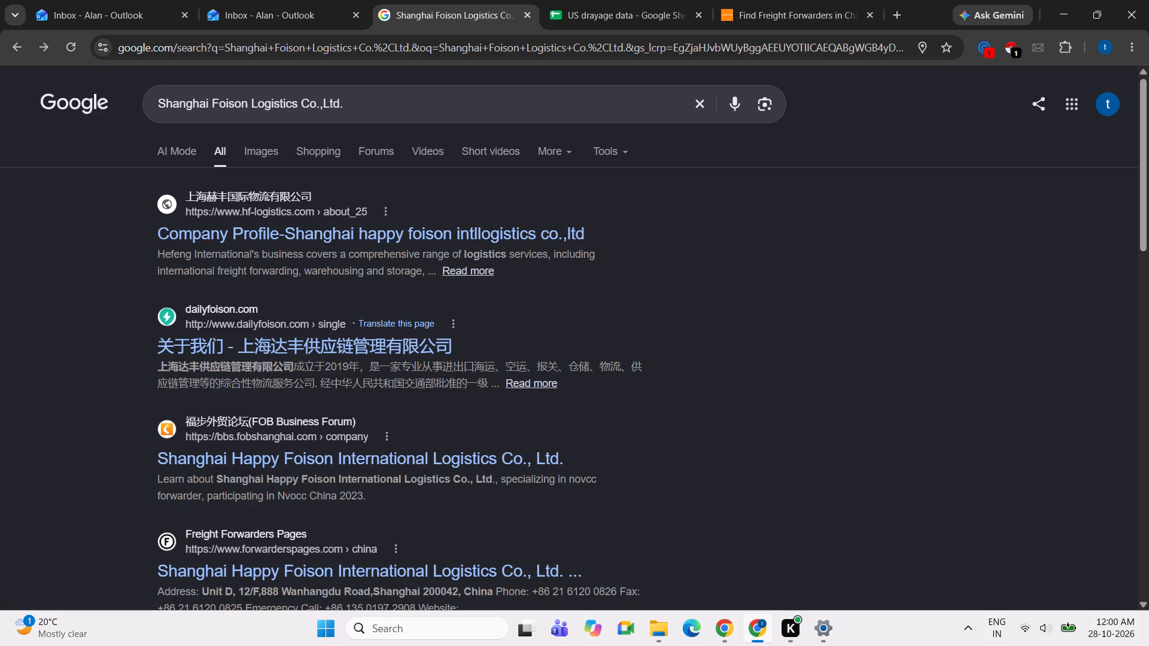
scroll(305, 245, down, 1)
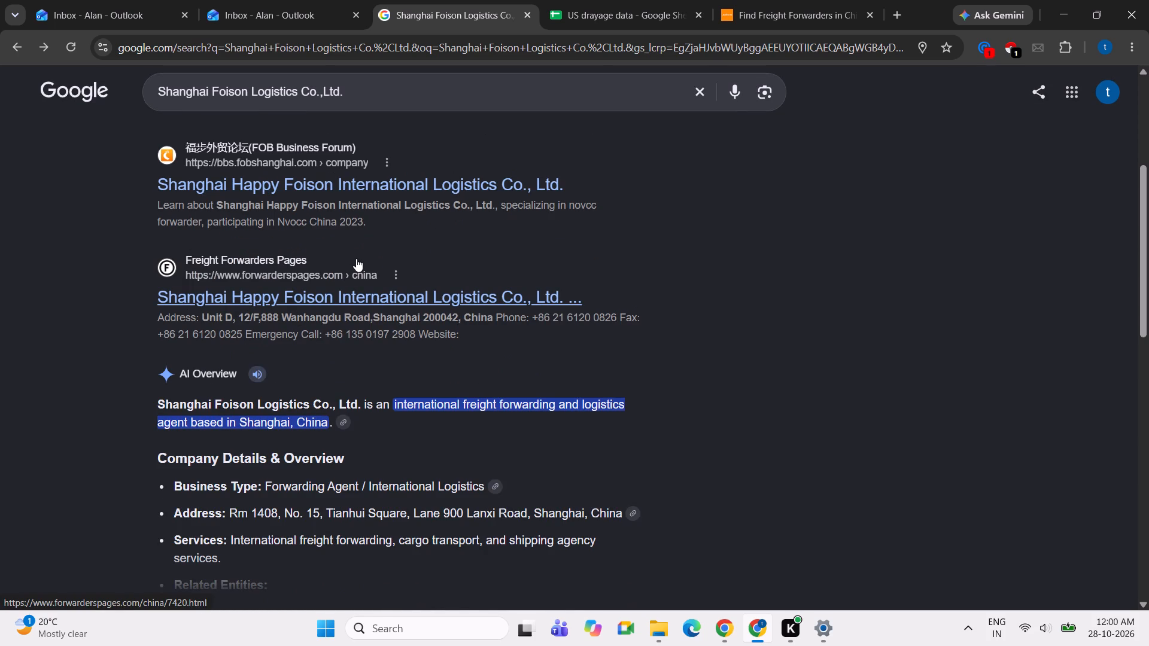
Copy the company name Shanghai Hecheng Supply Chain Management Co., Ltd. from cell A565 of the US drayage data sheet.
click(634, 0)
scroll(199, 438, down, 1)
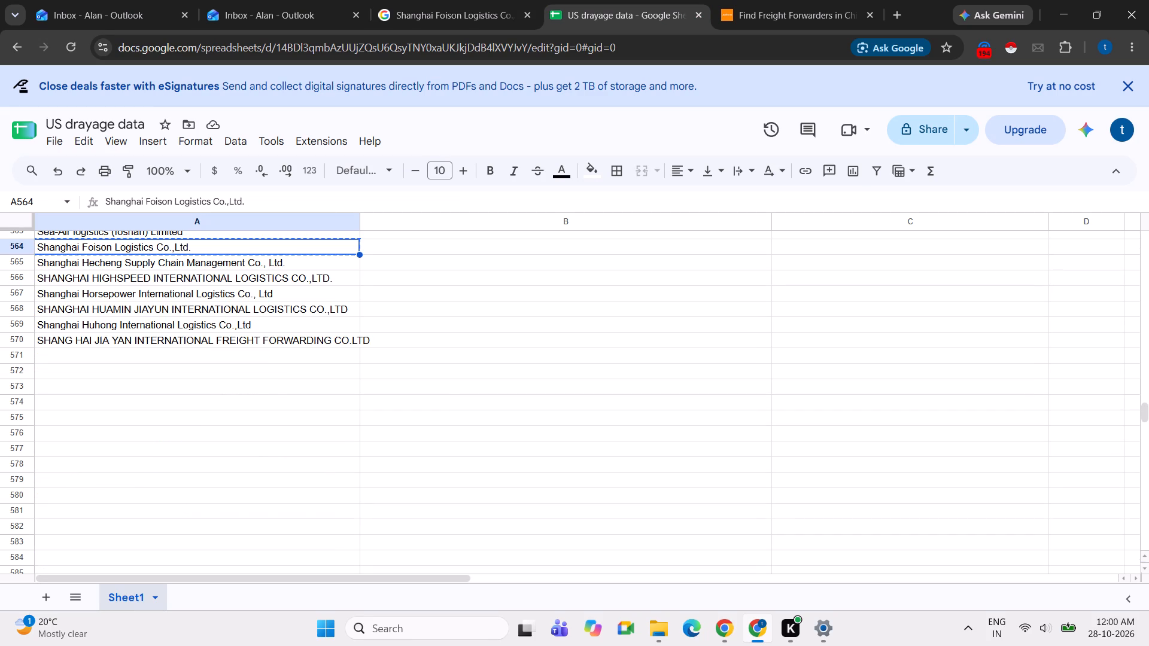
click(148, 266)
key(ctrl+c)
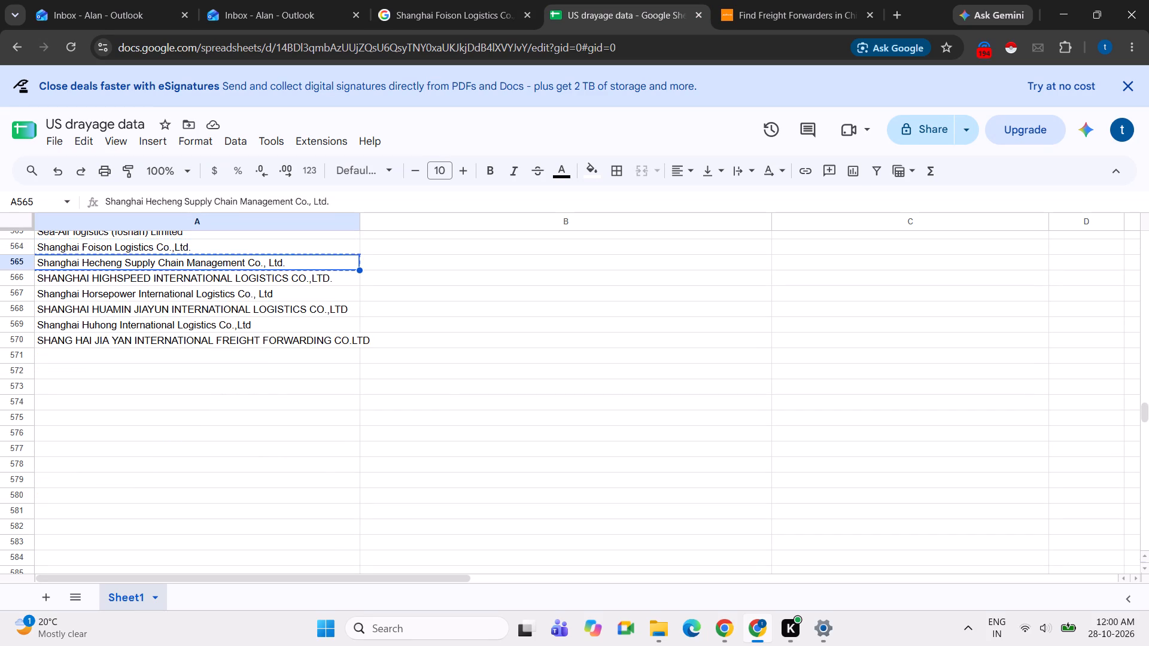
Search Google for Shanghai Hecheng Supply Chain Management Co., Ltd. and open the hechengsupplychain.com website from the results.
click(396, 0)
click(376, 45)
key(ctrl+v)
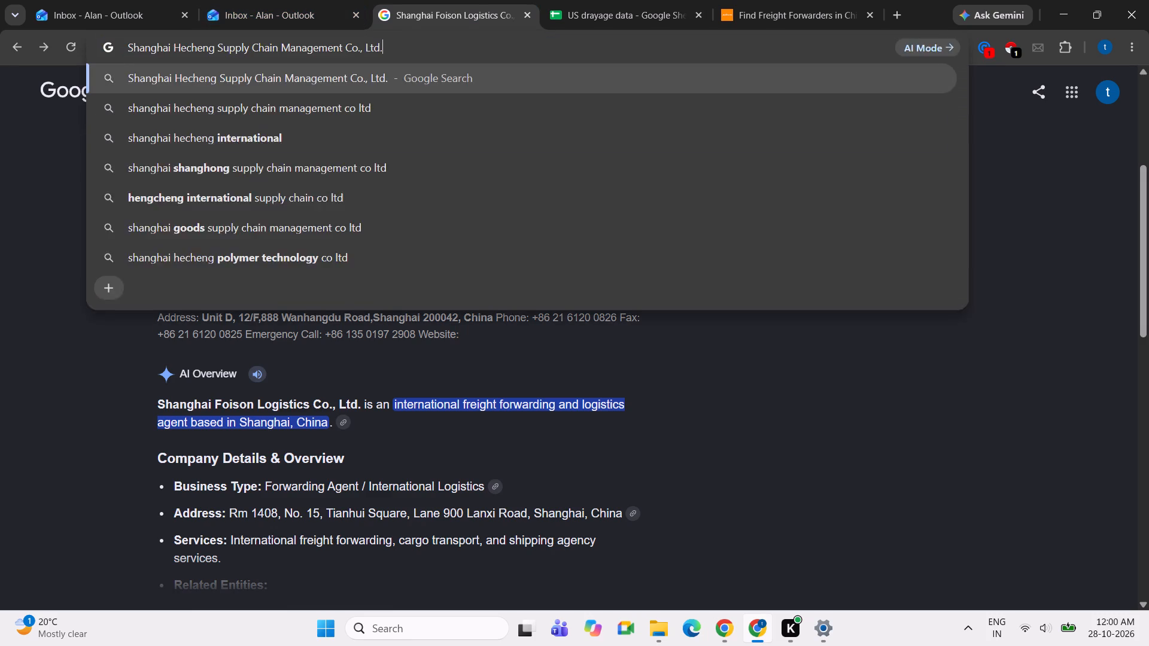
key(Return)
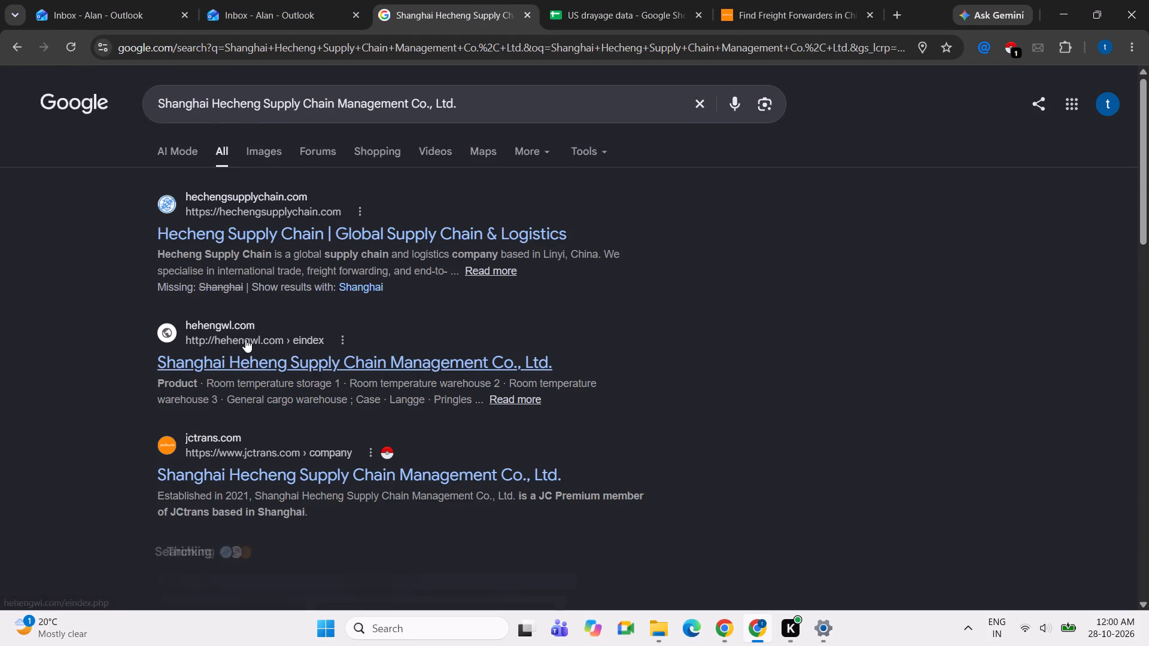
click(260, 226)
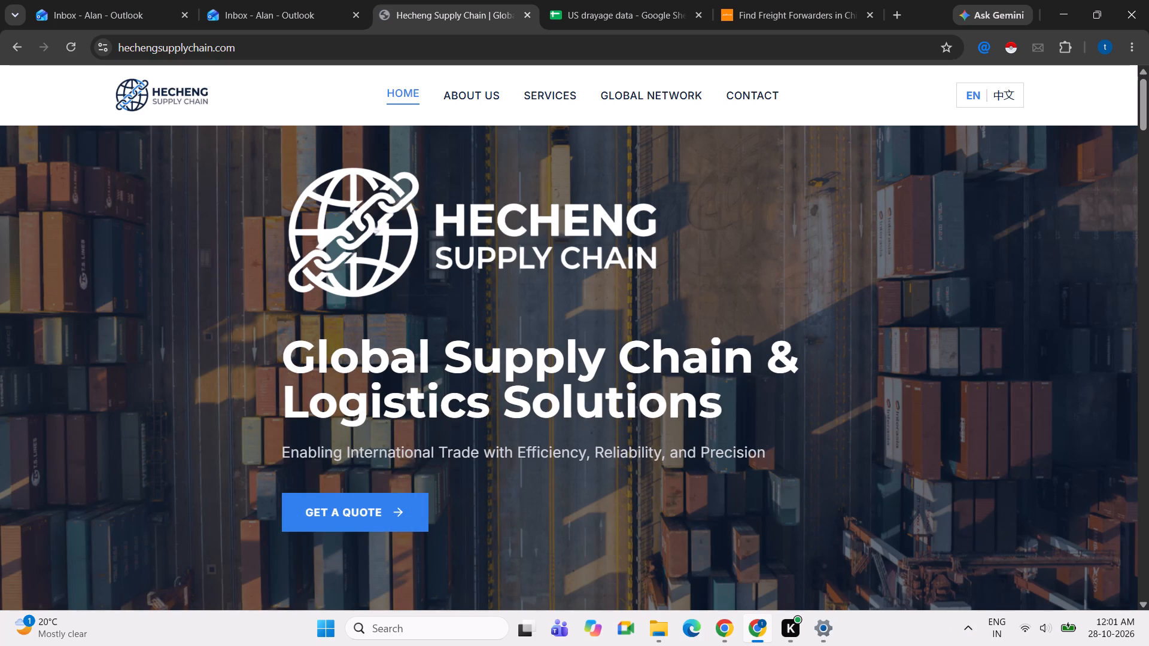
Open the Hecheng Supply Chain site's contact page and copy the company's email address found by the Email Hunter extension.
click(740, 103)
click(764, 96)
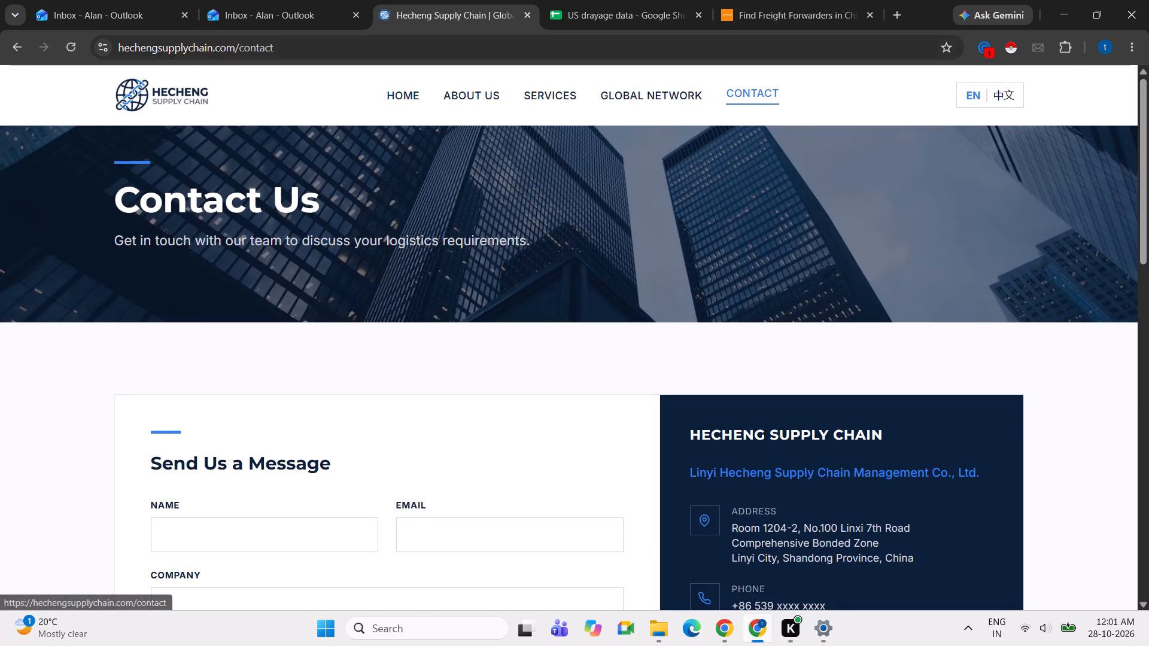
click(979, 48)
drag(885, 177, 712, 193)
key(ctrl+c)
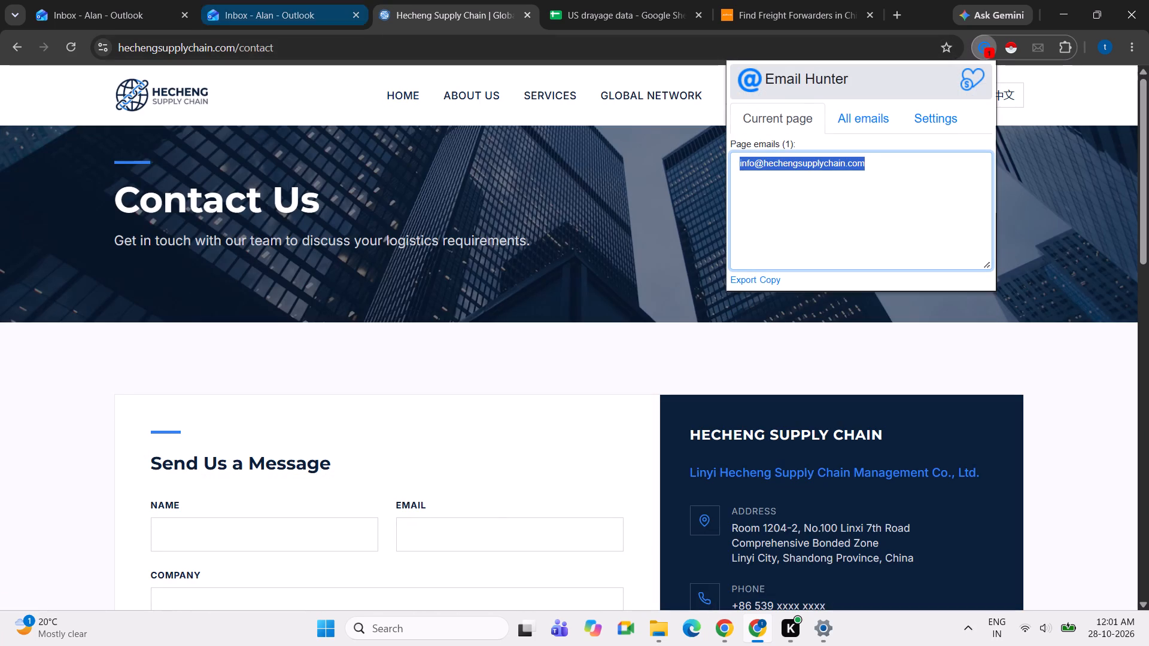
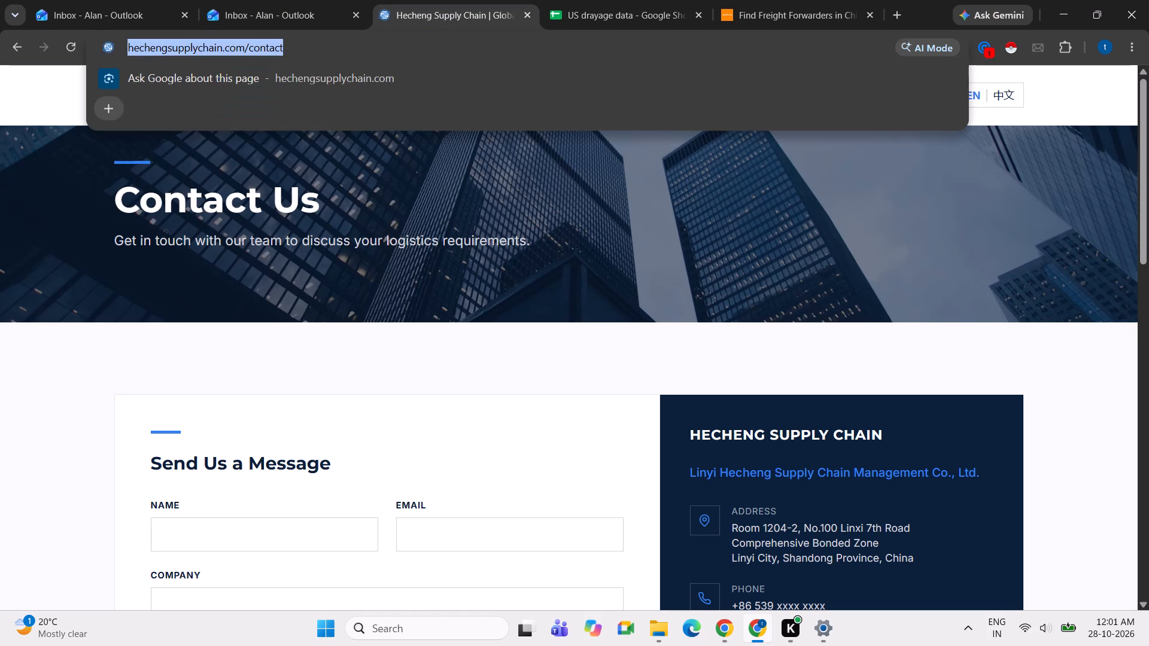
Search Google for the copied company name SHANGHAI HIGHSPEED INTERNATIONAL LOGISTICS CO.,LTD.
key(ctrl+v)
key(Return)
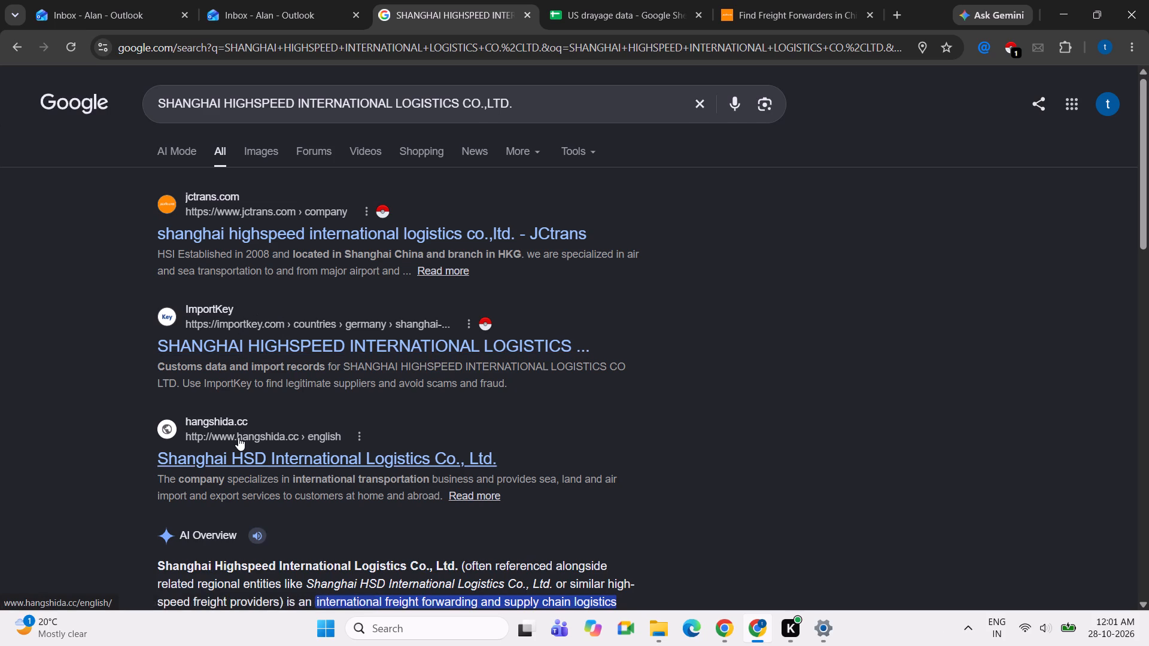
Open the hangshida.cc result for Shanghai HSD International Logistics Co., Ltd. from the Google results.
scroll(238, 437, down, 2)
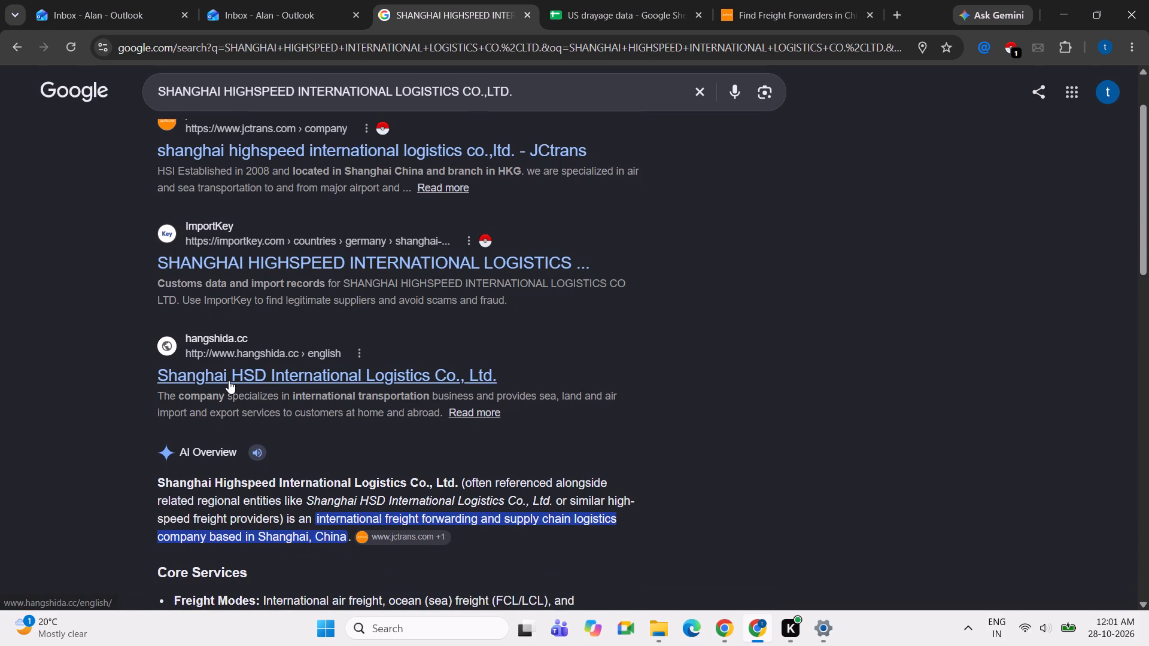
click(229, 378)
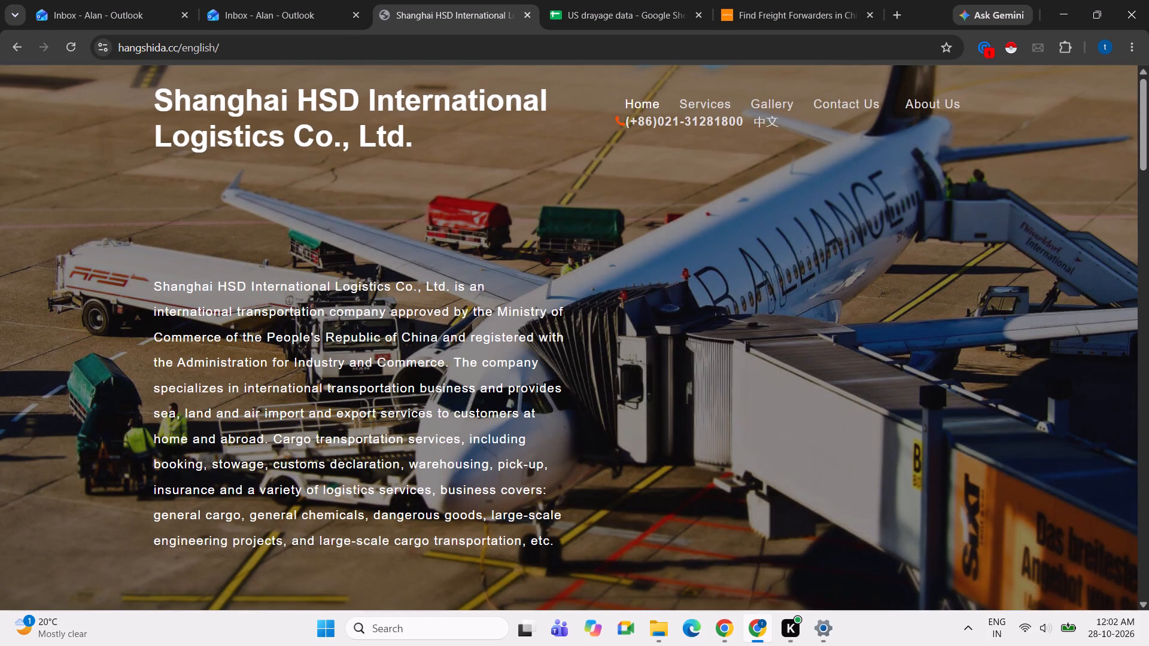
Open the Contact Us page of the Shanghai HSD International Logistics website and list the page's emails with Email Hunter.
click(825, 97)
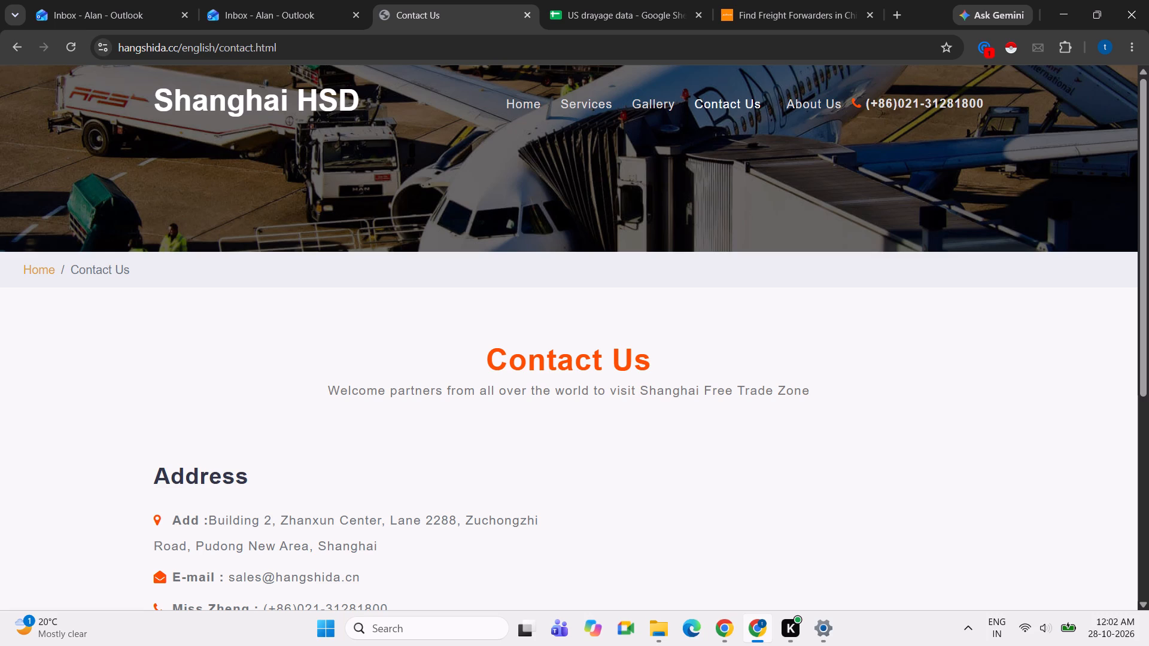
click(983, 47)
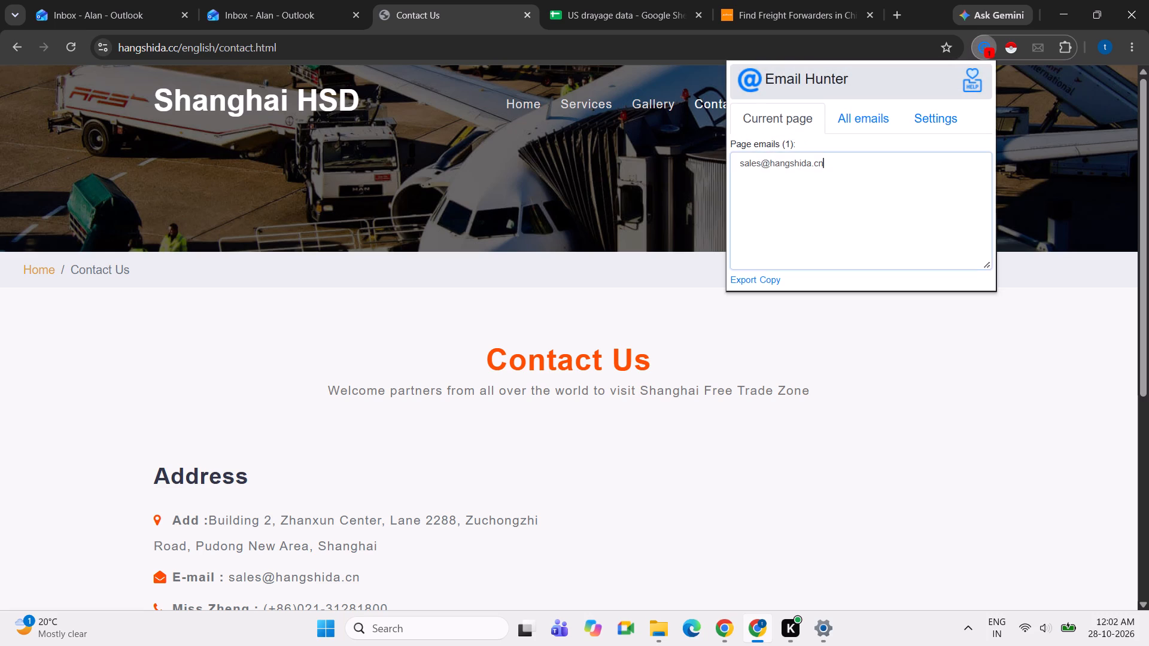
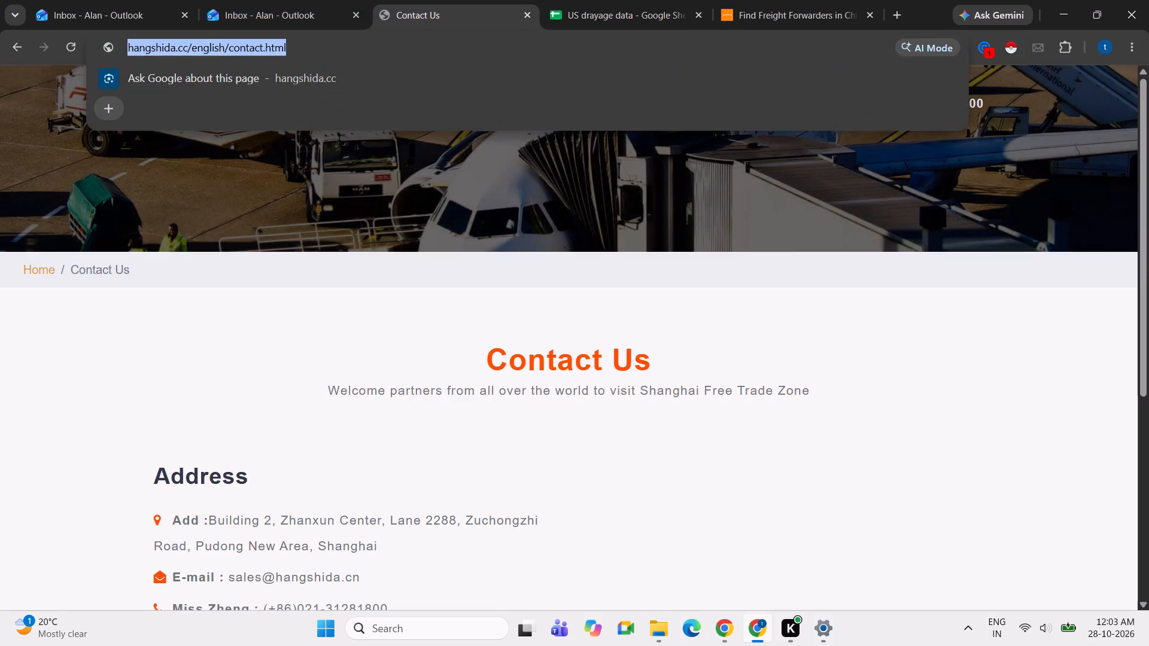
Search Google for Shanghai Horsepower International Logistics Co., Ltd, the company name already copied from the data sheet.
key(ctrl+v)
key(Return)
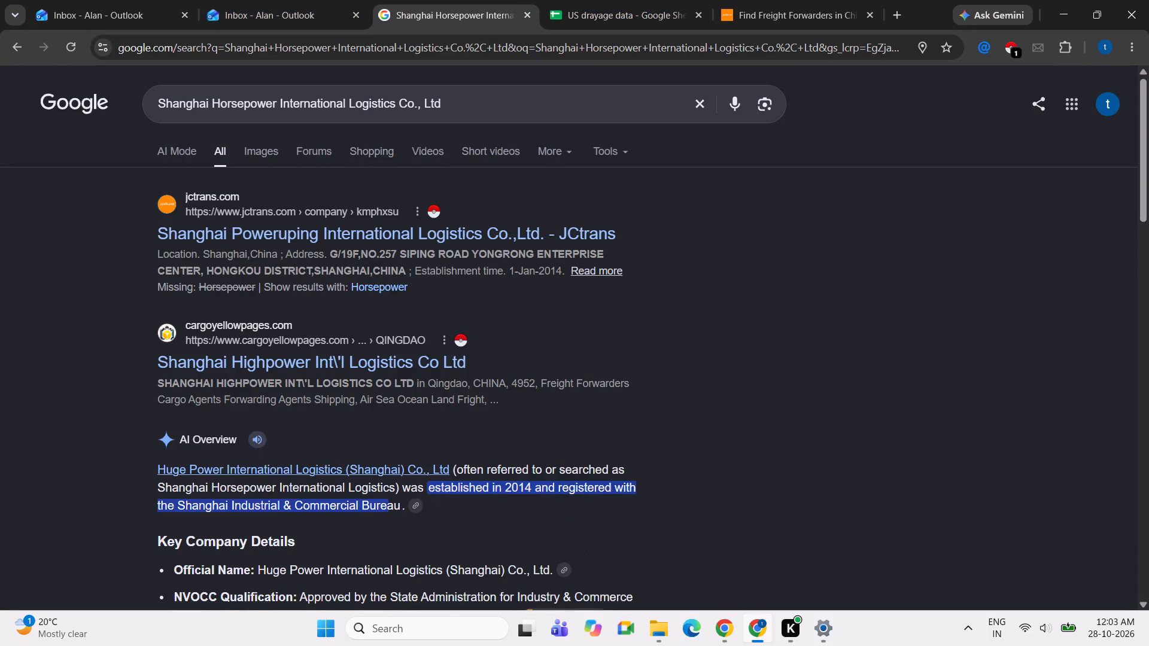
Copy SHANGHAI HUAMIN JIAYUN INTERNATIONAL LOGISTICS CO.,LTD from cell A568 of the US drayage data sheet and search Google for it.
click(674, 0)
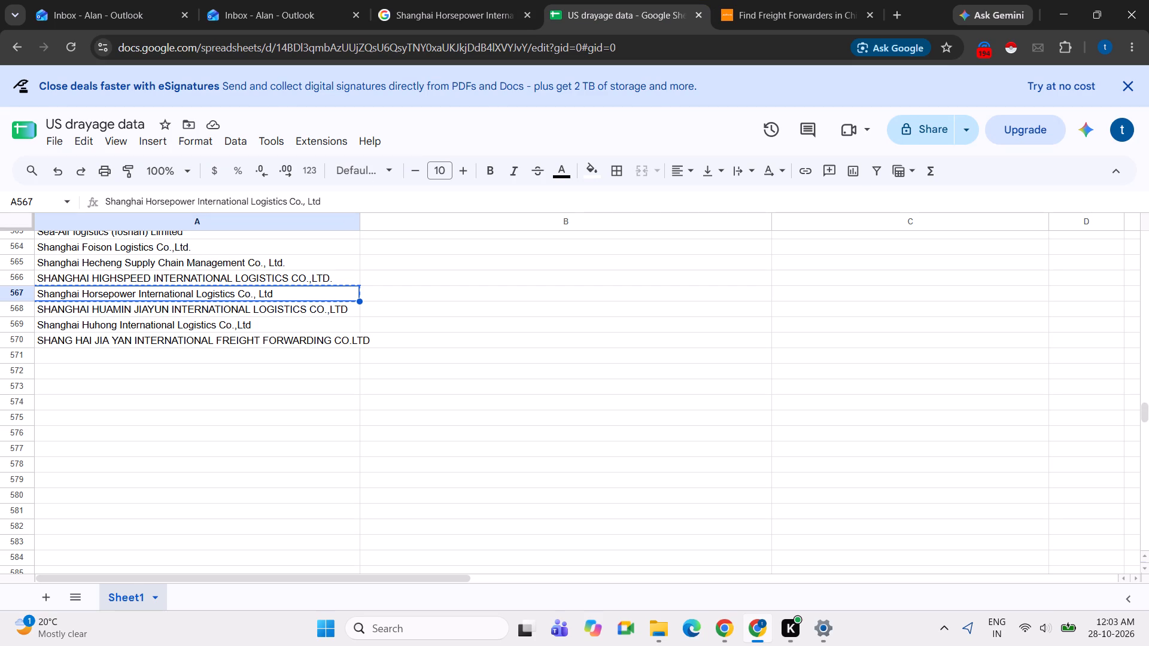
click(166, 313)
key(ctrl+c)
click(433, 0)
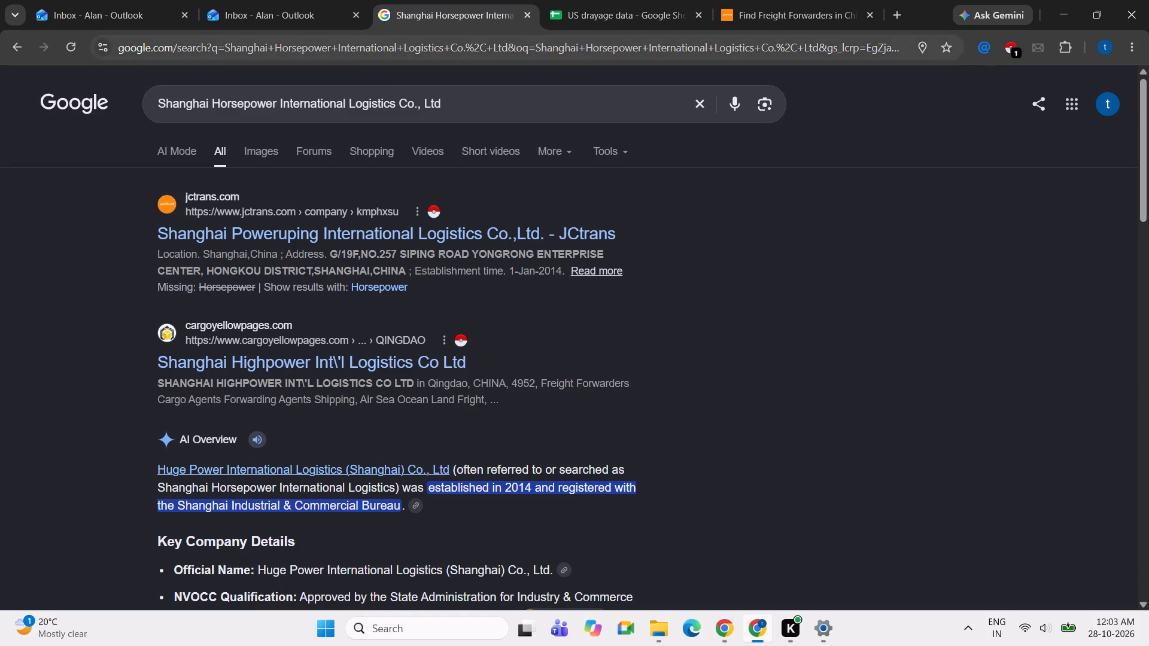
click(388, 53)
key(ctrl+v)
key(Return)
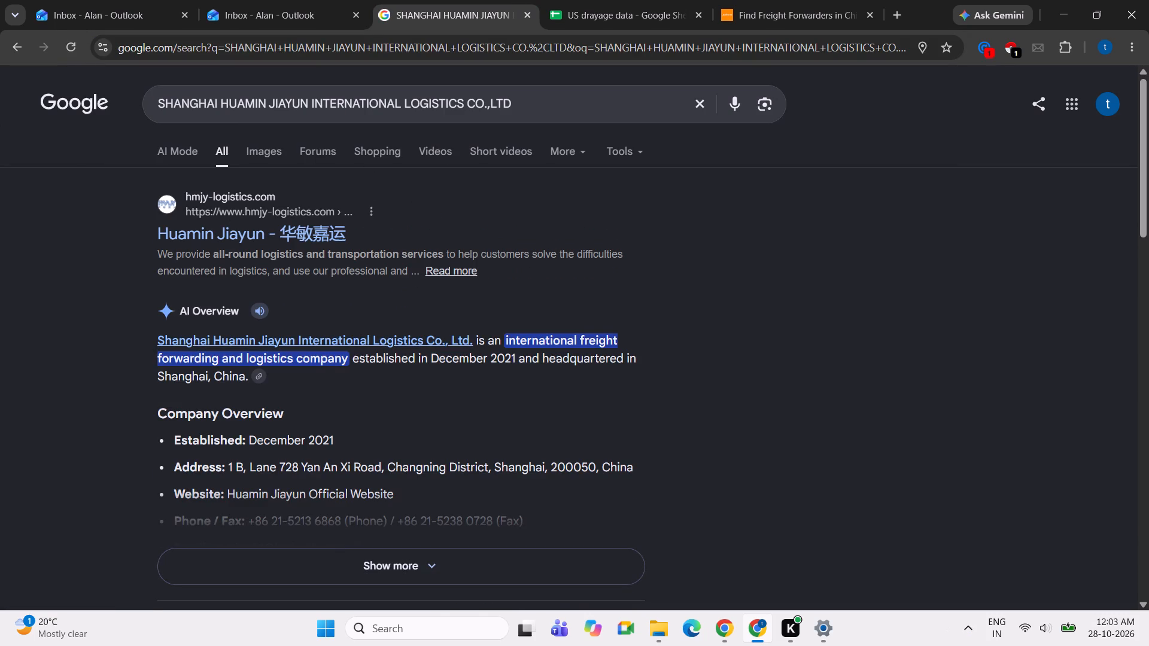
Open the Huamin Jiayun website (hmjy-logistics.com) from the Google results and go to its contact information page.
click(238, 231)
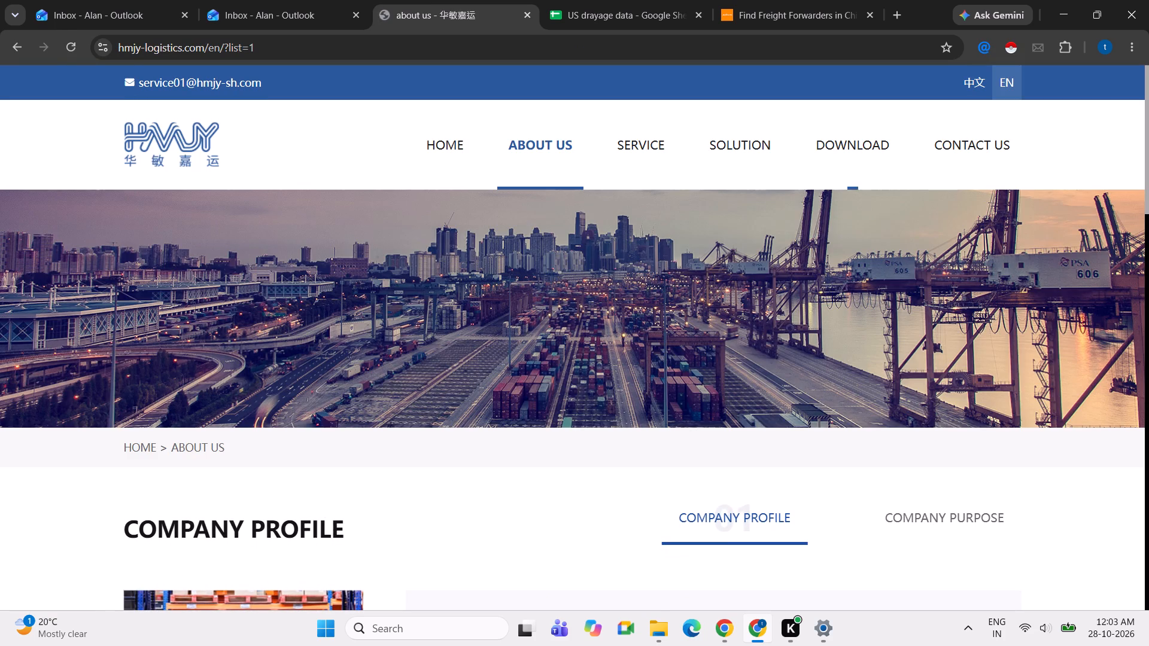
click(944, 148)
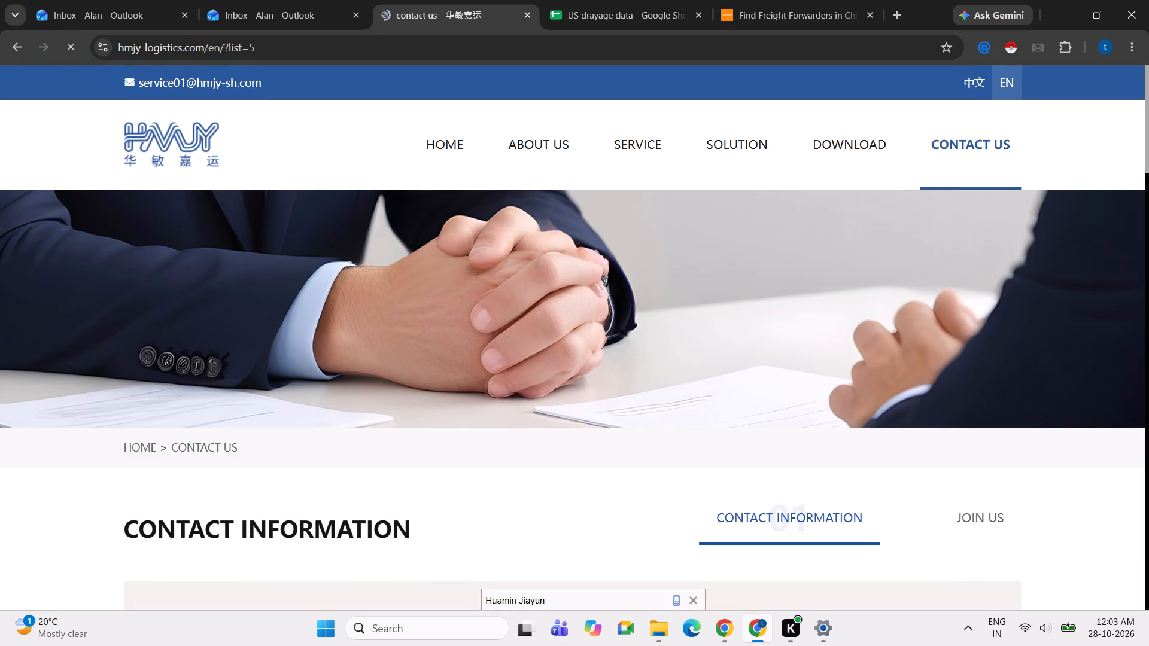
Copy the three hmjy-sh.com emails that Email Hunter lists for the Huamin Jiayun contact page, leaving out the qq.com one.
click(715, 147)
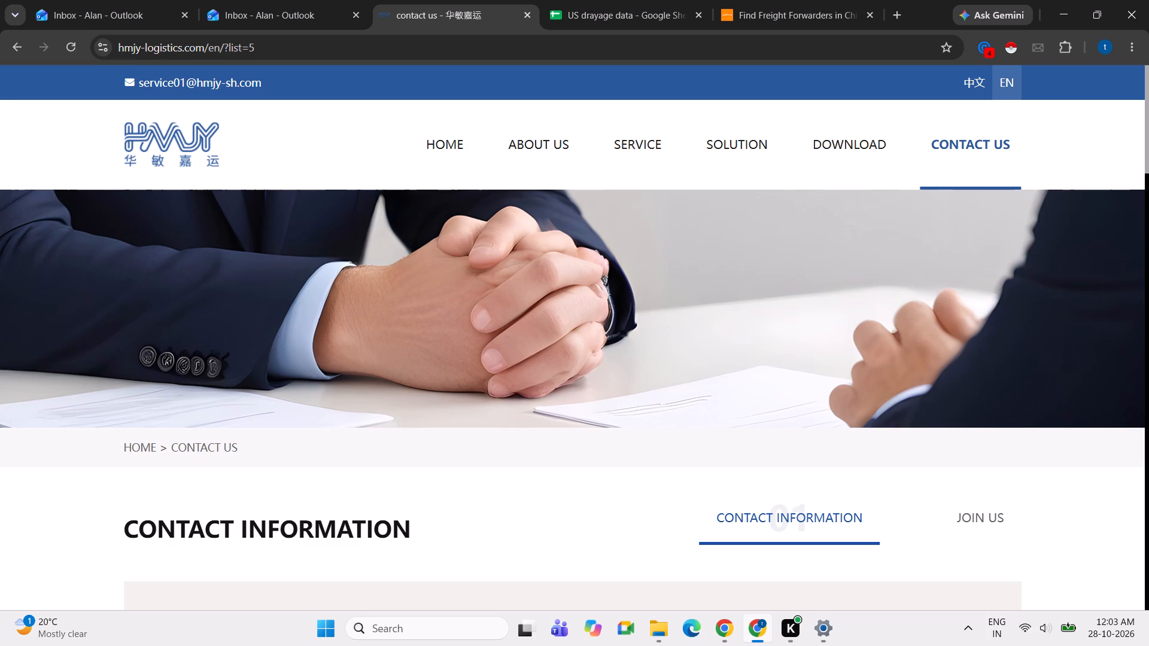
click(986, 44)
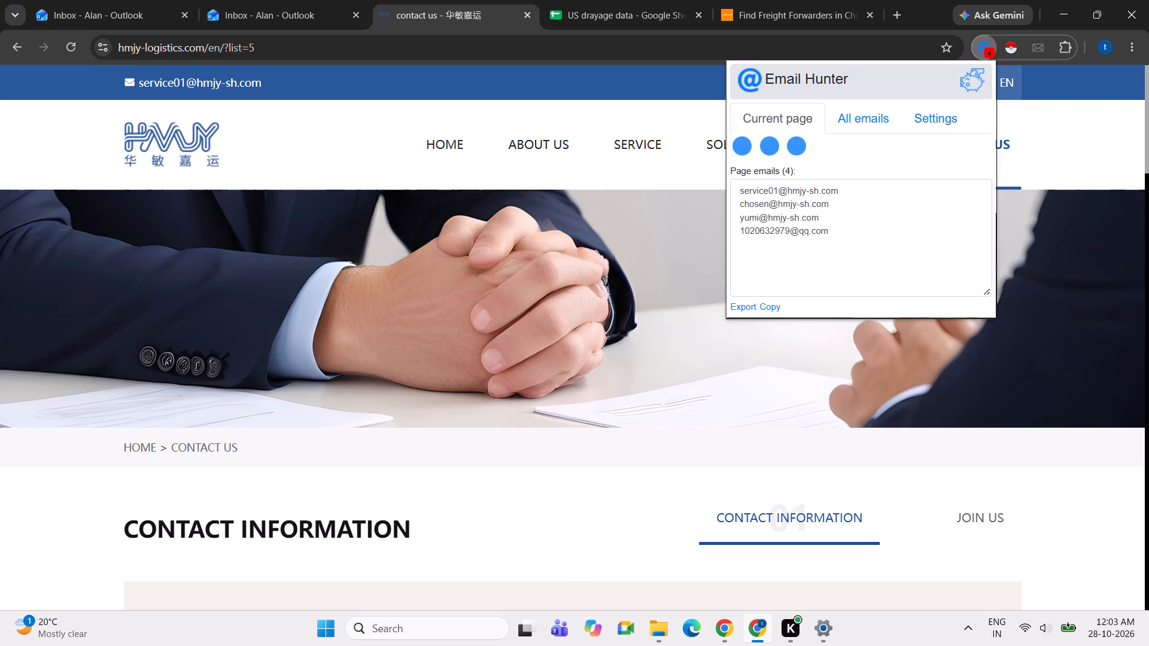
drag(820, 189, 736, 158)
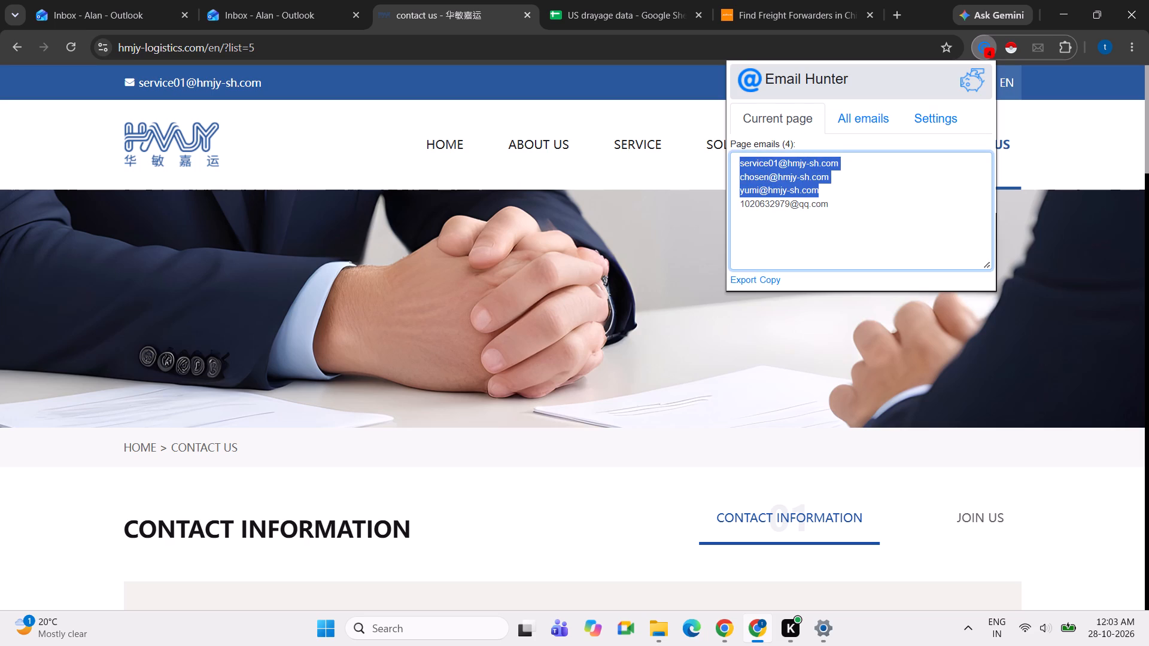
drag(736, 158, 735, 158)
key(ctrl+c)
click(622, 126)
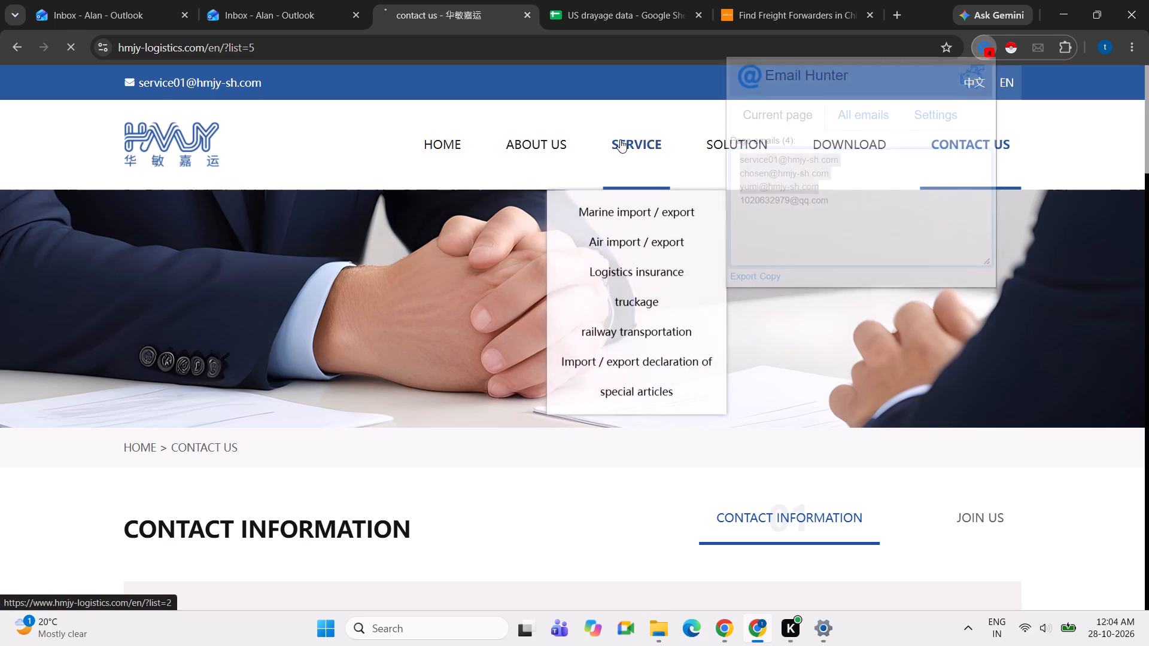
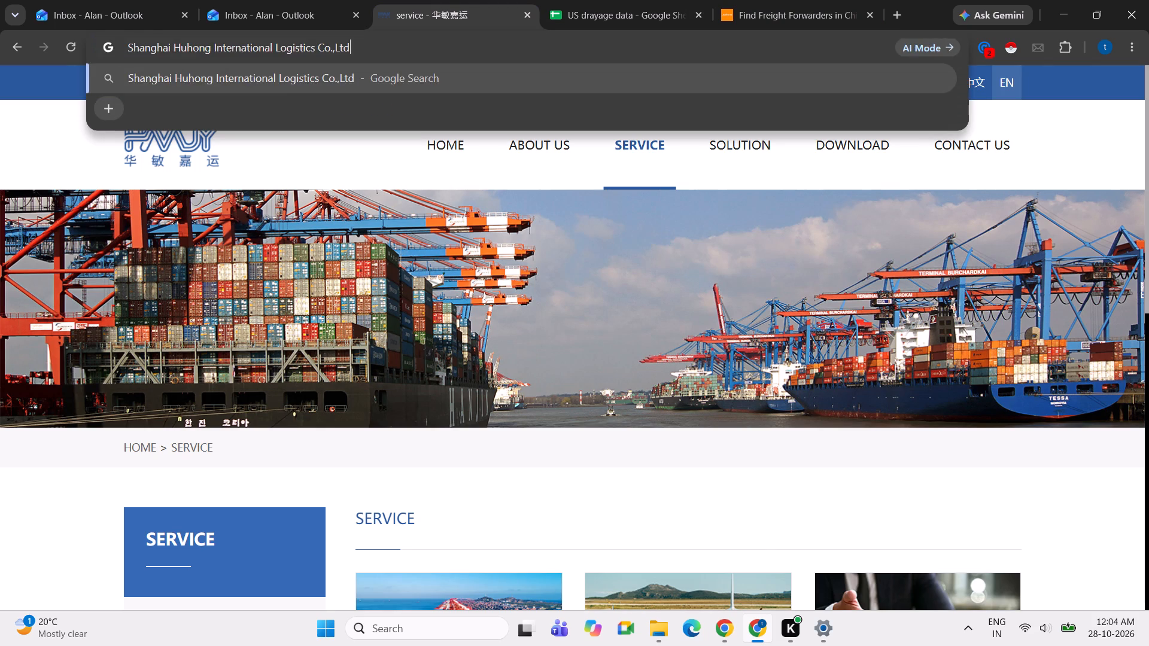
Search Google for Shanghai Huhong International Logistics Co.,Ltd.
key(Return)
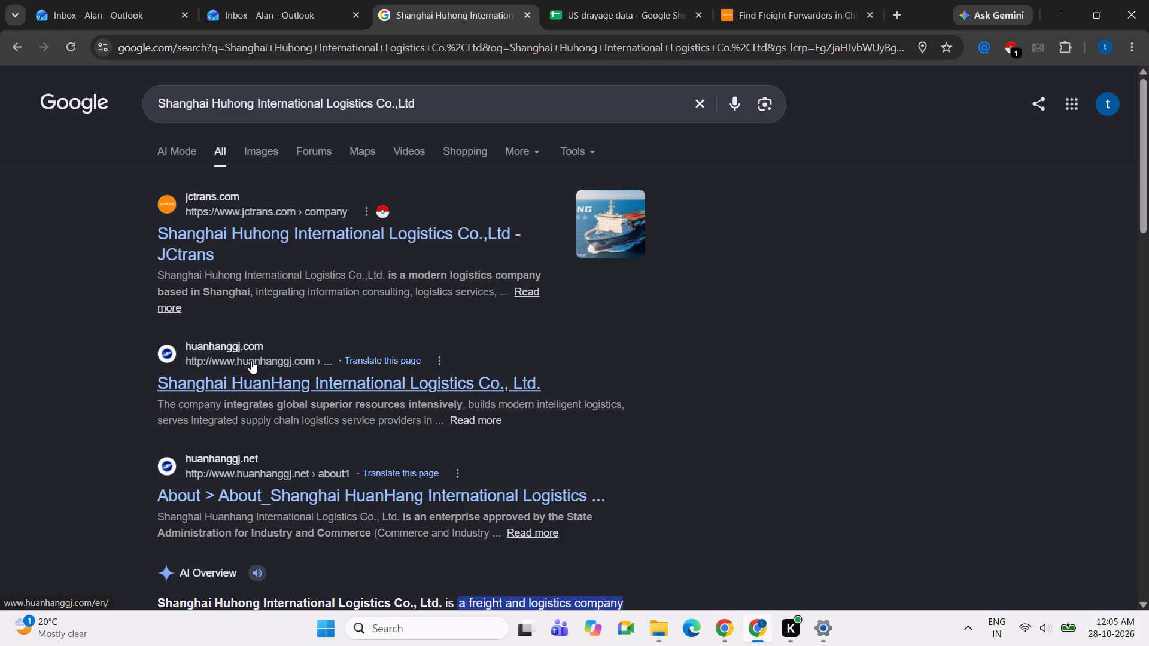
Open the Shanghai HuanHang International Logistics website (huanhanggj.com) from the Google results, continuing to the site despite its unsecured connection.
click(251, 361)
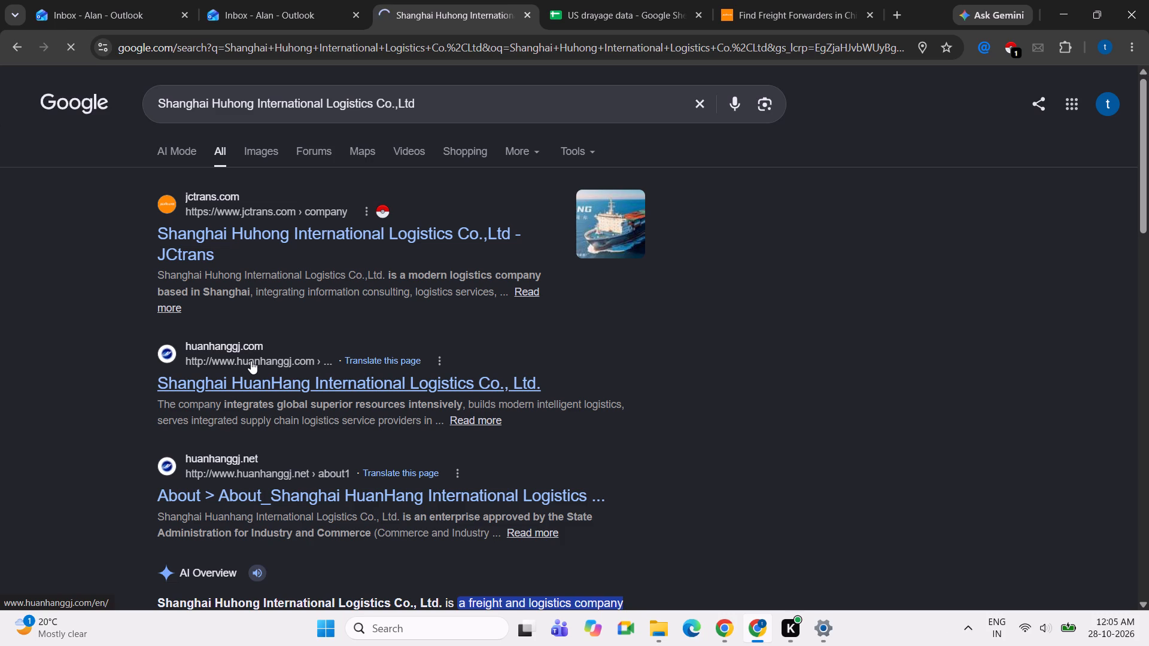
click(251, 361)
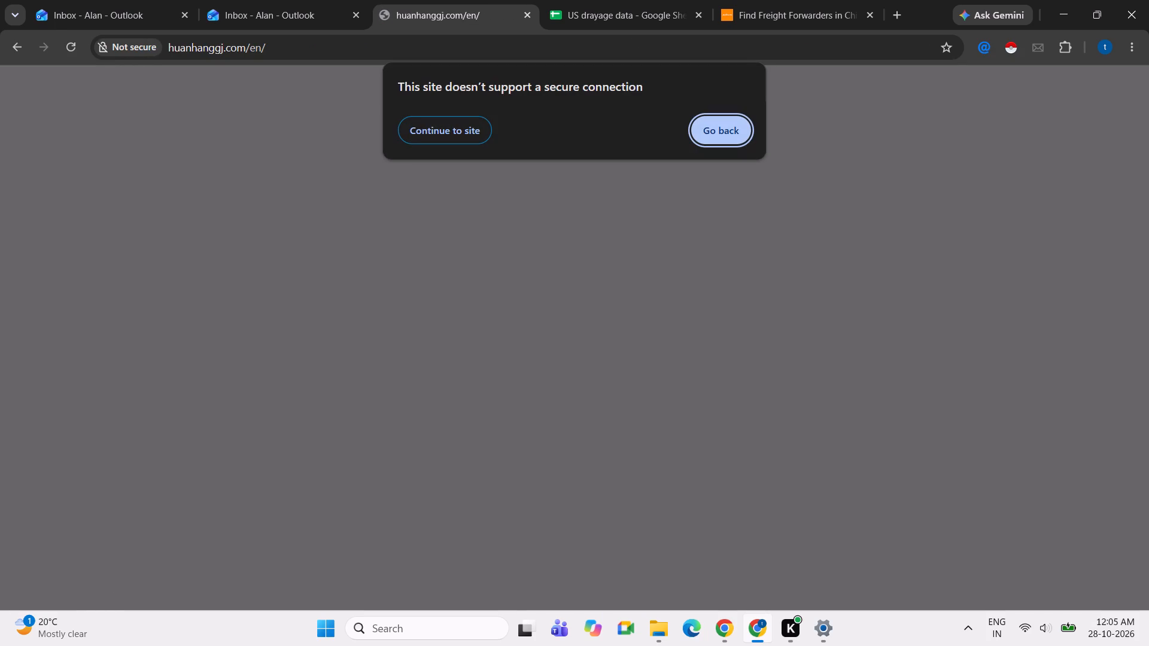
click(469, 118)
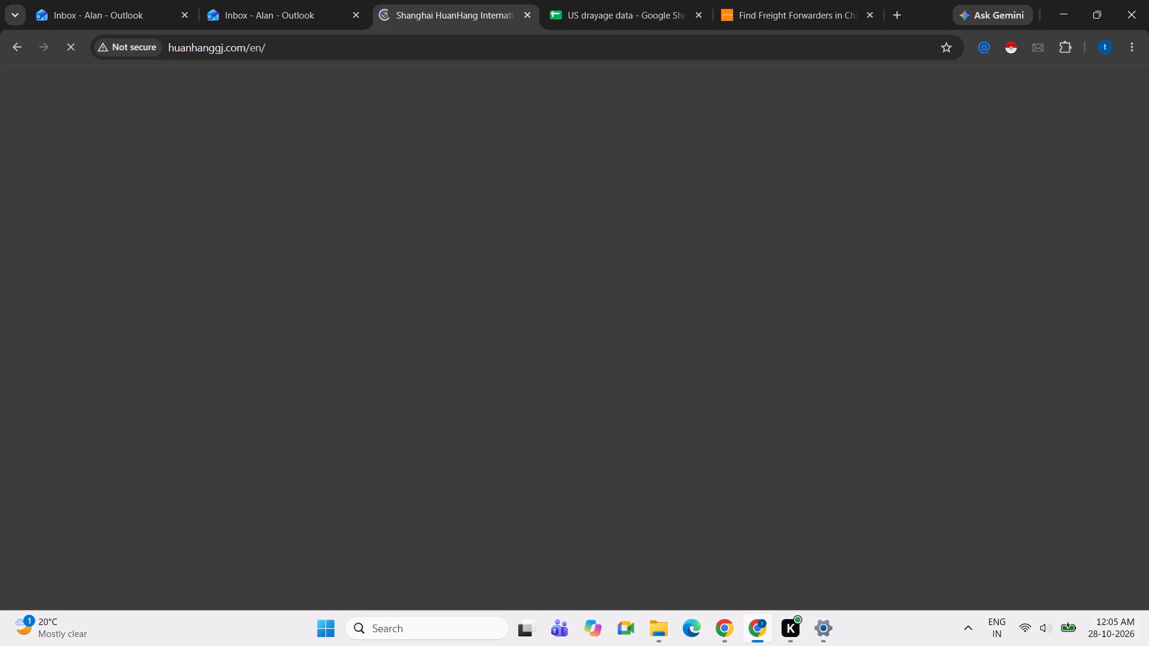
Go to the Contact page of the HuanHang website and copy the page's email address found with Email Hunter.
click(805, 250)
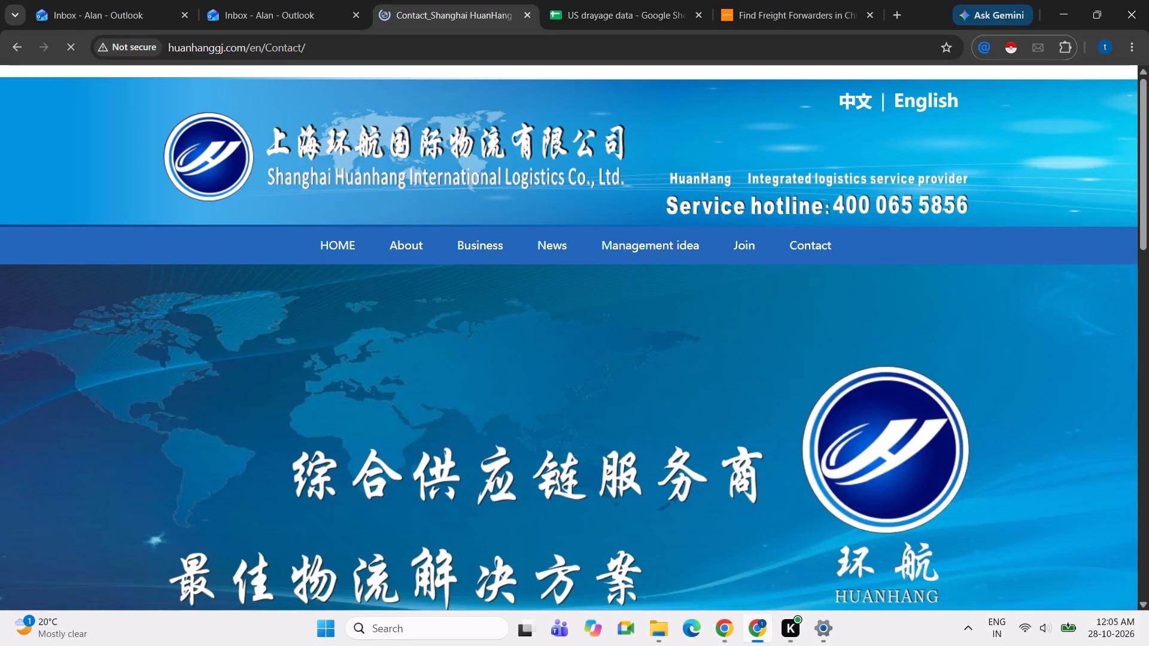
click(980, 53)
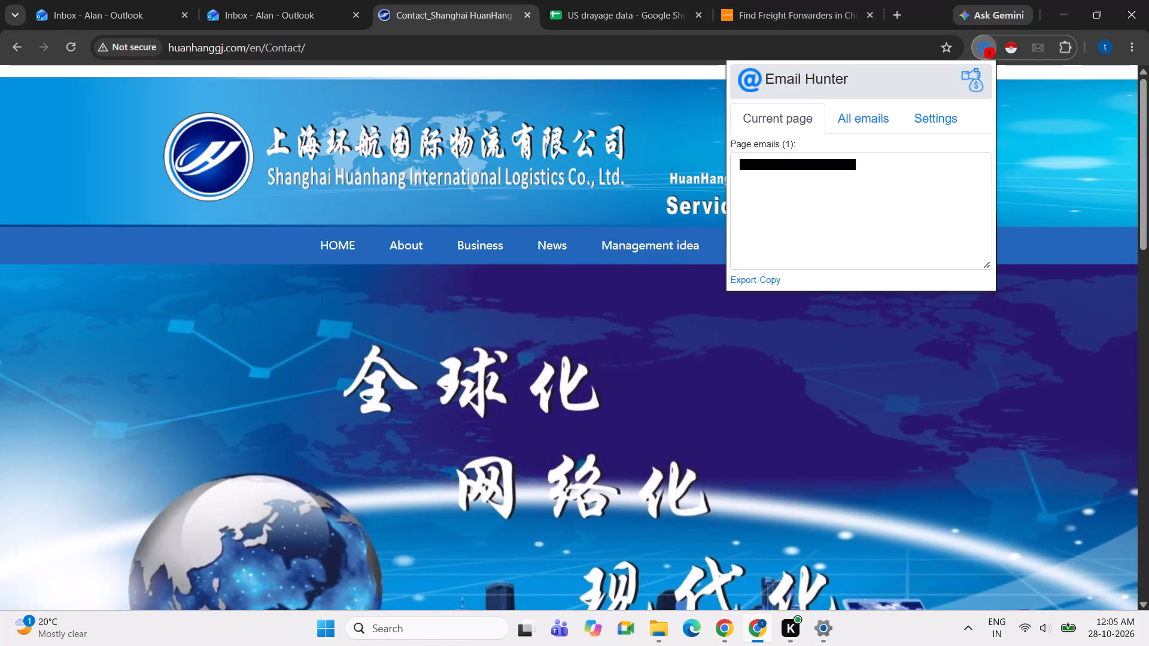
drag(857, 168, 742, 172)
key(ctrl+c)
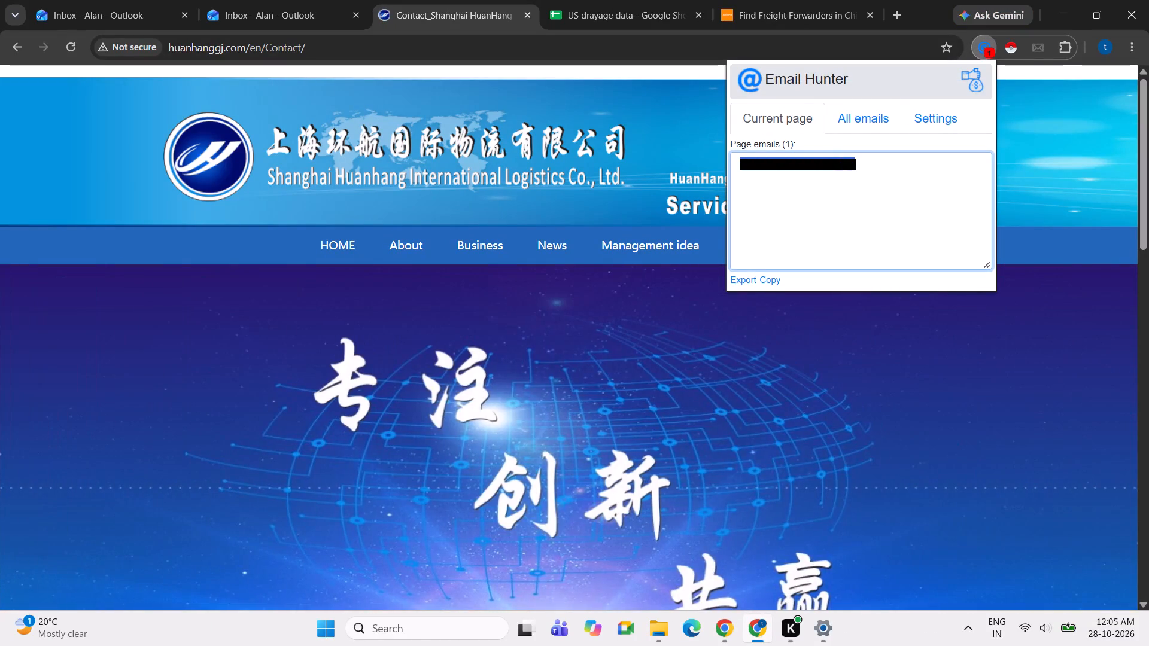
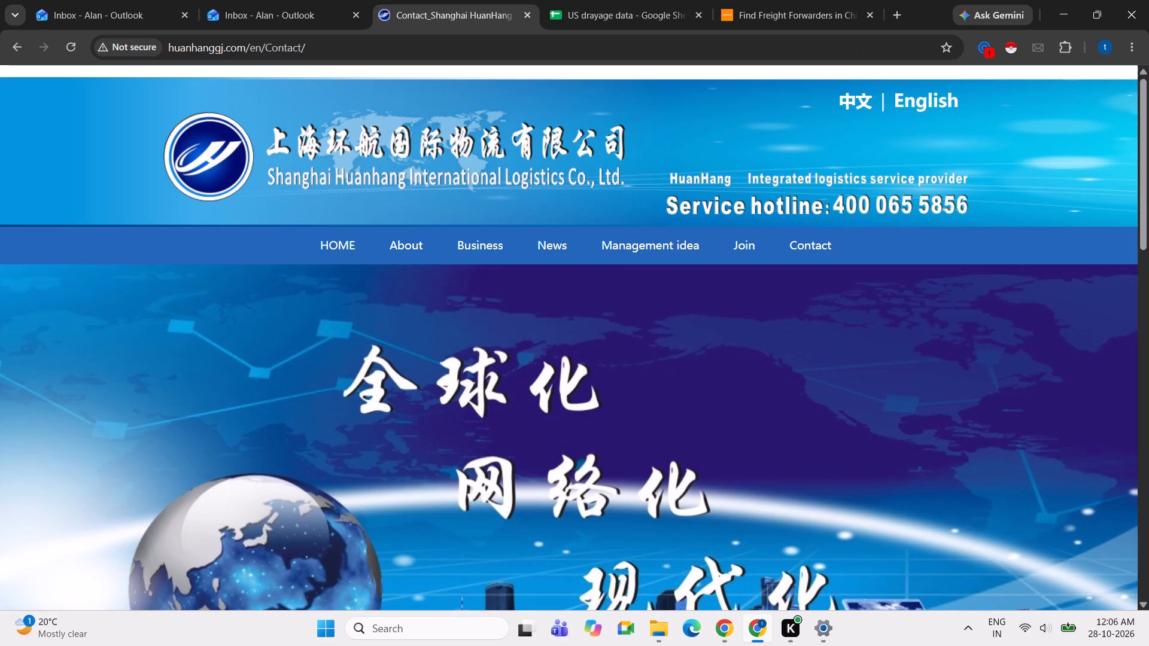
Search Google for the copied company name SHANG HAI JIA YAN INTERNATIONAL FREIGHT FORWARDING CO.LTD.
click(431, 34)
click(422, 45)
key(ctrl+v)
key(Return)
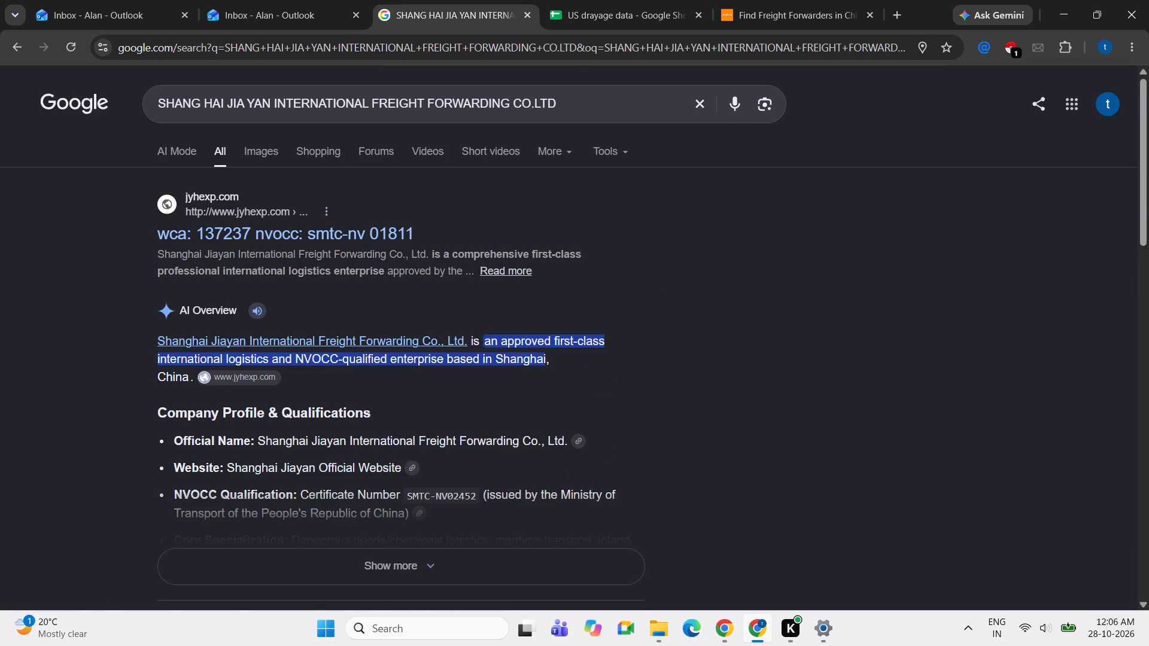
Open the JIA Logistics website (jialogistics.com) from the Google results and go to its Contact page listing staff.
scroll(342, 375, down, 2)
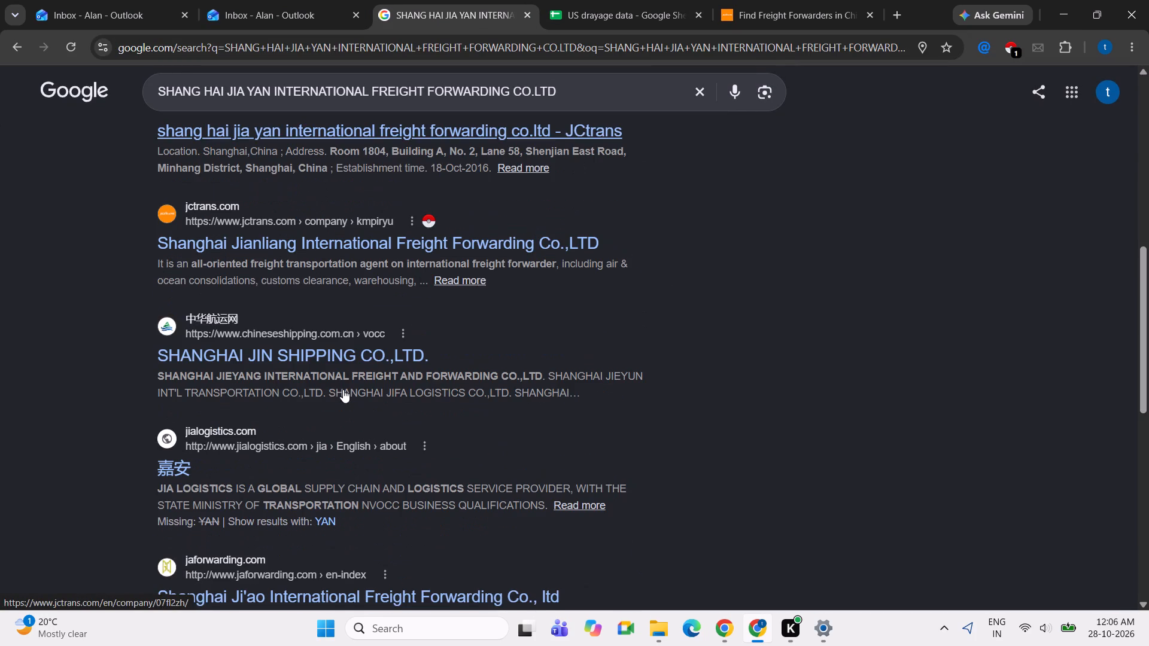
click(166, 459)
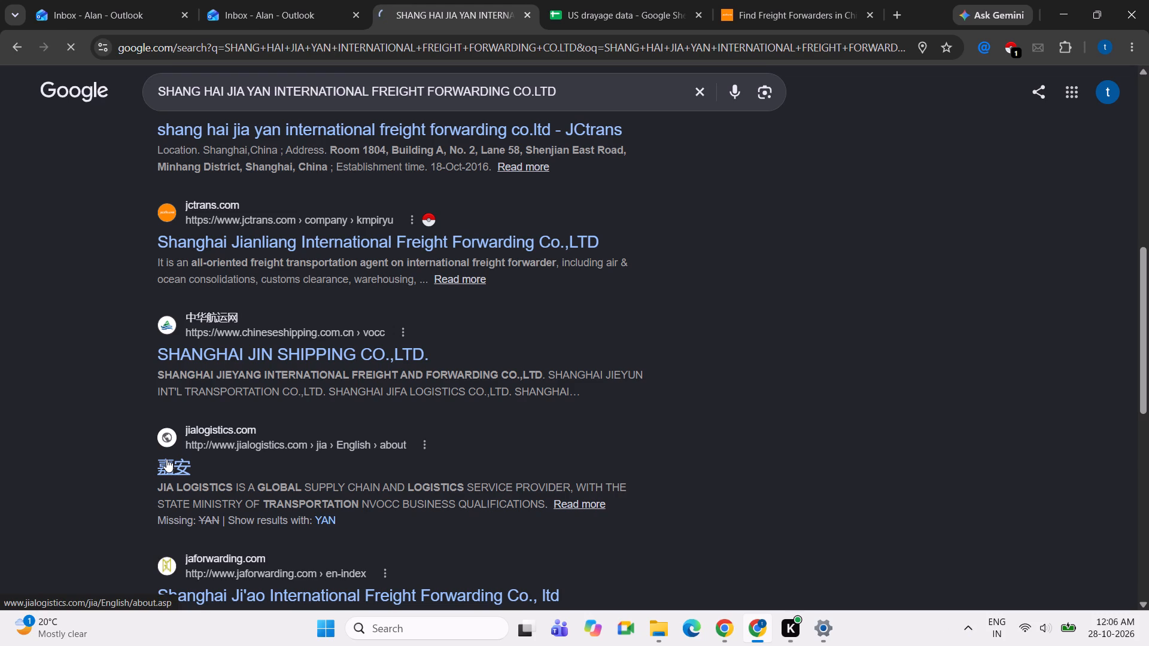
click(467, 144)
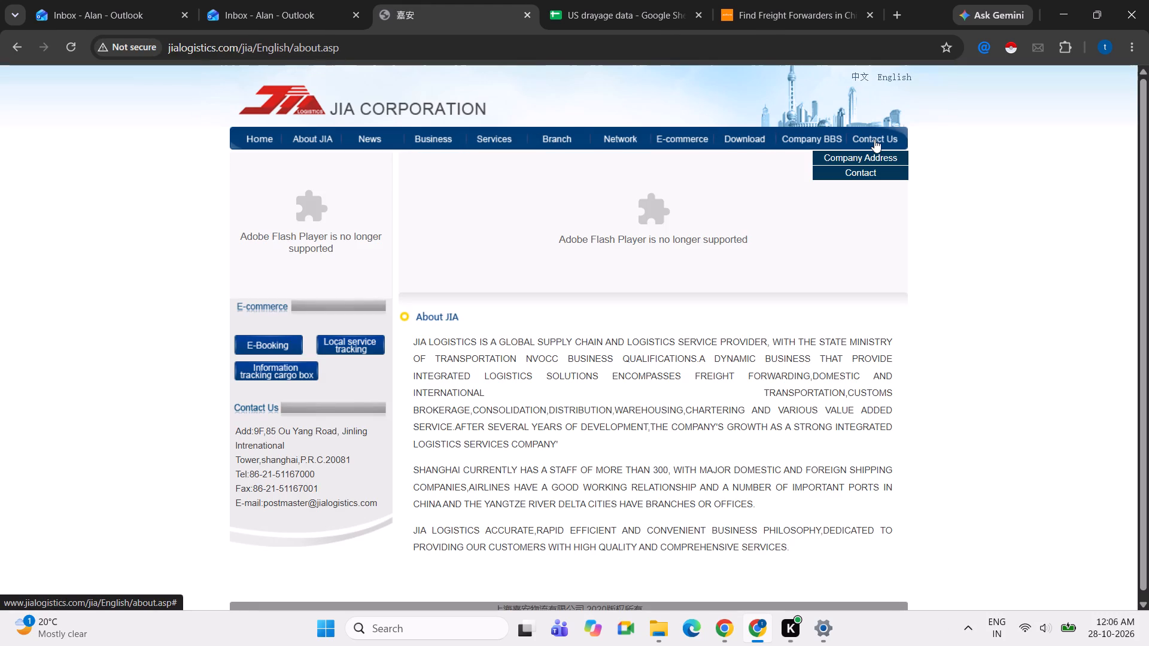
click(874, 139)
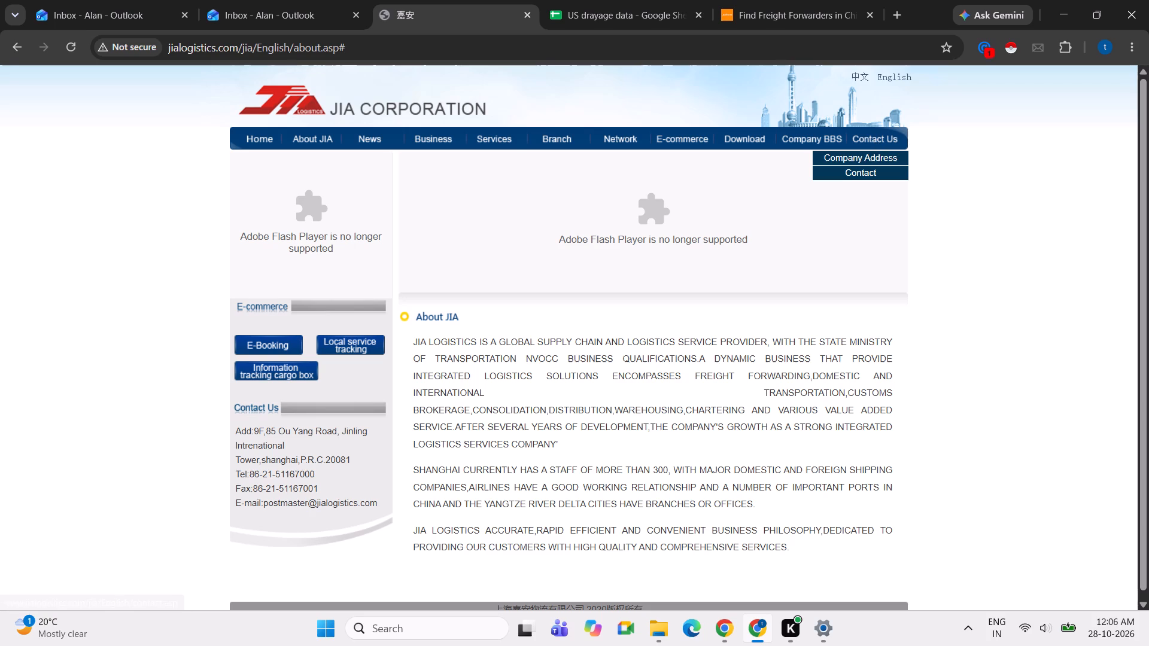
click(870, 171)
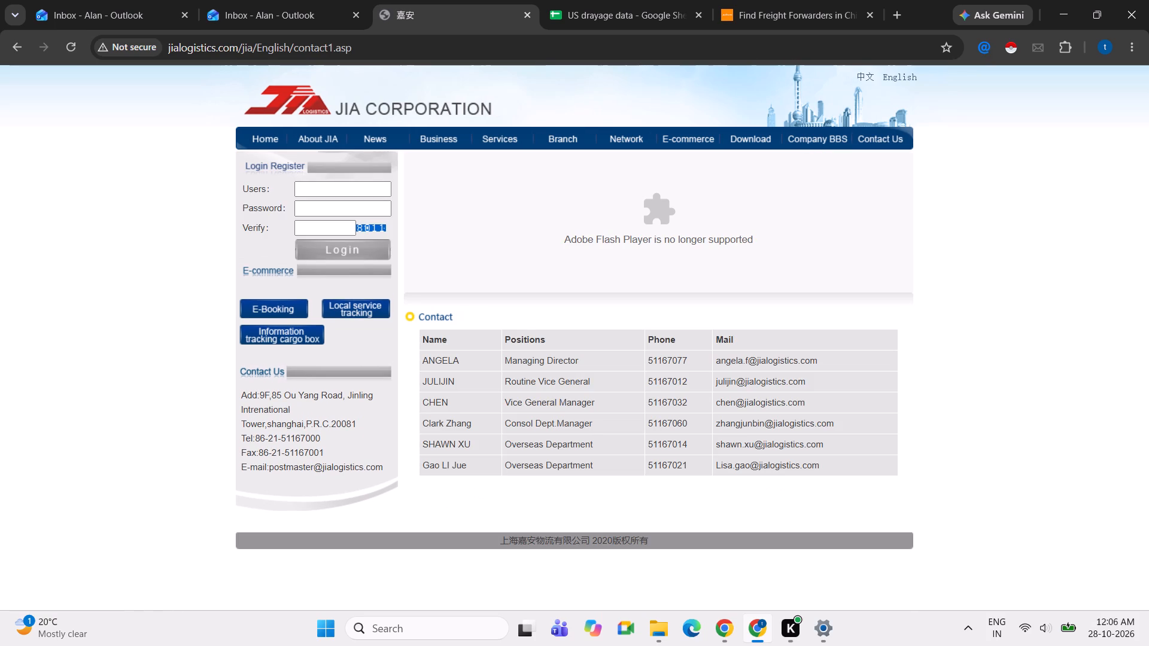
Copy the staff email addresses found by Email Hunter on the JIA Logistics contact page, leaving out the general postmaster address.
click(974, 41)
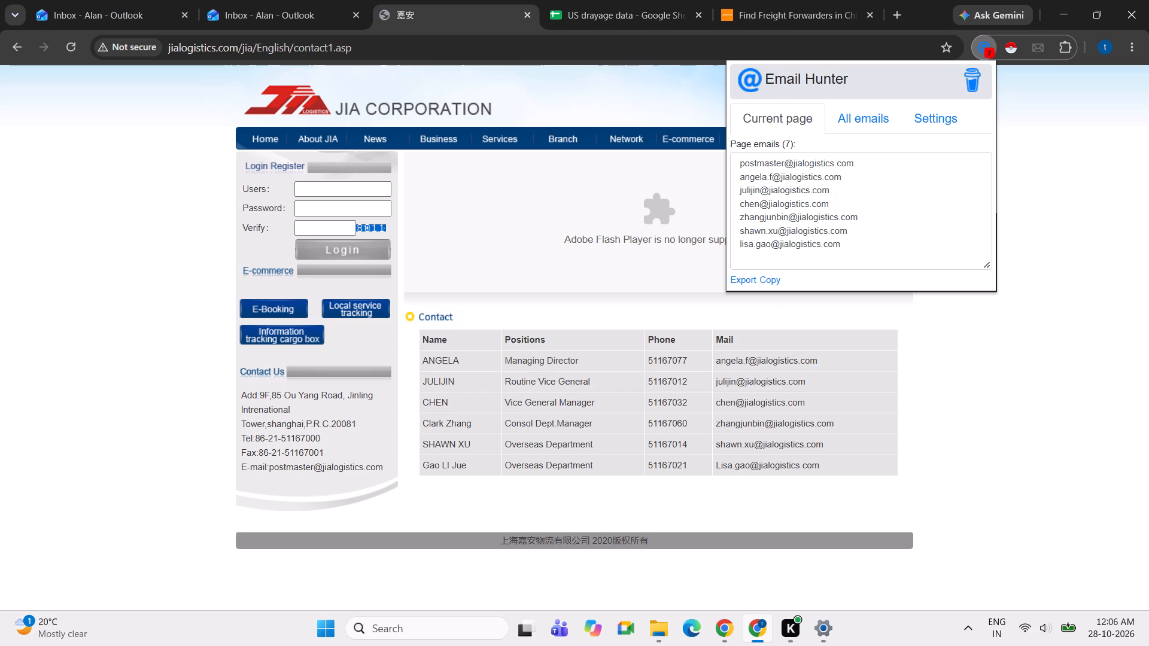
drag(848, 236, 810, 245)
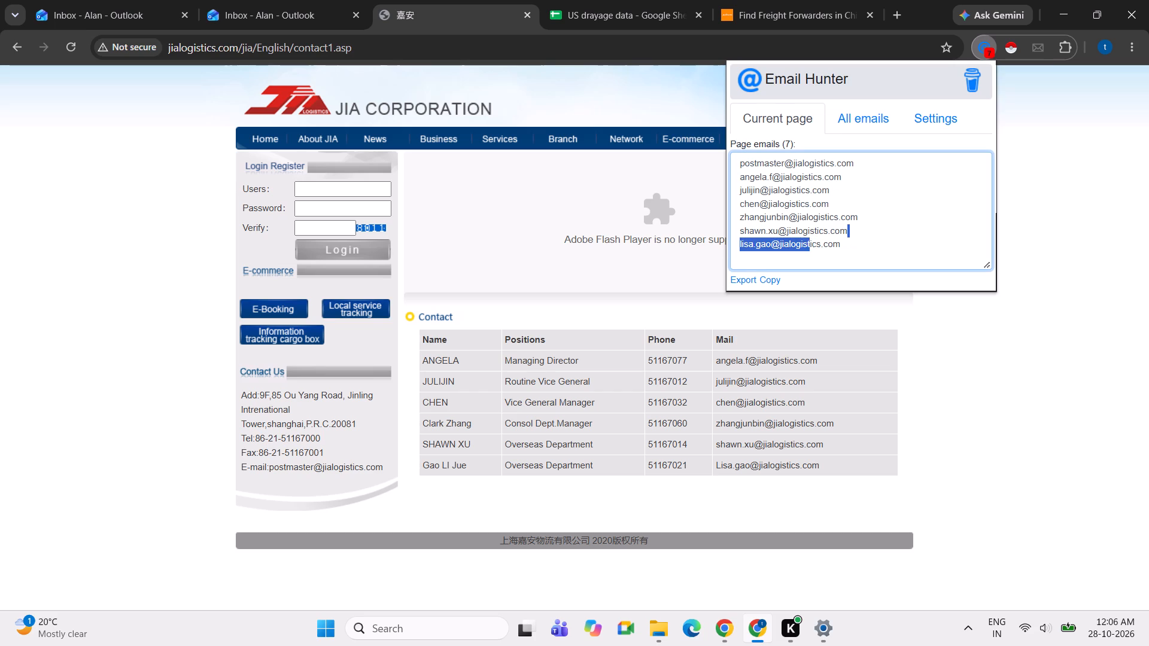
drag(810, 245, 794, 238)
click(847, 235)
click(848, 246)
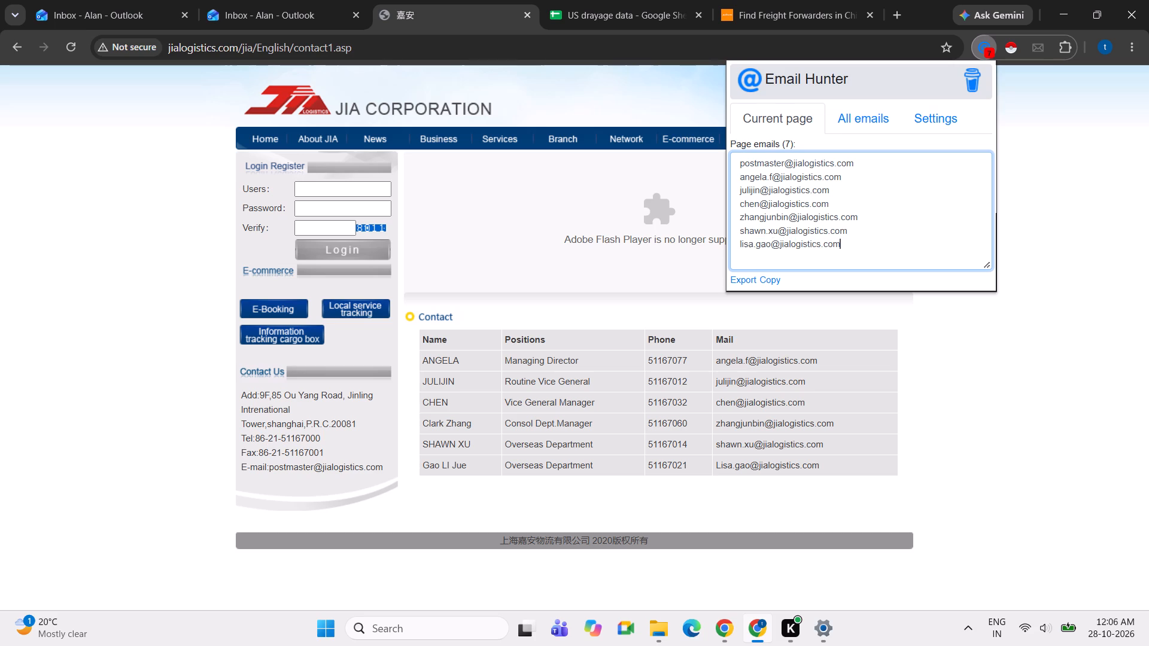
drag(848, 246, 729, 156)
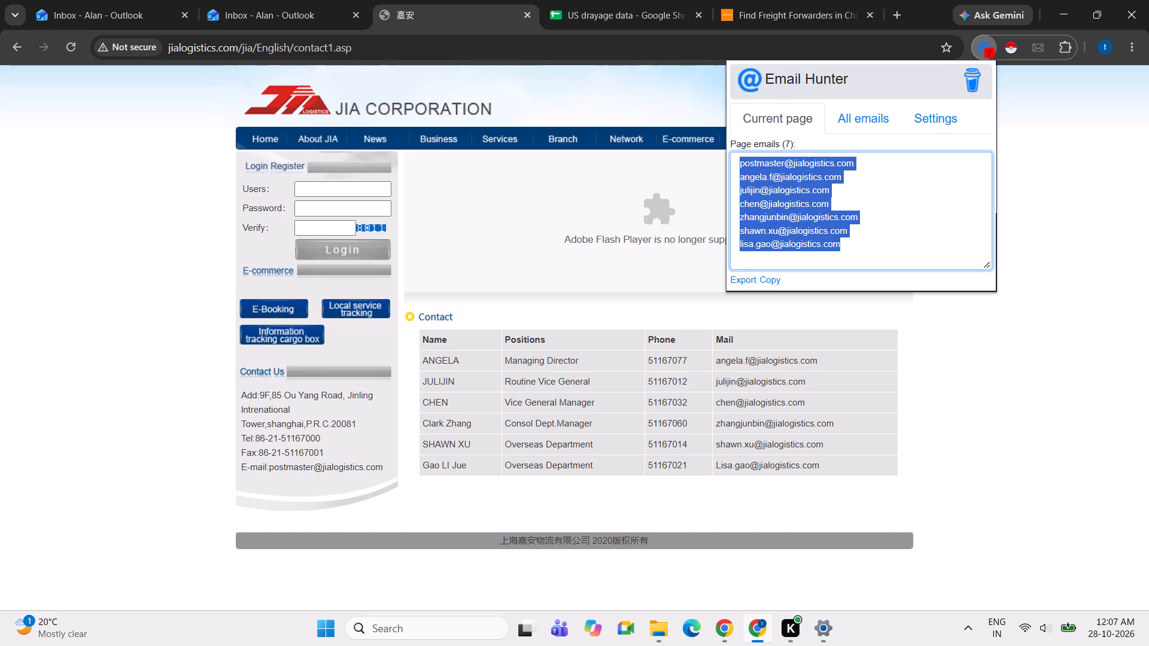
click(850, 237)
drag(850, 237, 732, 184)
click(850, 251)
drag(850, 251, 747, 178)
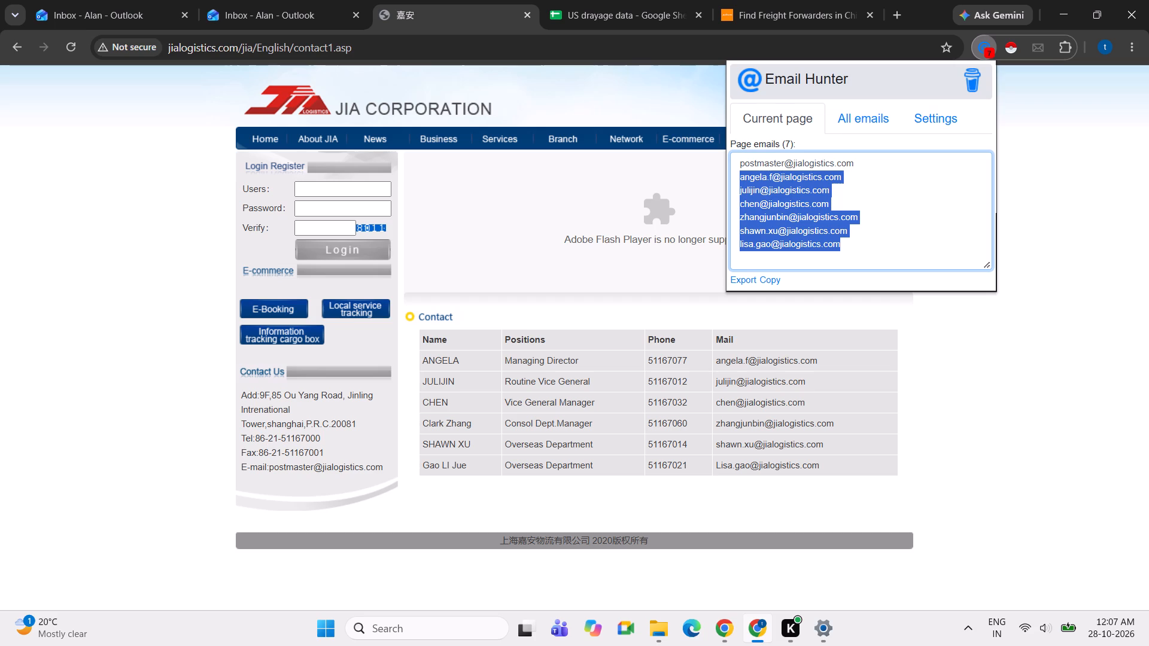
key(ctrl+c)
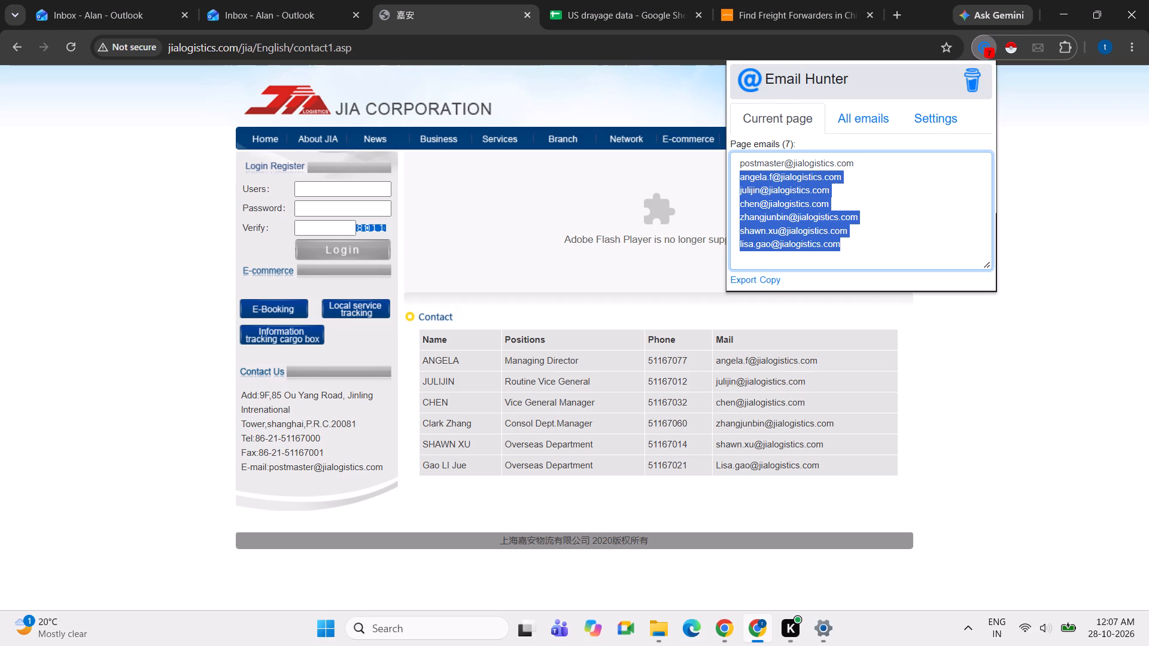
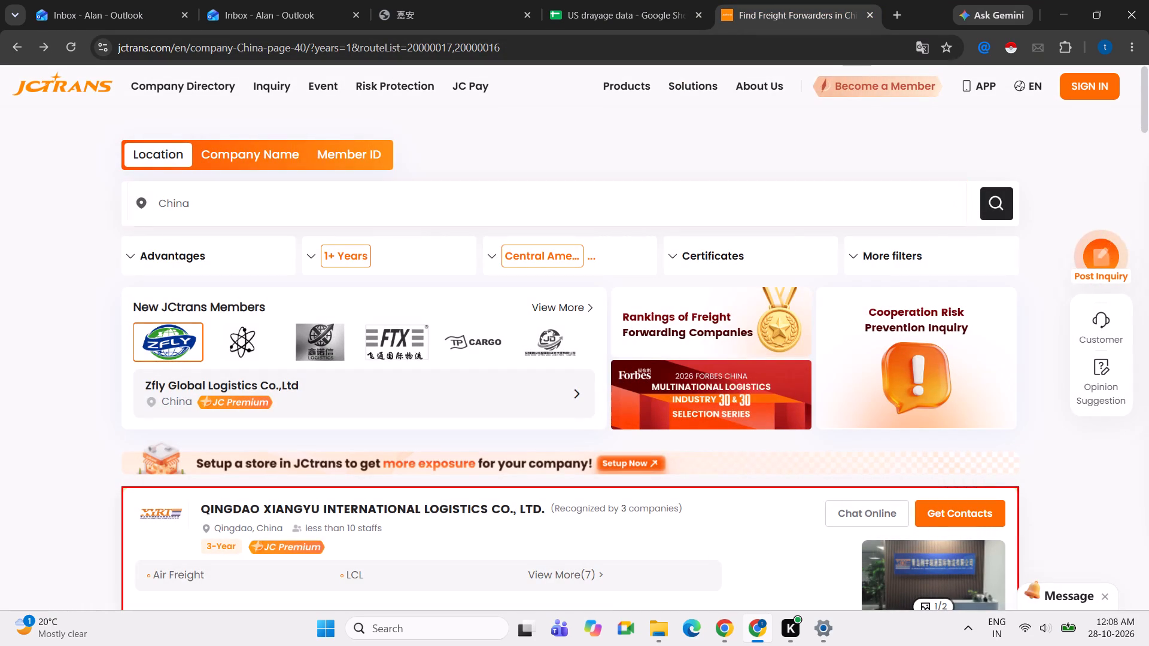
Go to page 41 of the JCtrans directory of freight forwarders in China.
scroll(31, 410, down, 12)
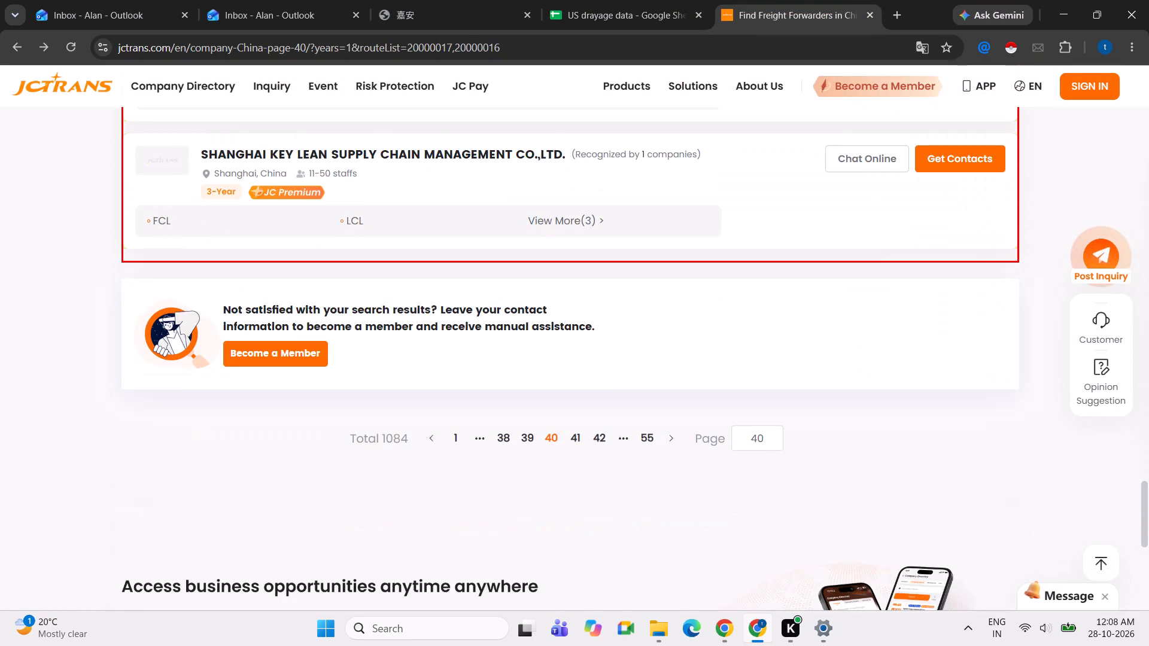
click(570, 441)
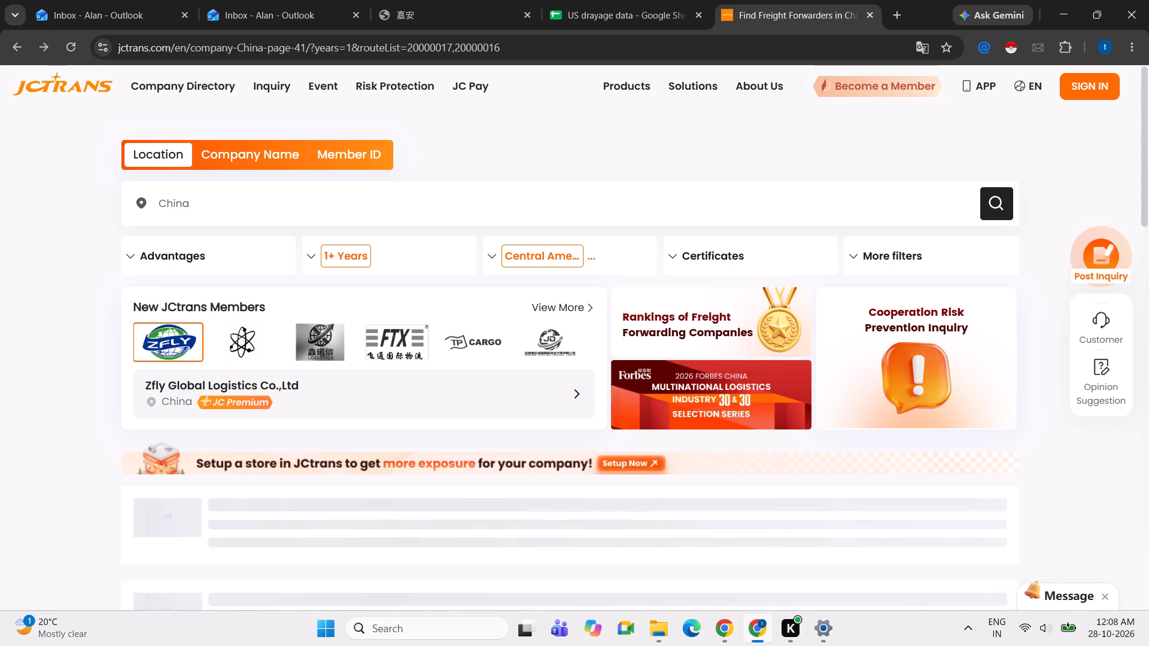
Scrape the page's company names with Instant Data Scraper and select the rows from SHANGHAI M&G SUPPLY CHAIN MANAGEMENT down to SHANGHAI YUMU INTERNATIONAL LOGISTICS.
click(1008, 52)
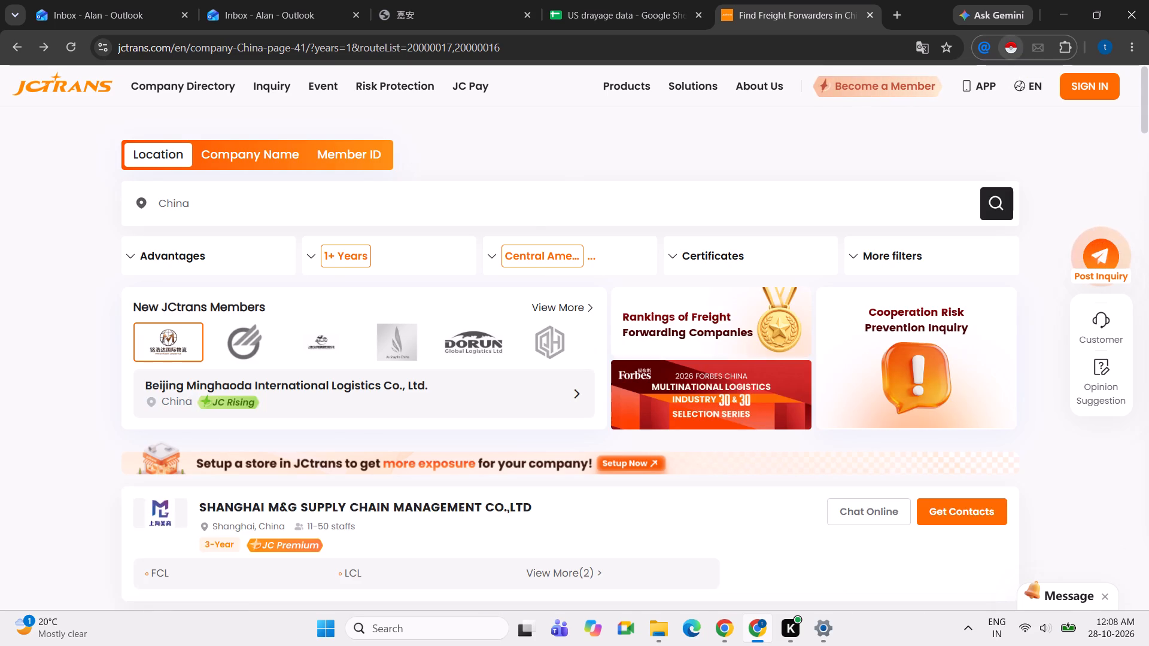
drag(211, 321, 212, 482)
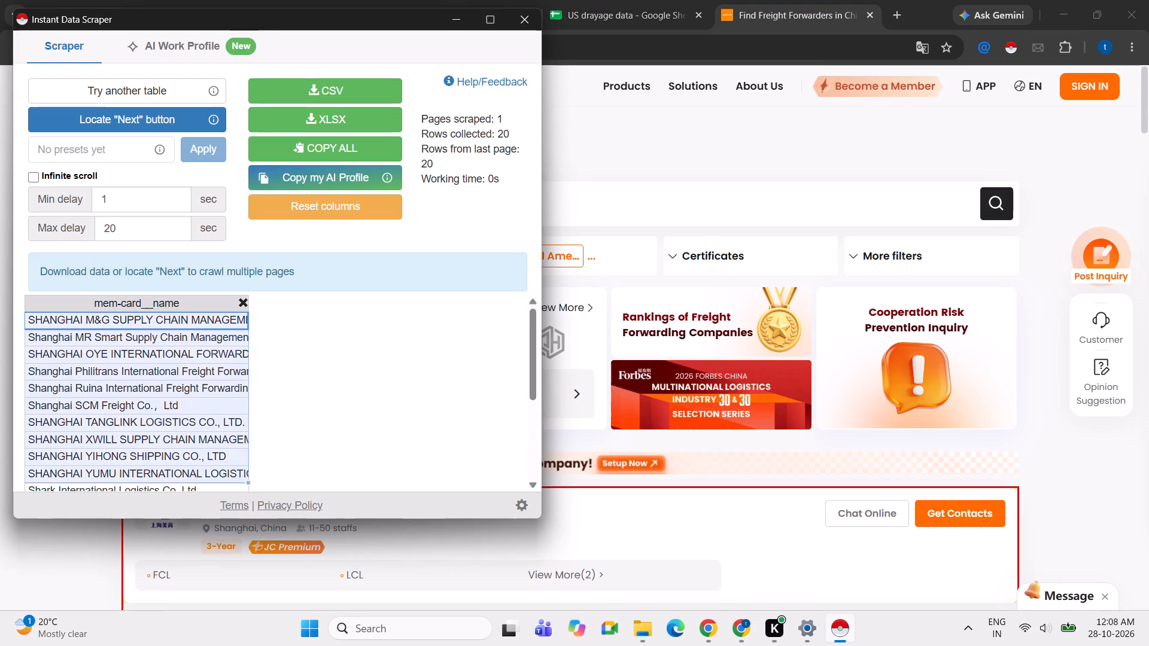
Copy the scraped names from SHANGHAI M&G SUPPLY CHAIN MANAGEMENT through SHEN ZHEN PC SHIPPING into the US drayage data sheet, starting at cell A571.
drag(212, 482, 233, 493)
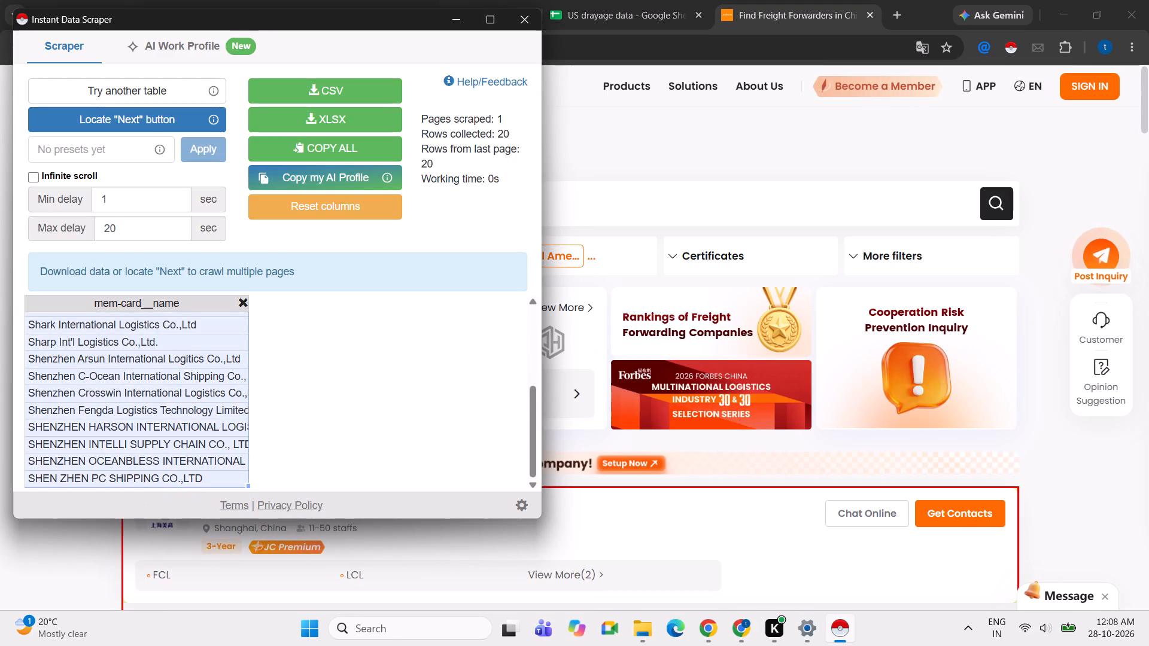
key(ctrl+c)
click(522, 26)
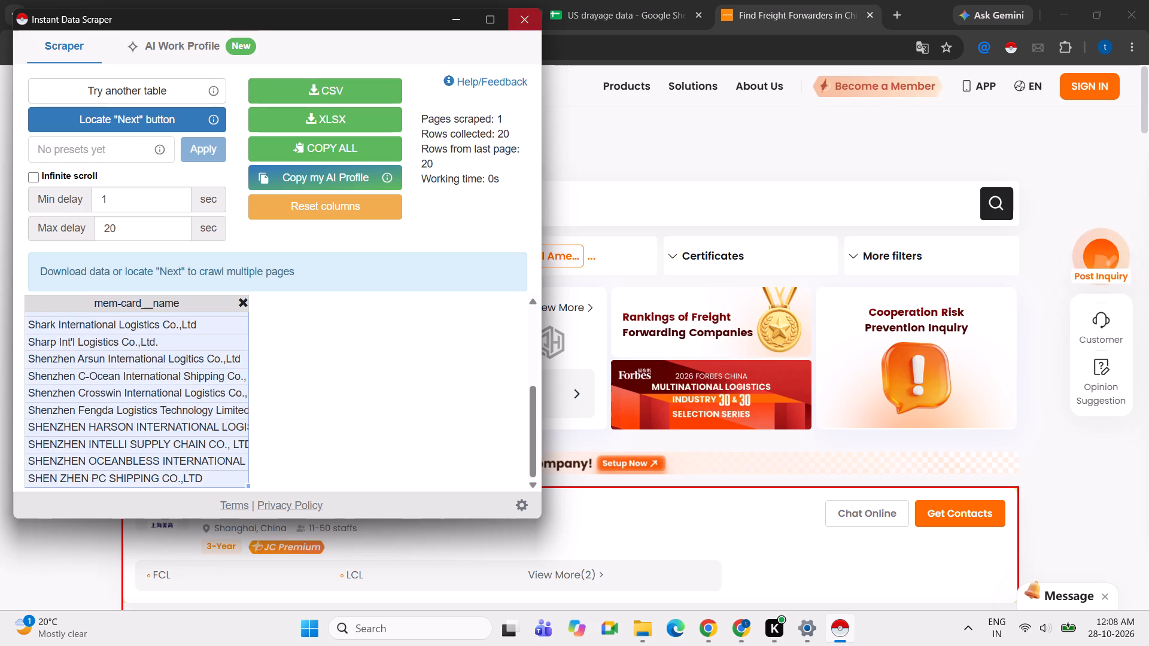
click(589, 12)
click(111, 356)
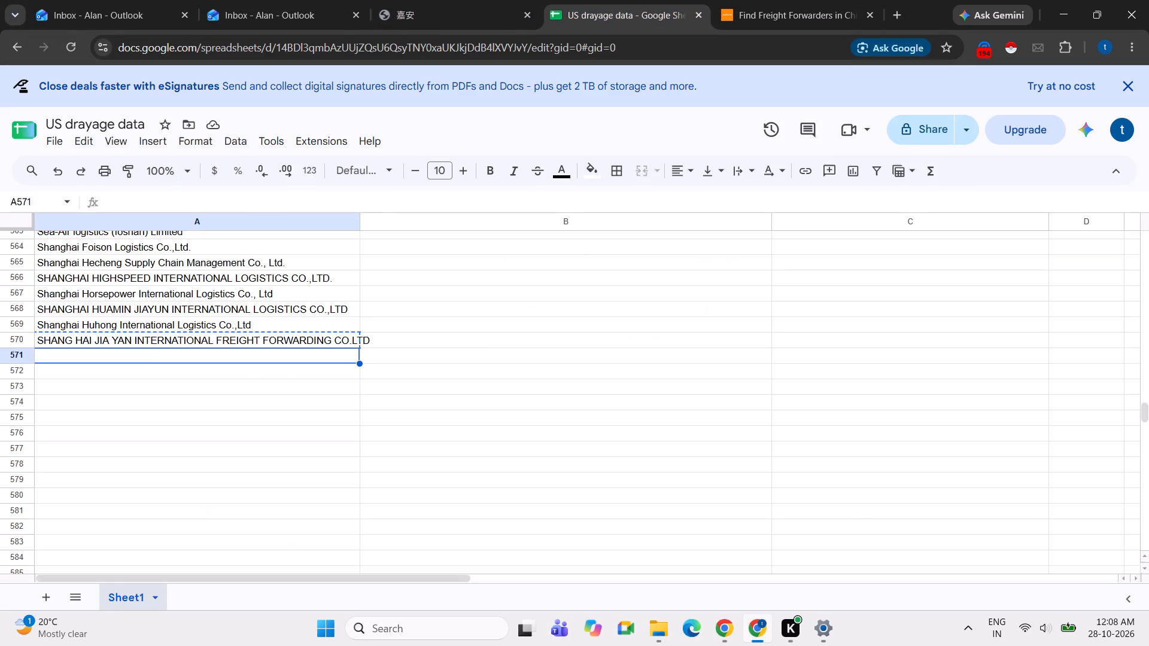
key(ctrl+v)
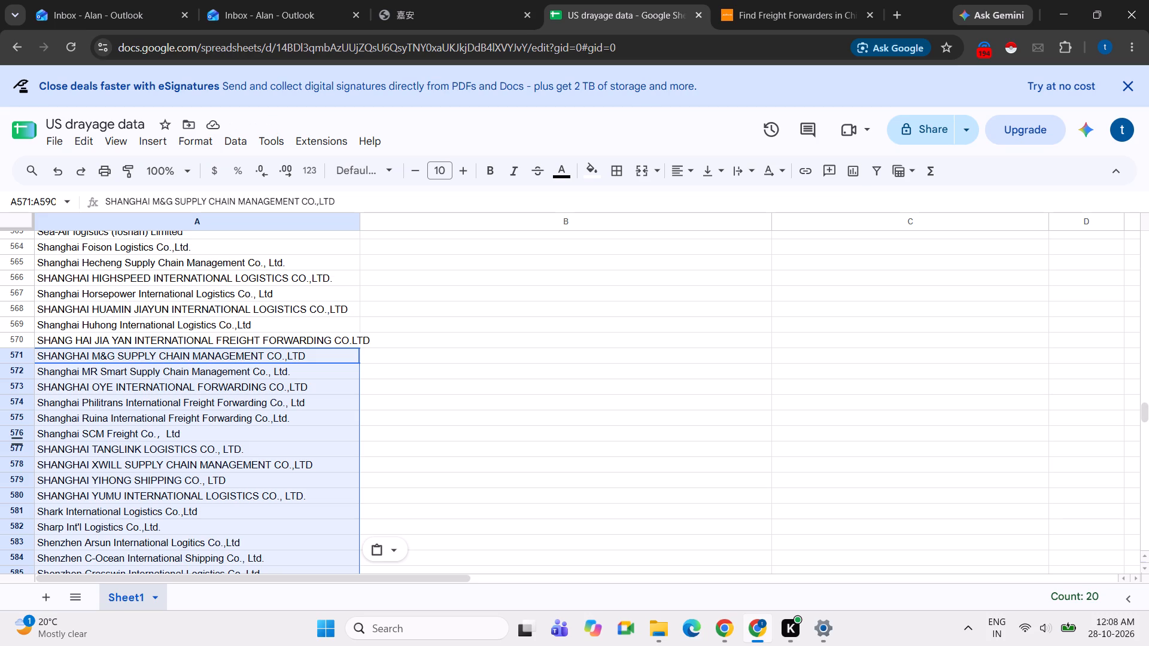
Search Google for the company name in cell A571, SHANGHAI M&G SUPPLY CHAIN MANAGEMENT CO.,LTD, reusing the tab with the previous forwarder's website.
click(132, 374)
click(135, 361)
key(ctrl+c)
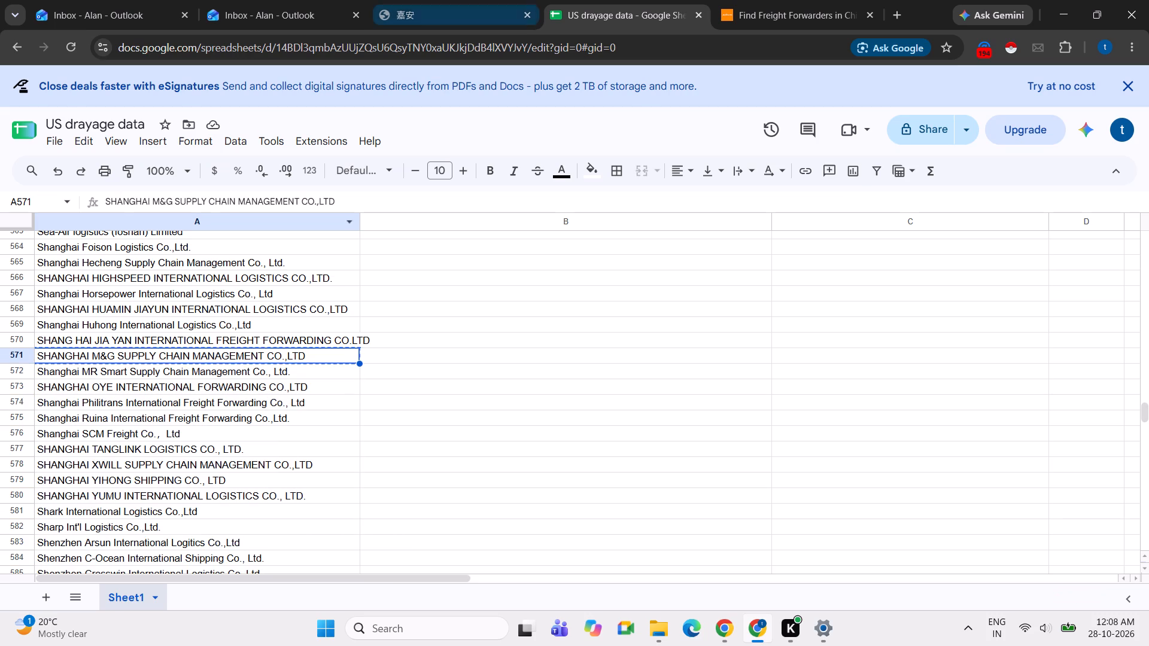
click(303, 8)
click(384, 0)
click(401, 42)
key(ctrl+v)
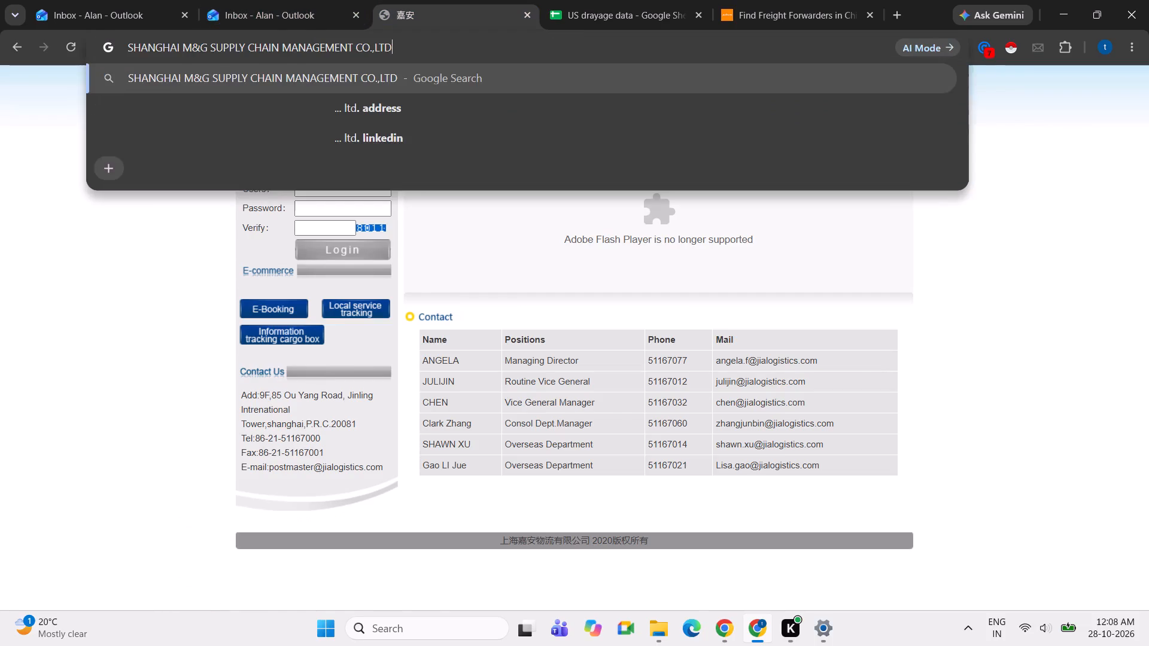
key(Return)
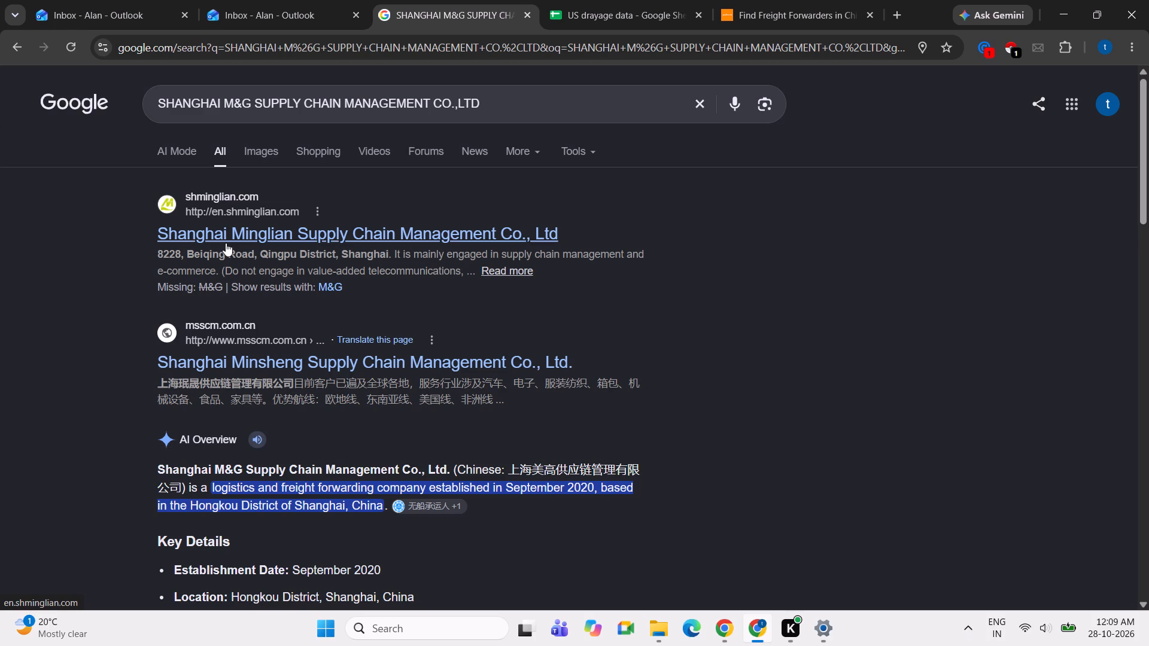
Open the Shanghai Minglian Supply Chain website (en.shminglian.com) from the Google results, continuing despite its unsecured connection, and go to its contact page.
click(226, 243)
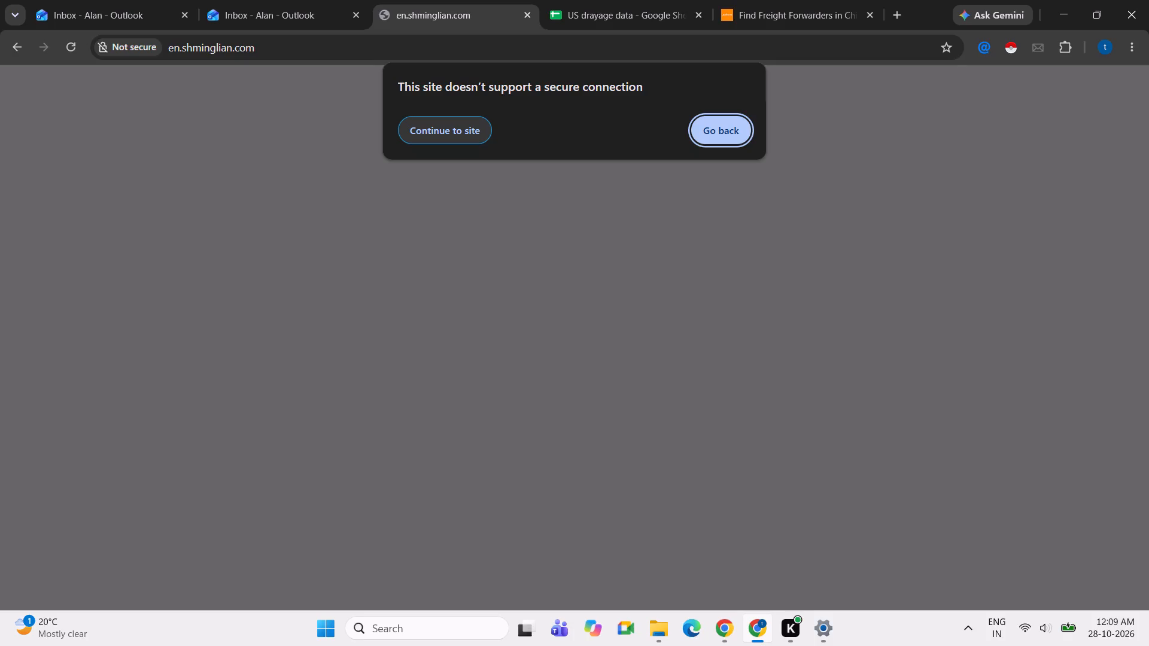
click(448, 138)
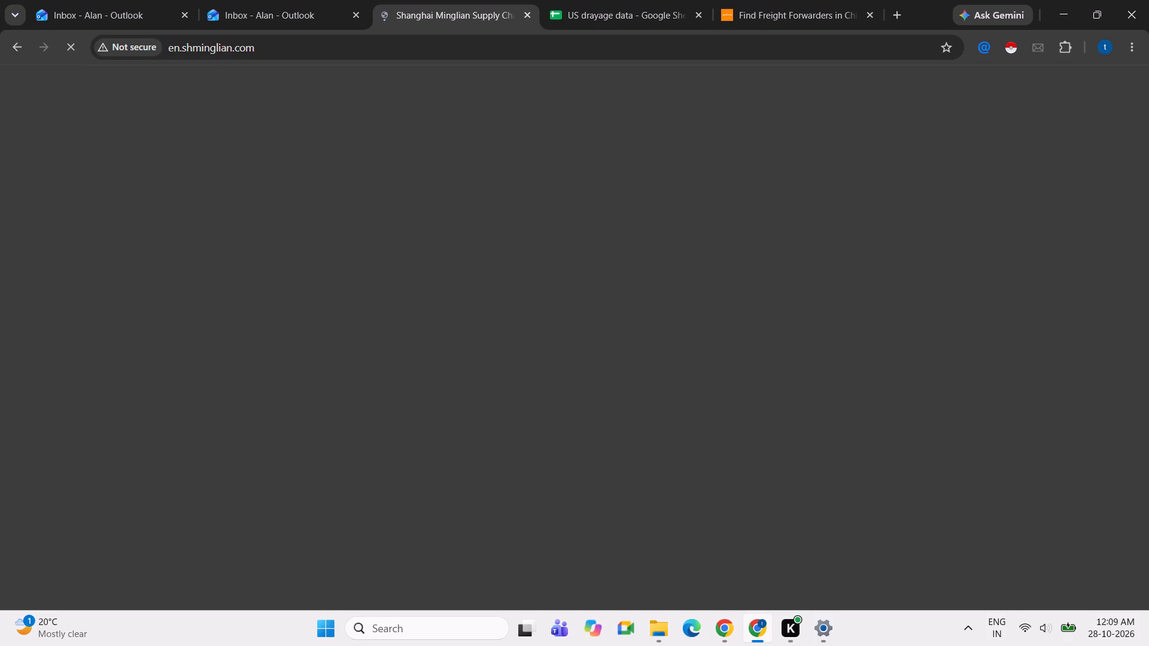
click(976, 100)
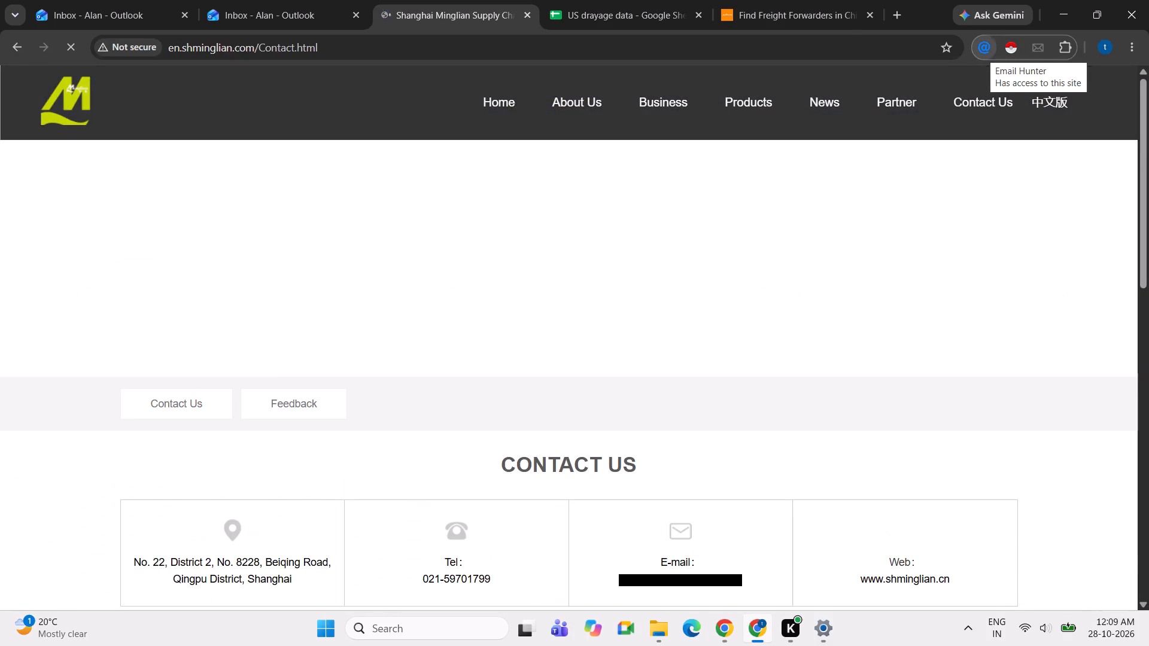
Extract the contact page's email address with the Email Hunter extension and select it for copying.
click(981, 50)
drag(864, 154, 695, 175)
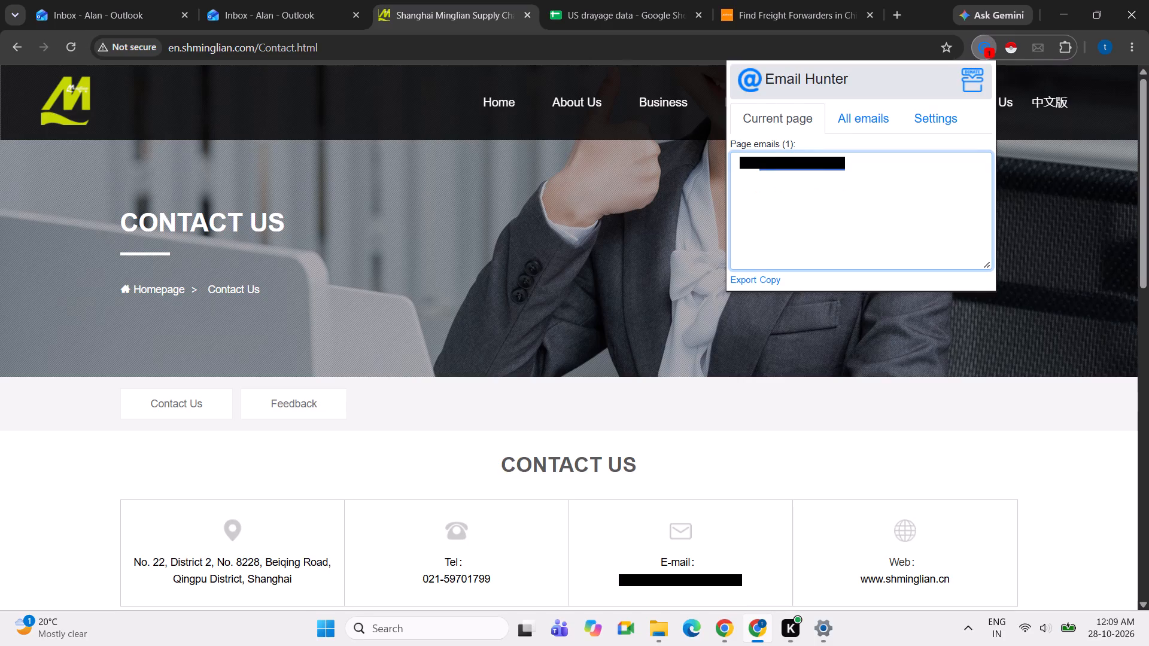
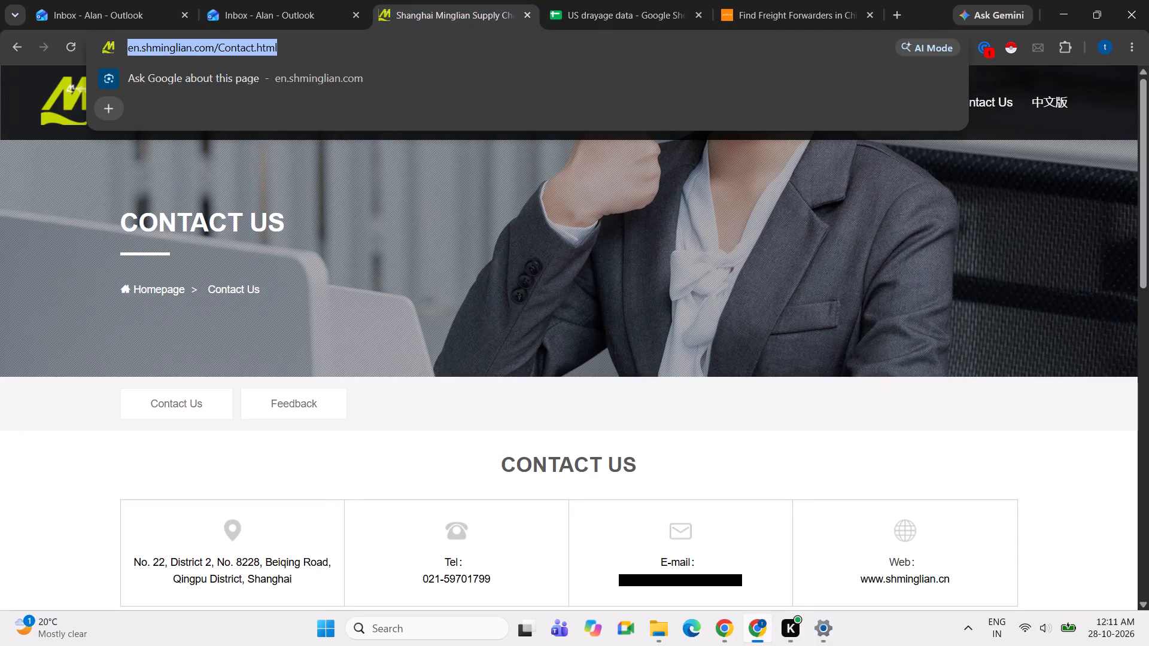
Search Google for Shanghai MR Smart Supply Chain Management Co., Ltd., reusing the tab with the Shanghai Minglian contact page.
key(ctrl+v)
key(Return)
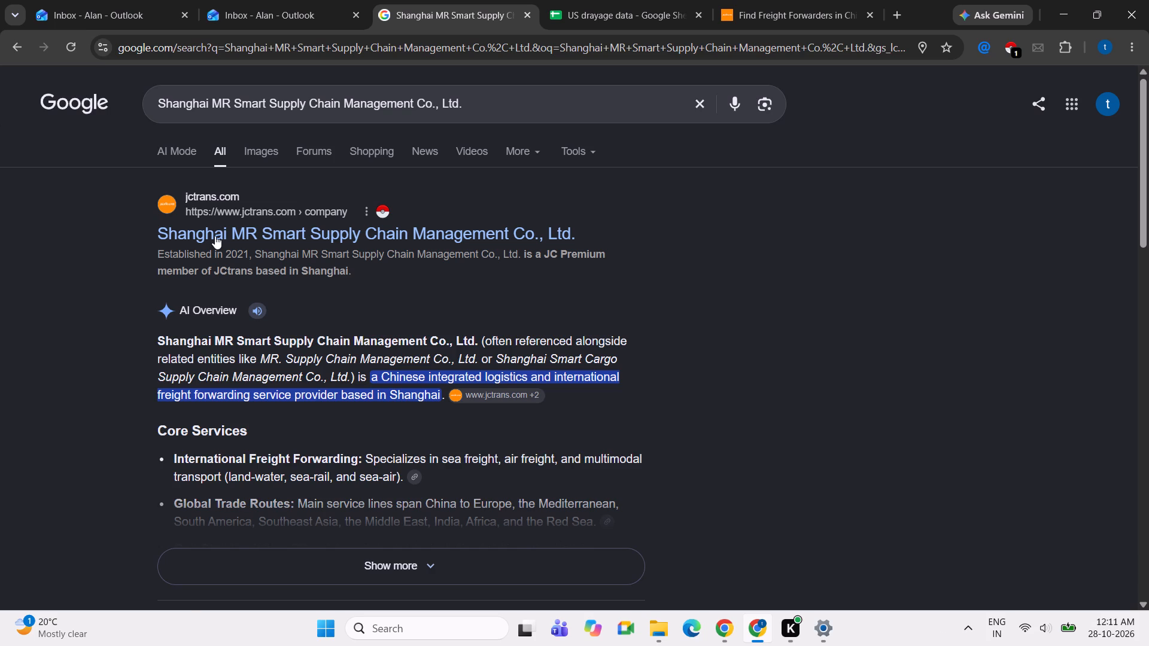
Examine the Google results for Shanghai MR Smart Supply Chain Management Co., Ltd. for the company's own website.
scroll(272, 356, down, 1)
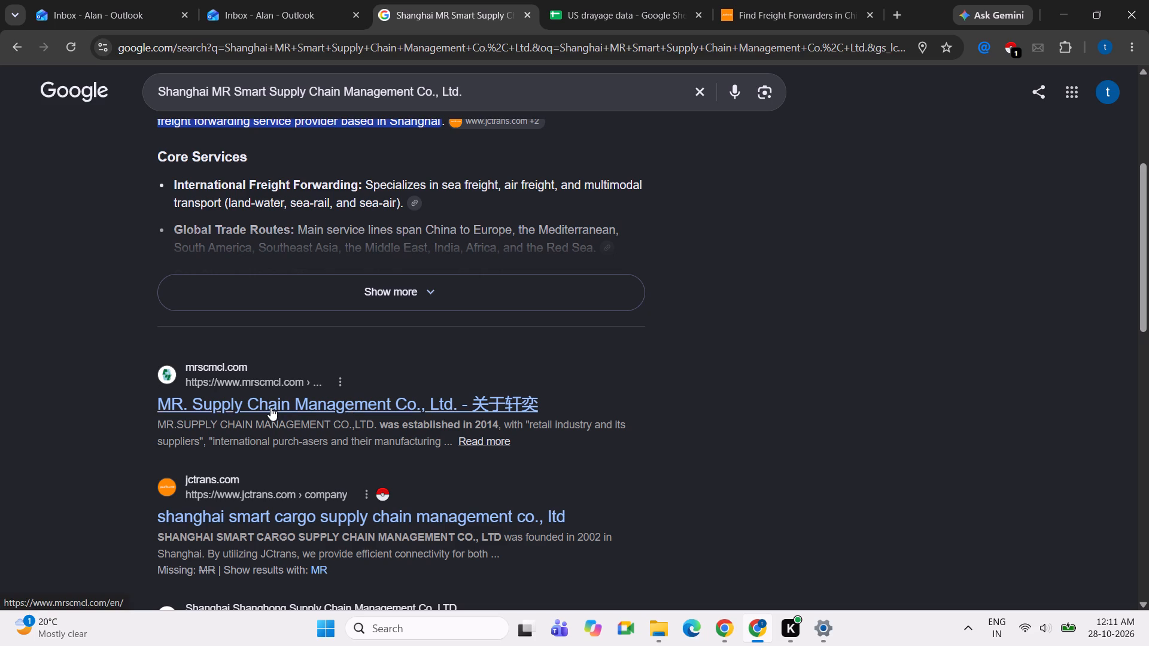
scroll(258, 458, up, 1)
scroll(258, 458, down, 1)
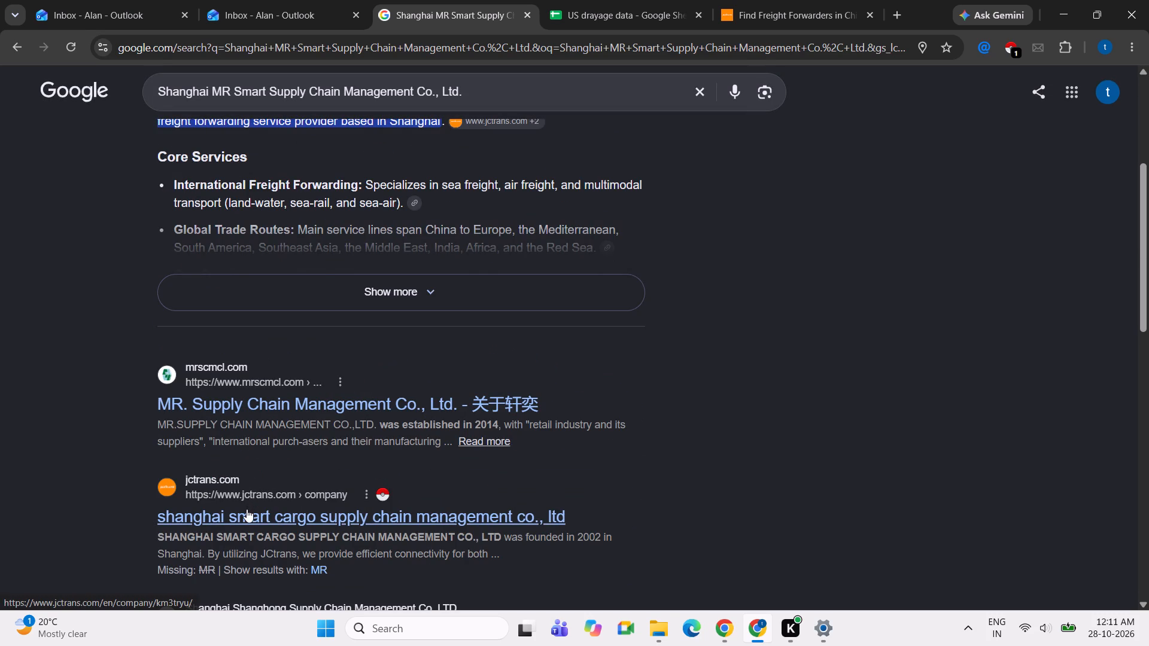
scroll(276, 378, down, 2)
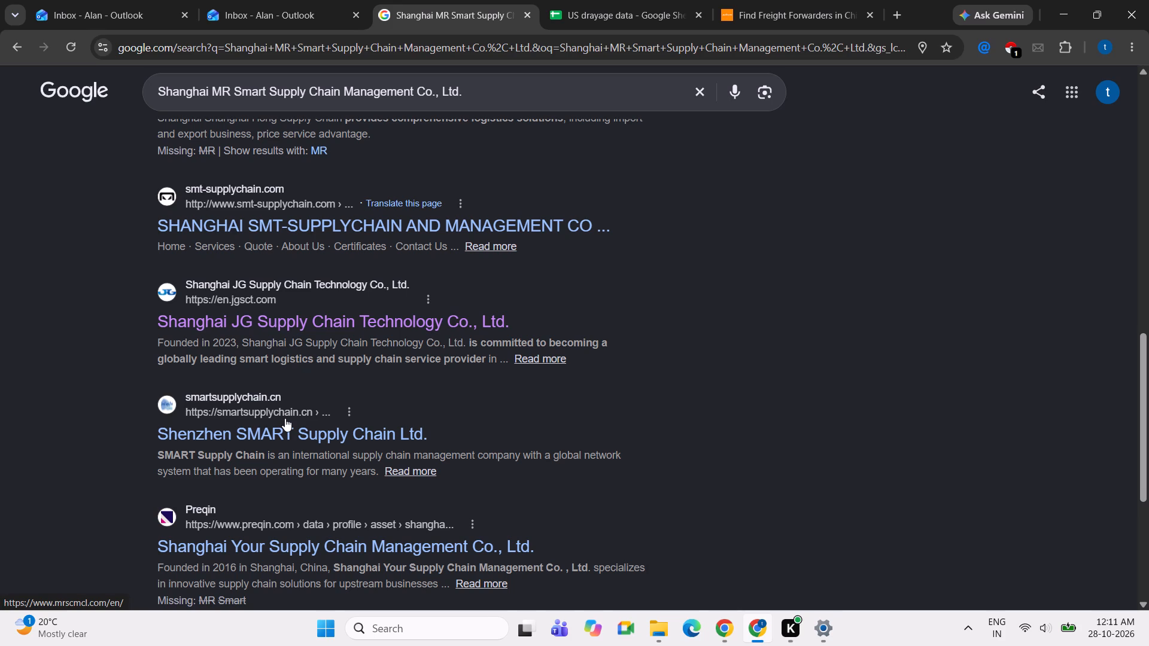
Search Google for the company name in cell A573, SHANGHAI OYE INTERNATIONAL FORWARDING CO.,LTD, reusing the existing search tab.
click(600, 0)
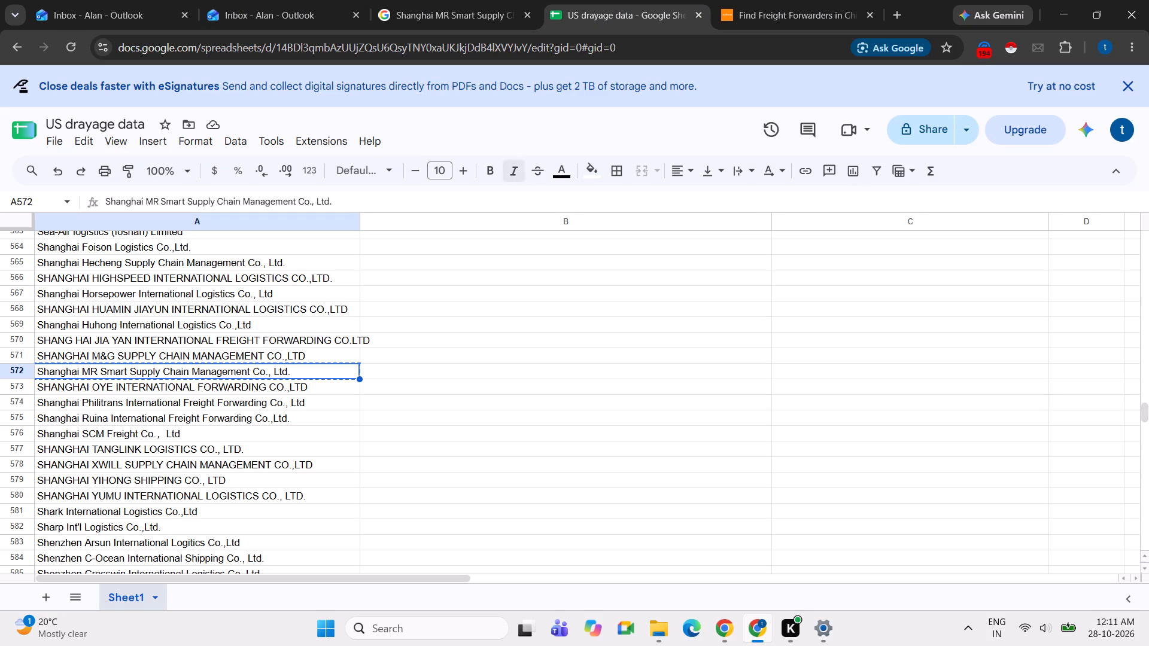
click(242, 389)
key(ctrl+c)
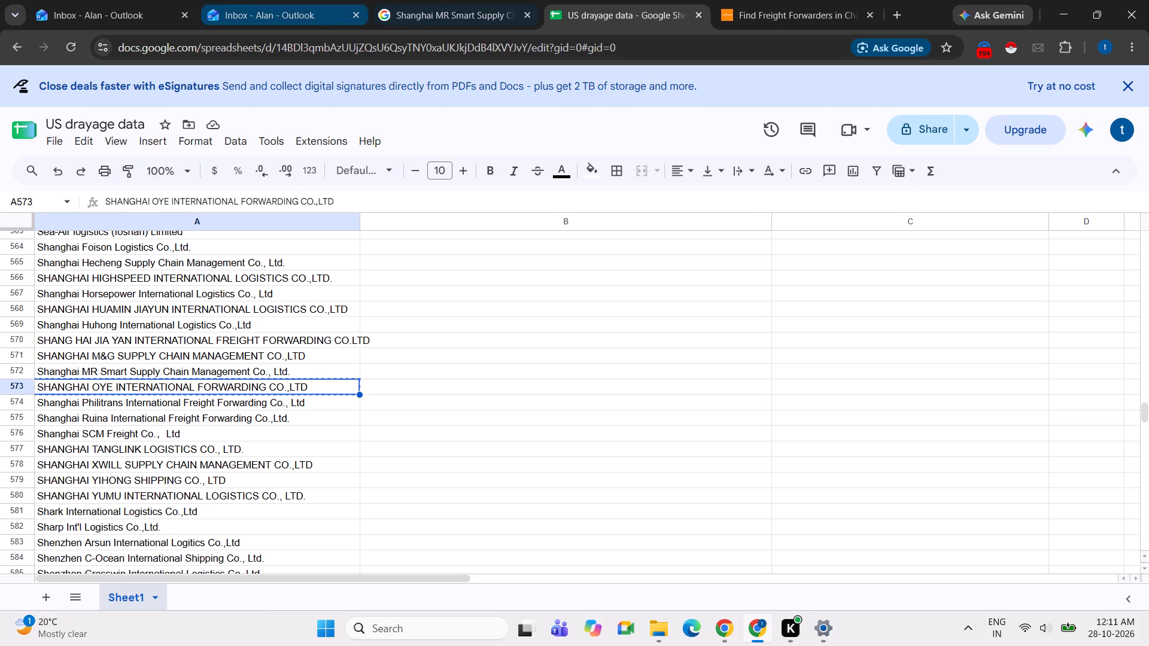
click(446, 0)
click(413, 39)
key(ctrl+v)
key(Return)
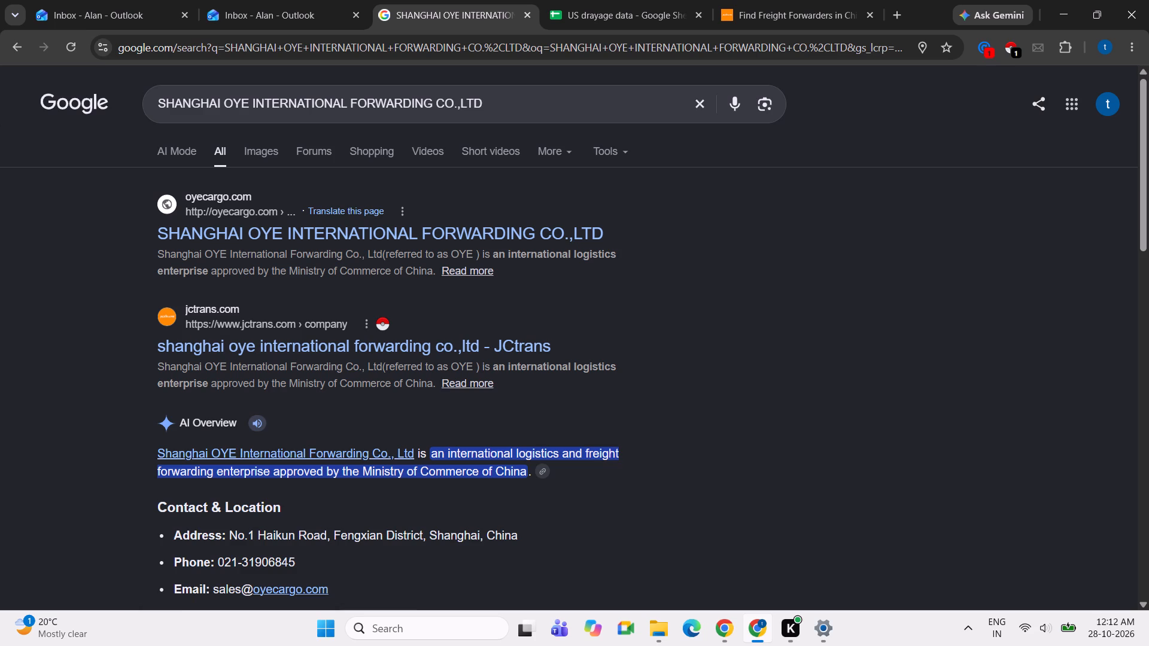
Search Google for the company name in cell A574, Shanghai Philitrans International Freight Forwarding Co., Ltd, reusing the existing search tab.
click(611, 0)
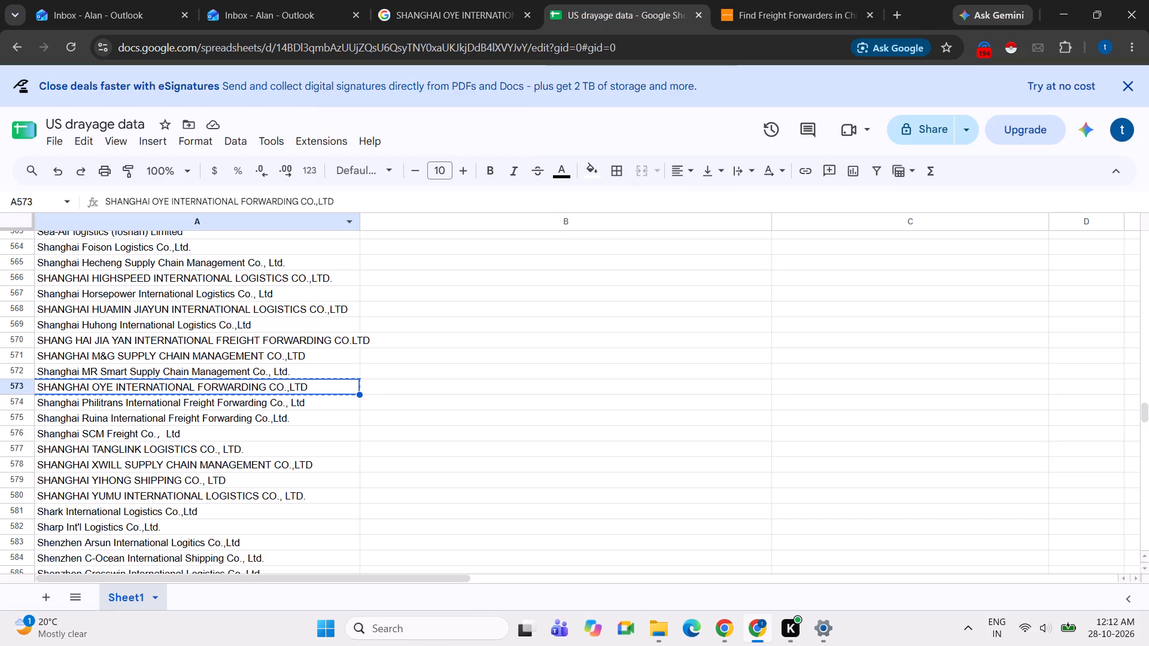
click(127, 406)
key(ctrl+c)
click(384, 0)
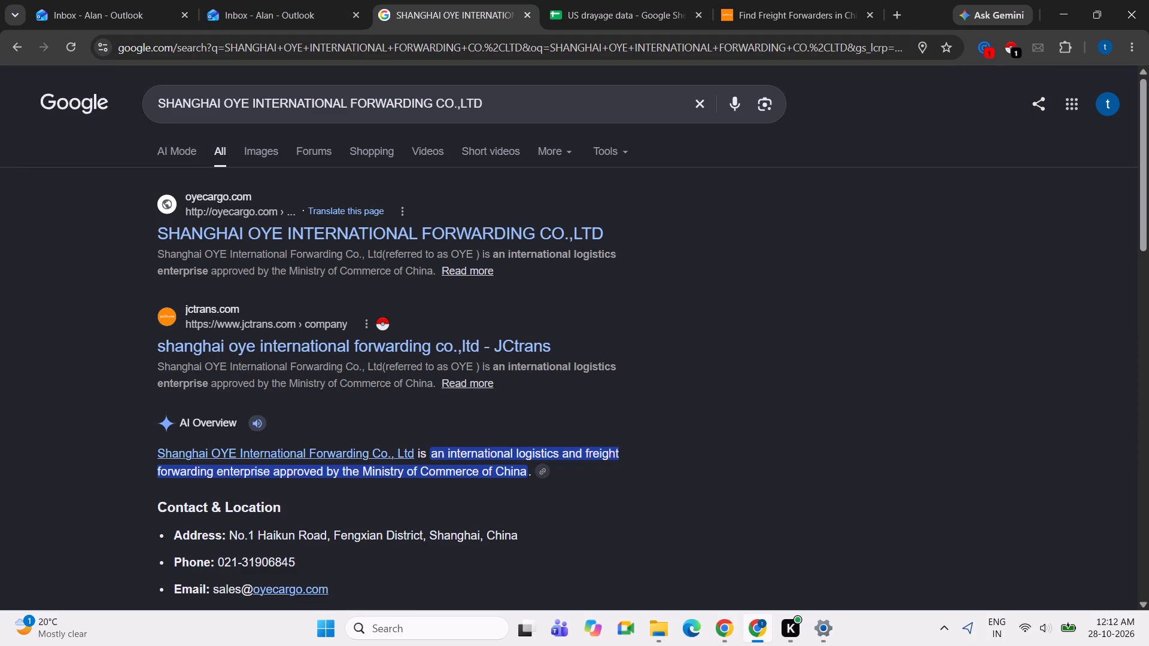
click(397, 49)
key(ctrl+v)
key(Return)
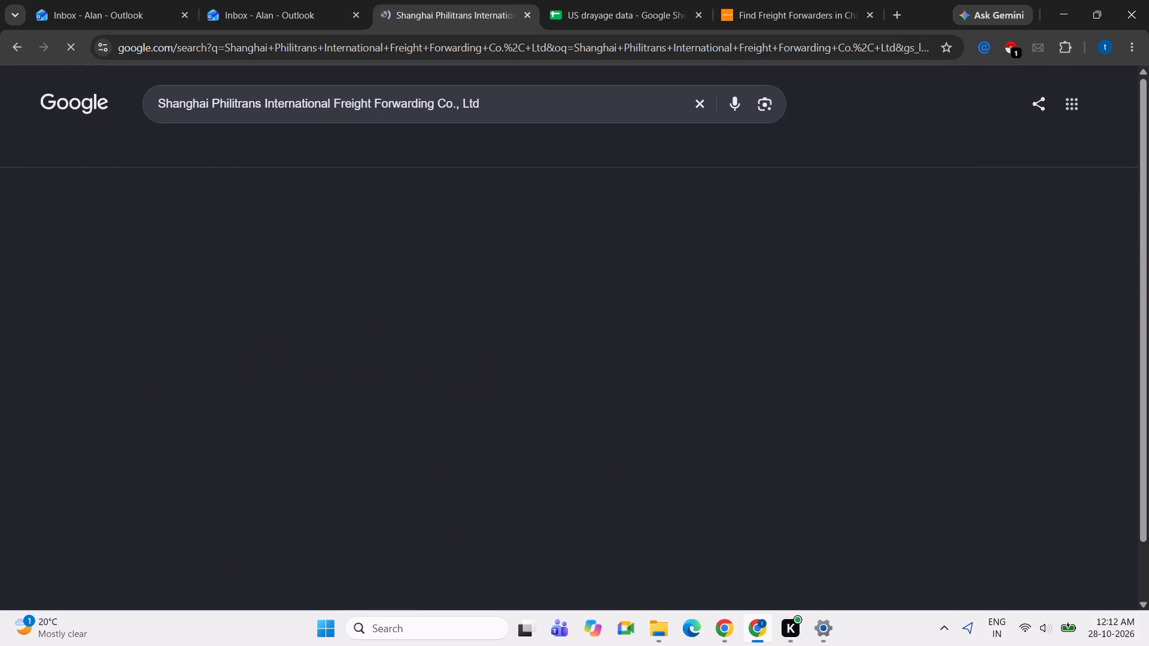
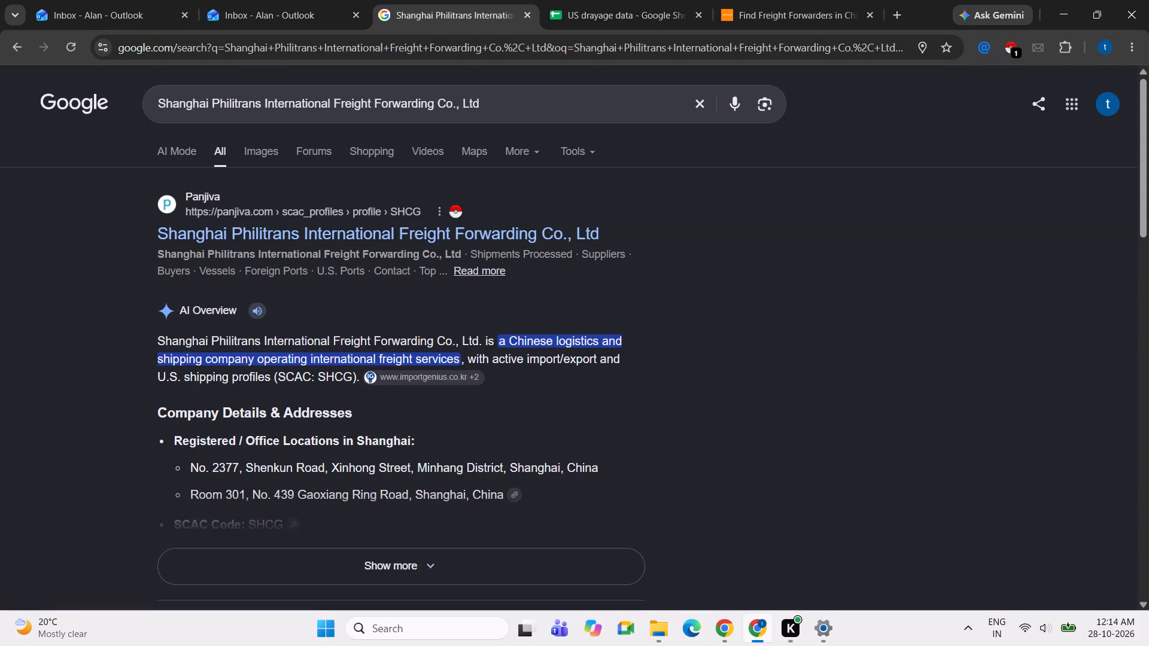
Search Google for the company name in cell A575, Shanghai Ruina International Freight Forwarding Co.,Ltd., reusing the existing search tab.
scroll(357, 362, down, 1)
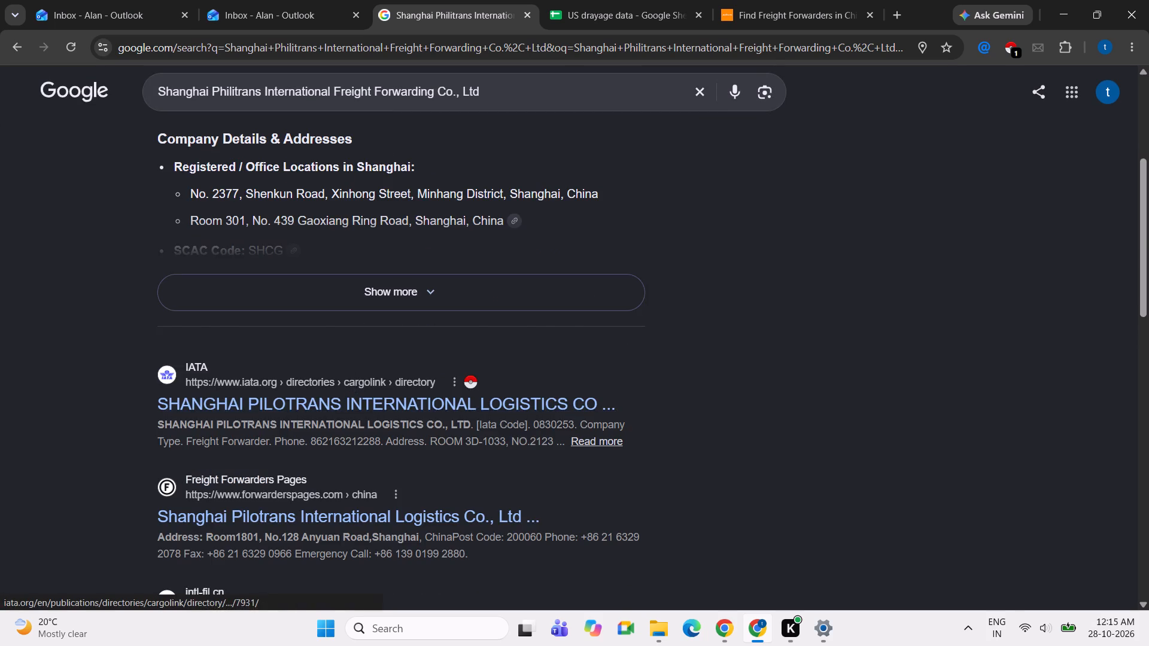
scroll(208, 416, down, 1)
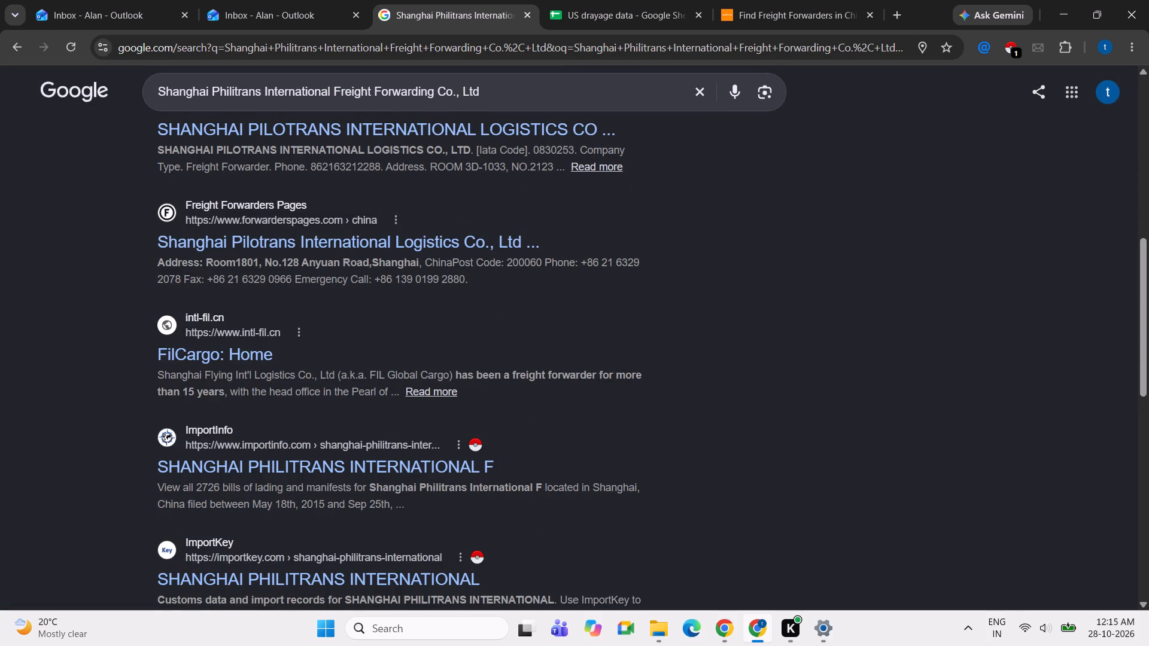
click(648, 0)
click(114, 420)
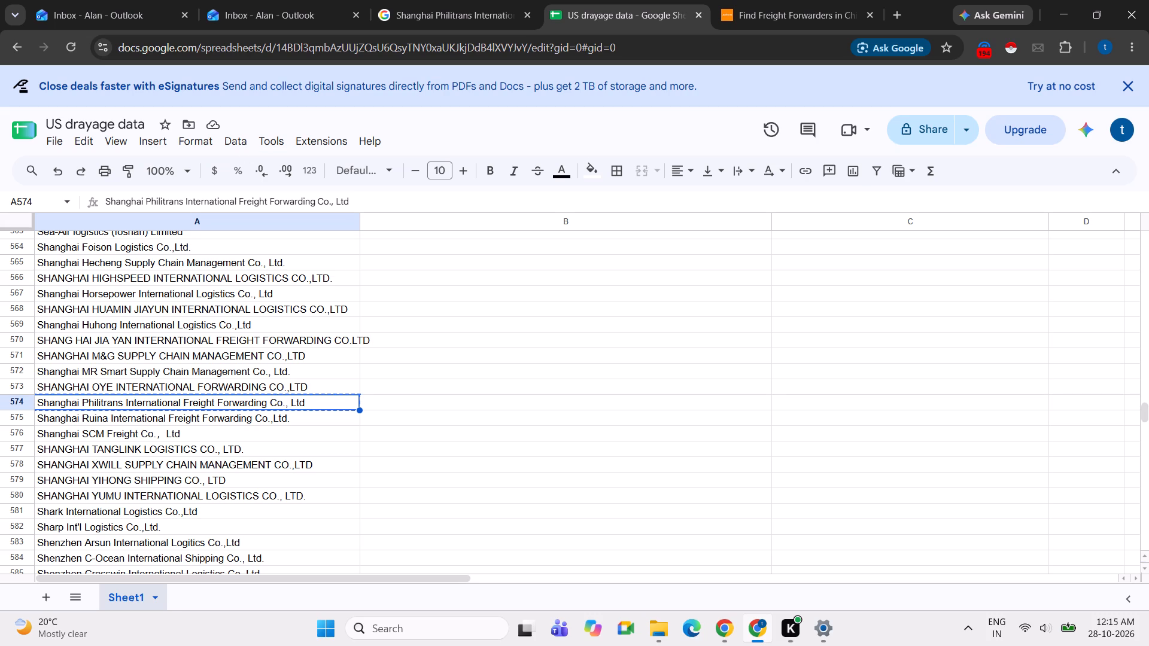
key(ctrl+c)
click(451, 0)
click(399, 58)
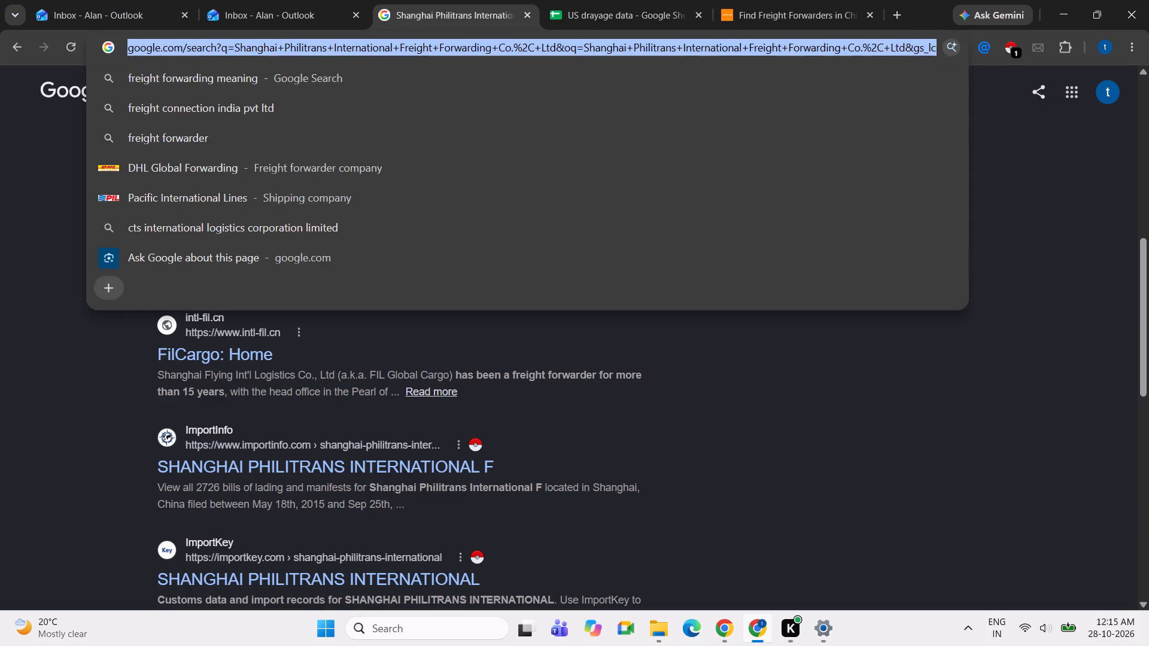
key(ctrl+v)
key(Return)
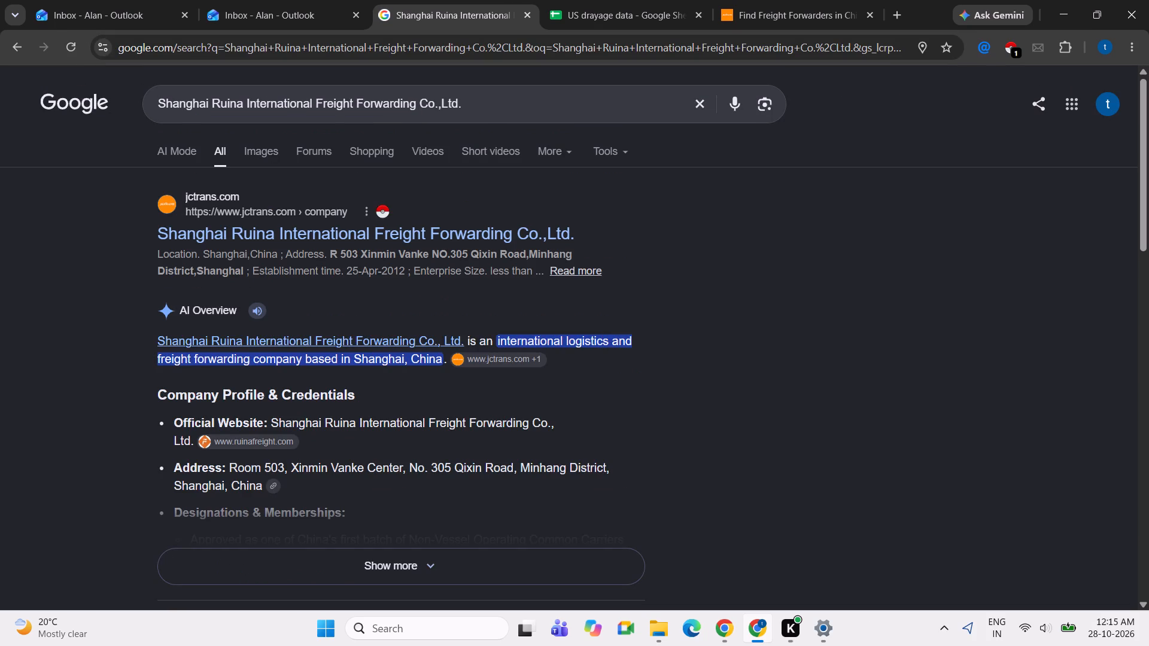
Open the runyi-logistics.com website from the search results, continuing to the site despite its insecure connection.
scroll(356, 315, down, 1)
click(243, 400)
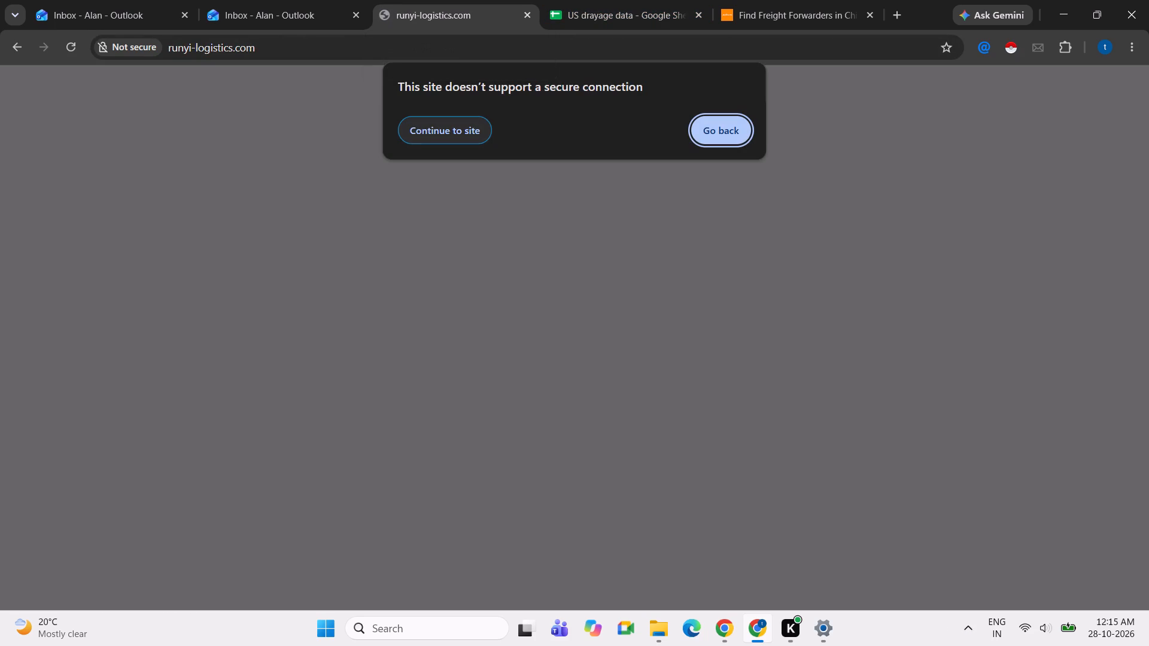
click(428, 133)
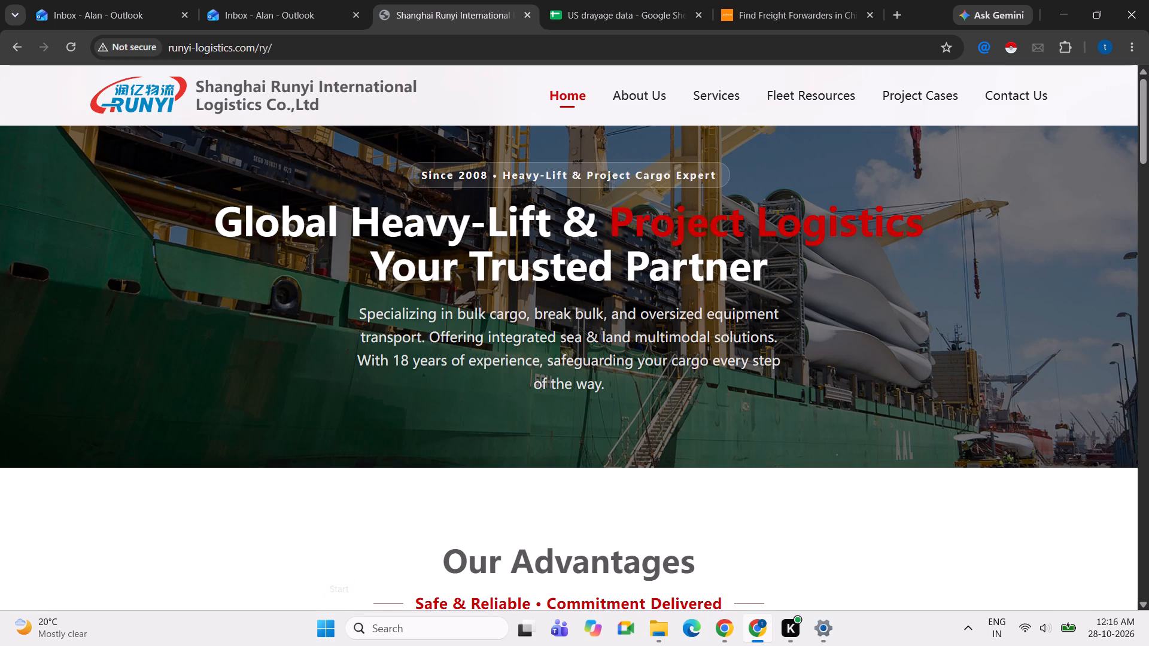
Open the Runyi site's Contact Us page and bring up the e-mail extractor extension for its contact e-mails.
click(1014, 83)
click(1010, 97)
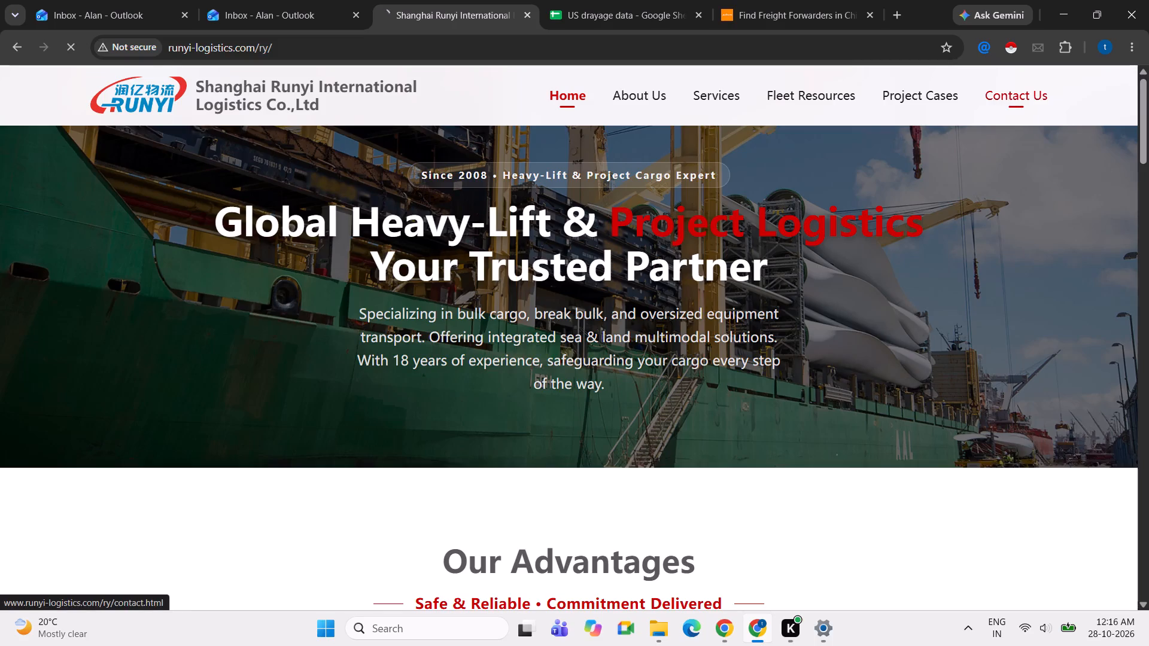
click(984, 41)
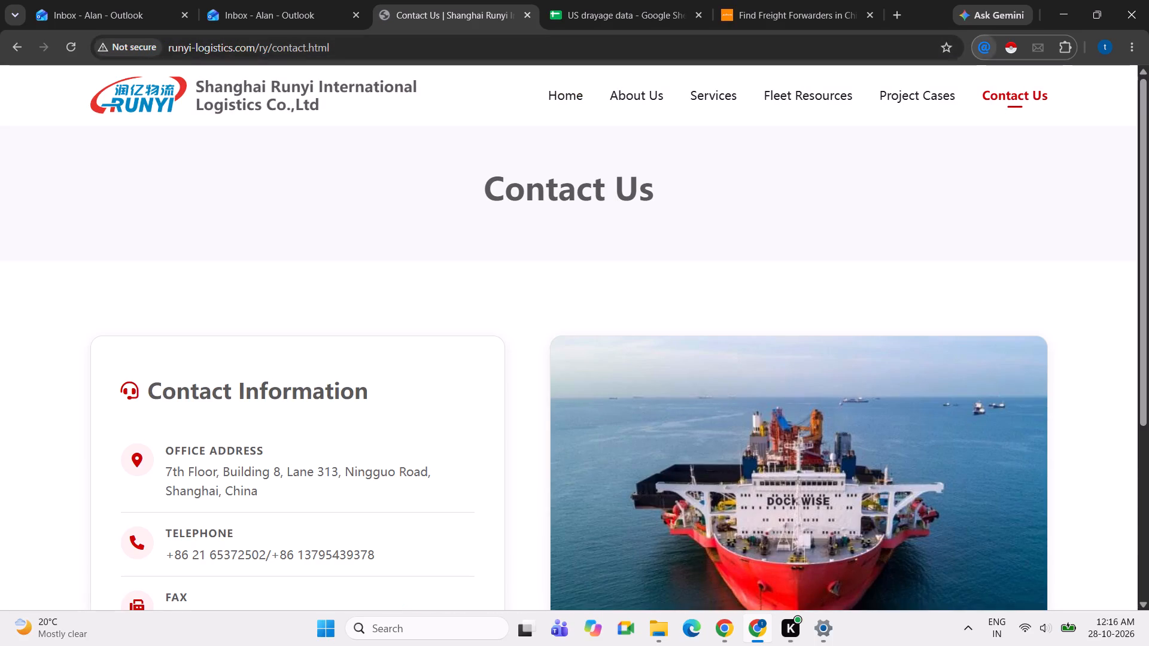
Copy the contact e-mail address found by Email Hunter on the Runyi Contact Us page and close the extractor.
drag(892, 146, 673, 160)
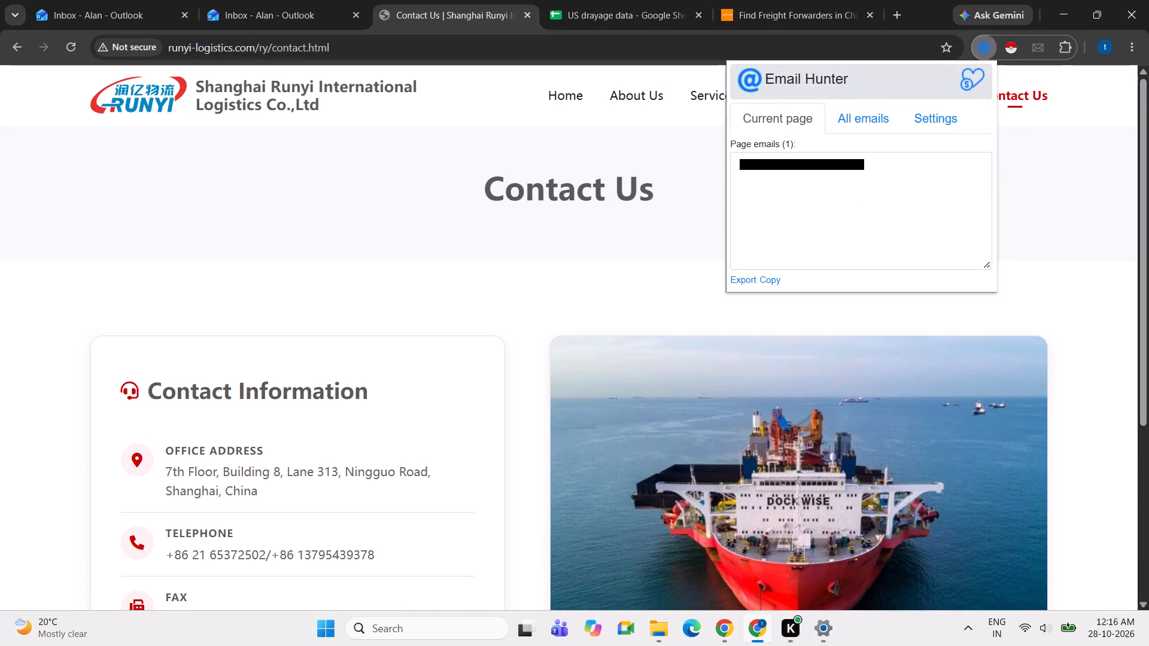
drag(870, 161, 667, 169)
key(ctrl+c)
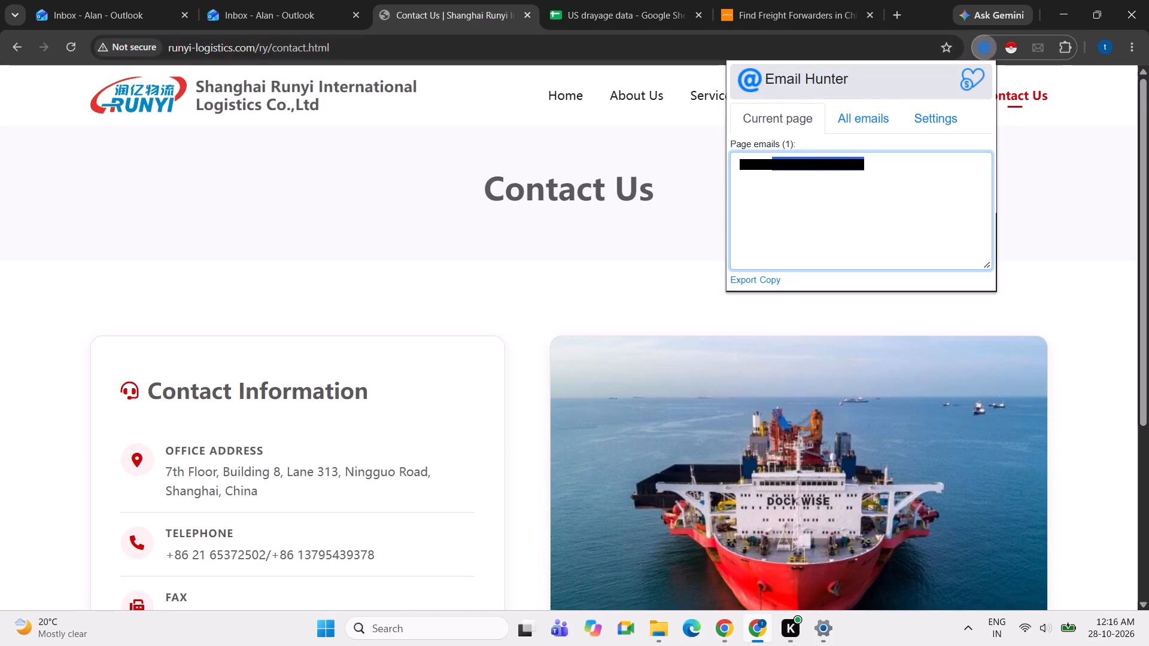
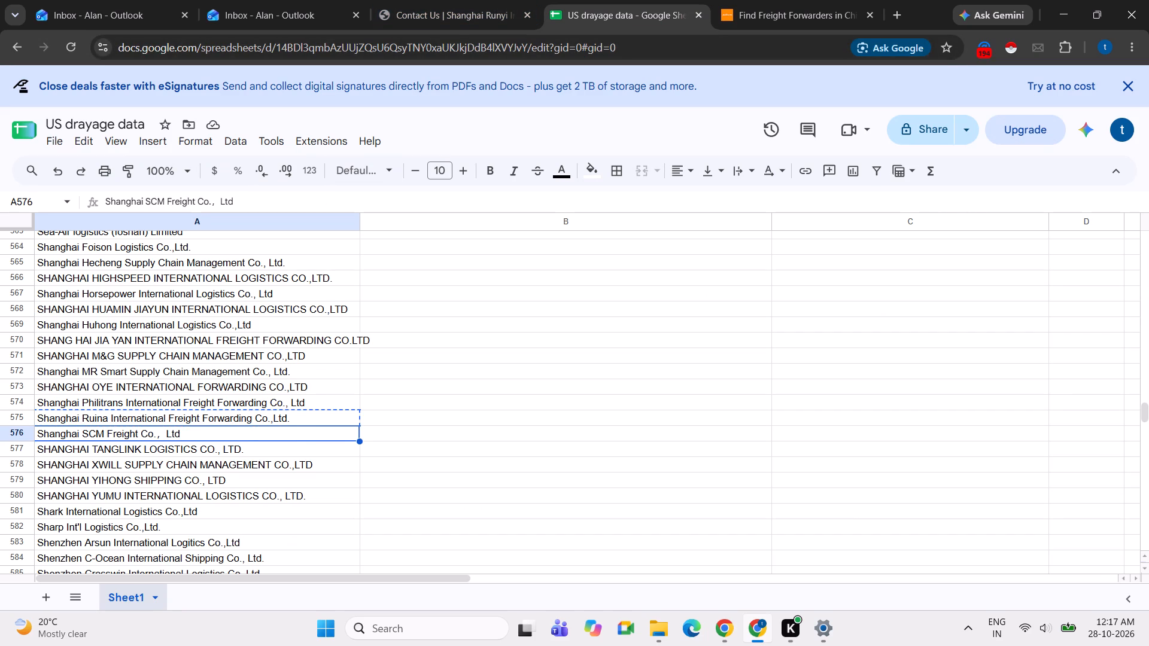
Search Google for the company name in cell A576, Shanghai SCM Freight Co., Ltd, reusing the tab that shows the Runyi contact page.
key(ctrl+c)
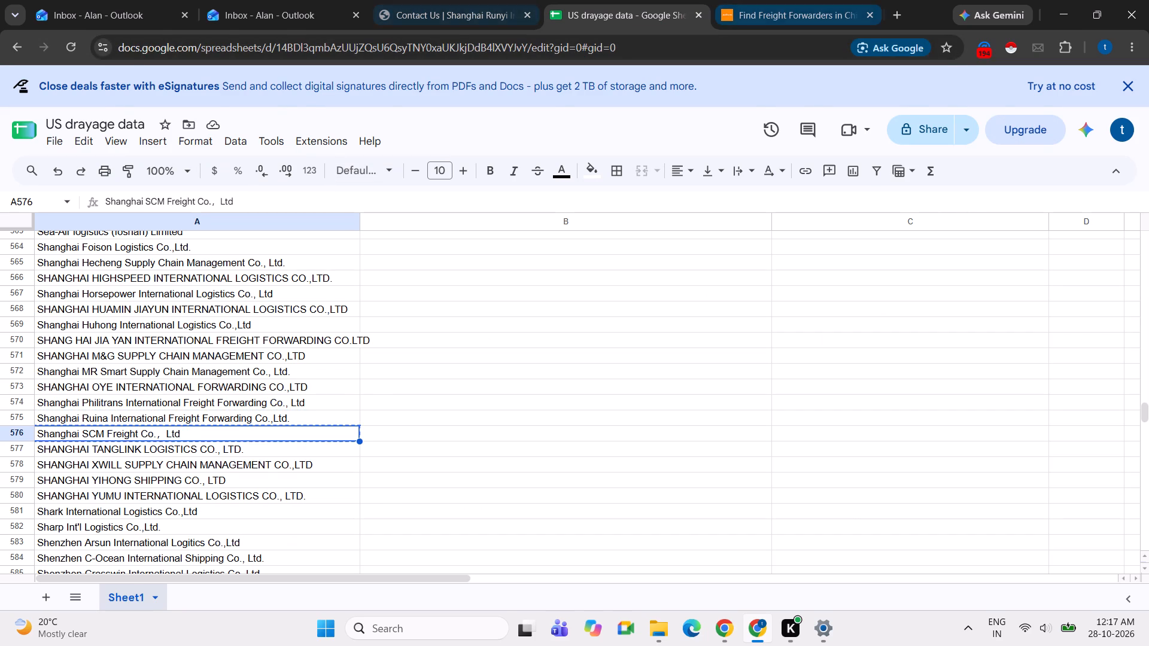
click(496, 0)
click(455, 50)
key(ctrl+v)
key(Return)
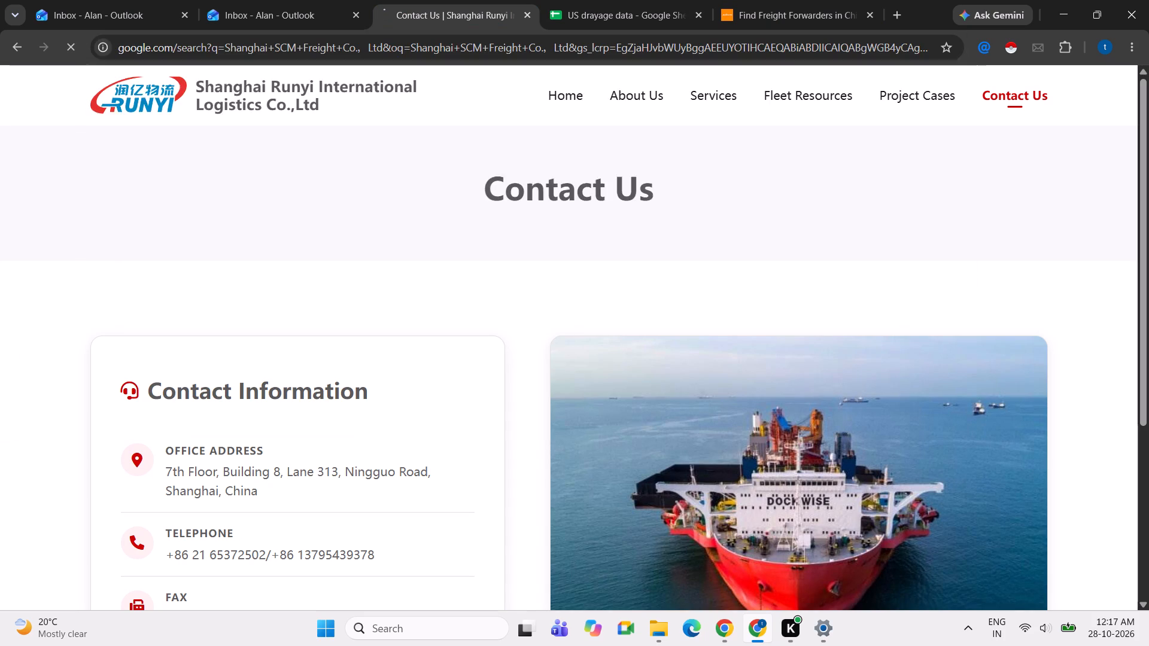
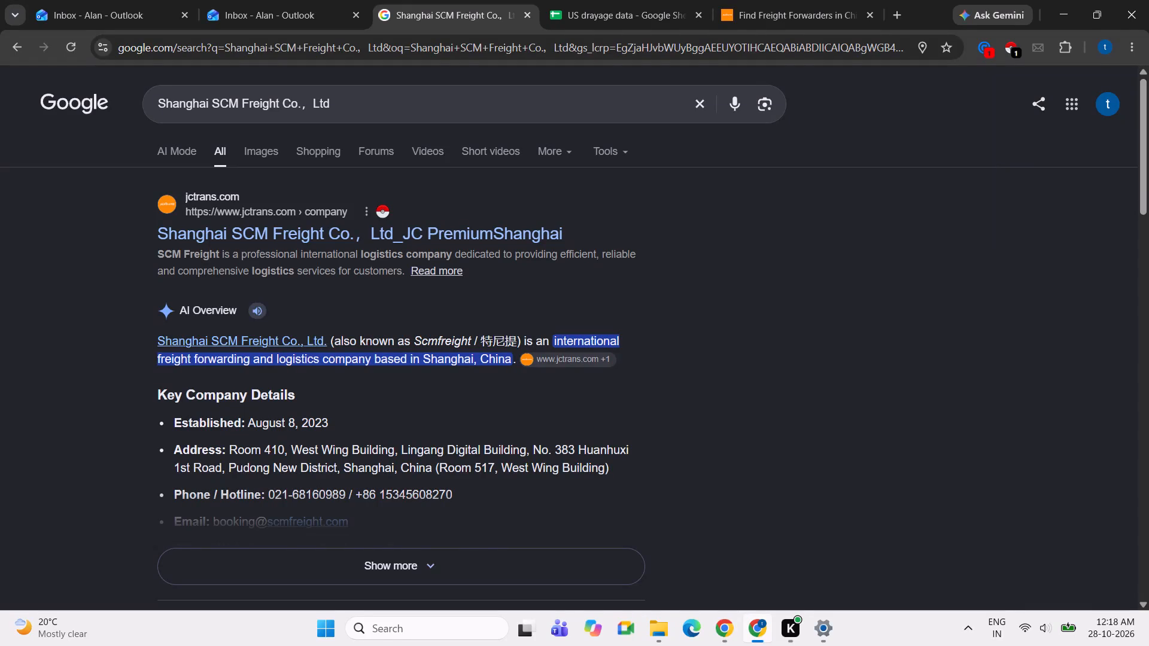
Search Google for the company name in cell A577, SHANGHAI TANGLINK LOGISTICS CO., LTD., reusing the existing search tab.
click(613, 0)
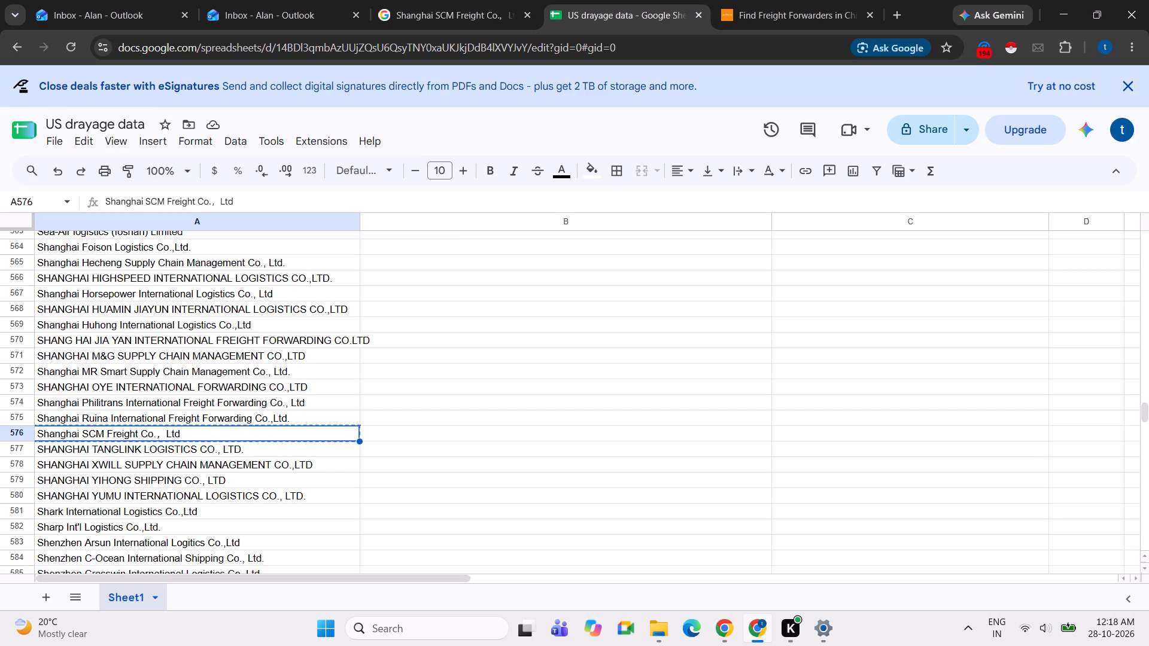
click(180, 446)
key(ctrl+c)
click(417, 0)
click(361, 40)
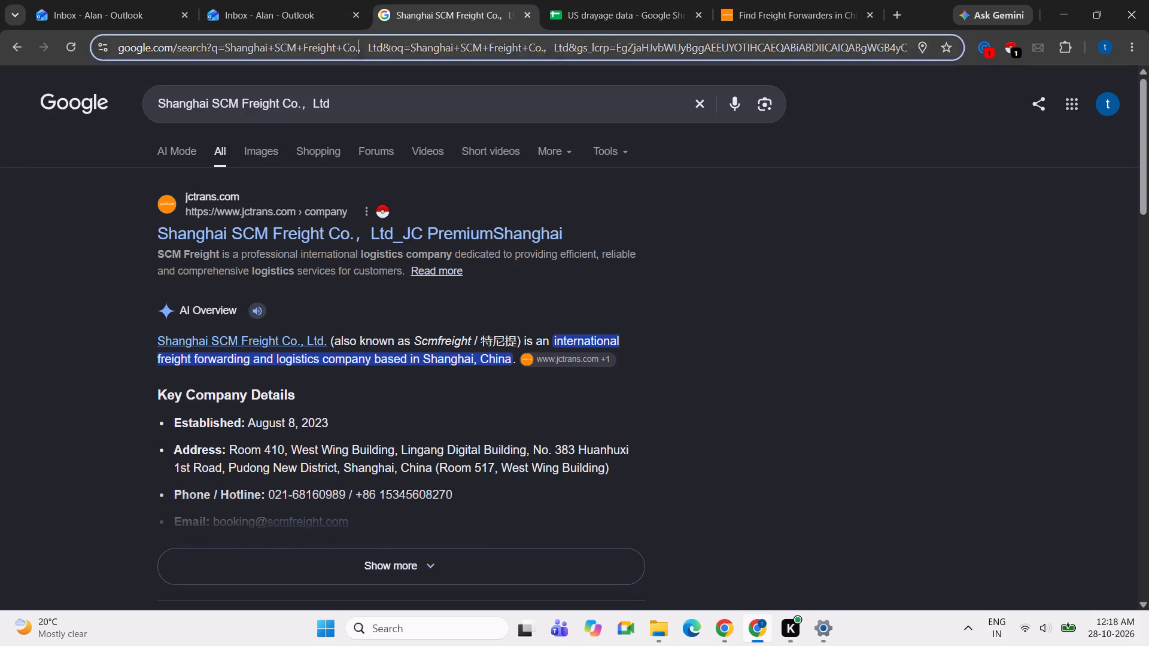
key(ctrl+v)
key(Return)
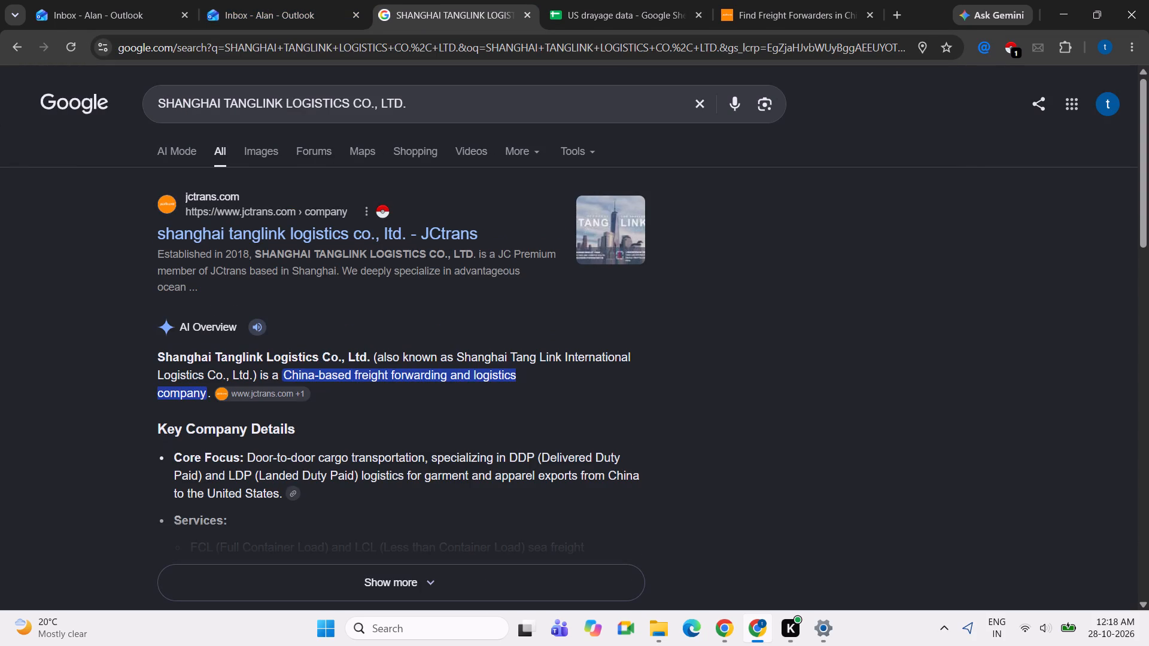
Examine the Shanghai Tanglink search results for the company's own website.
scroll(362, 315, down, 1)
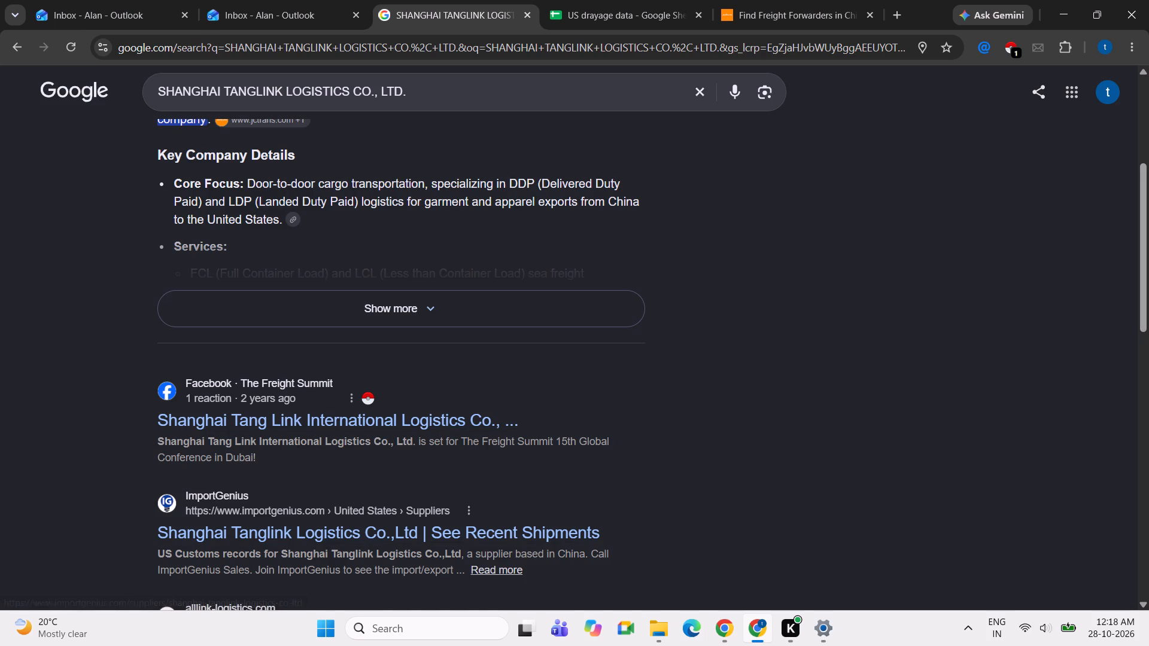
scroll(344, 463, down, 1)
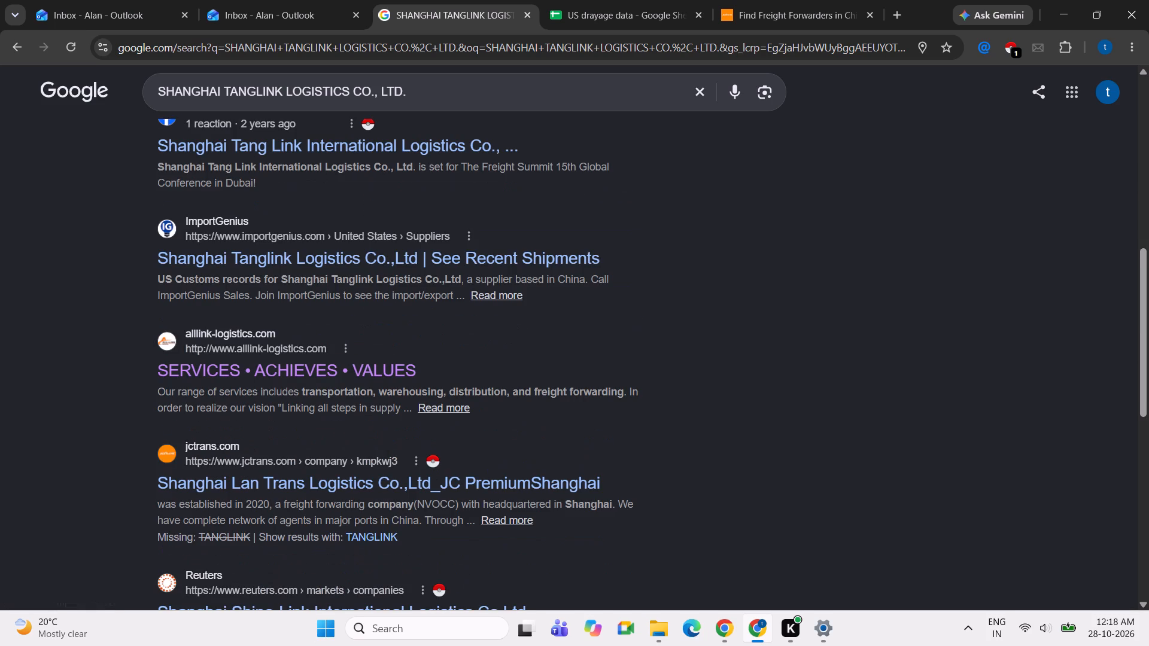
scroll(380, 436, up, 1)
scroll(380, 465, down, 1)
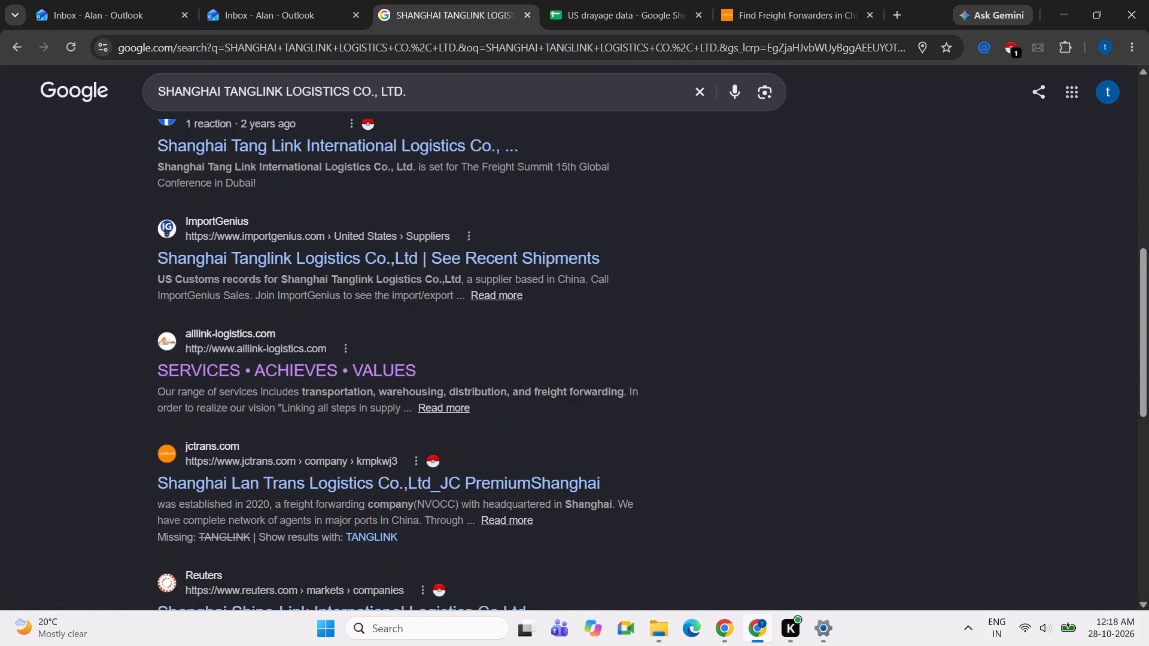
scroll(402, 432, up, 1)
scroll(490, 455, down, 1)
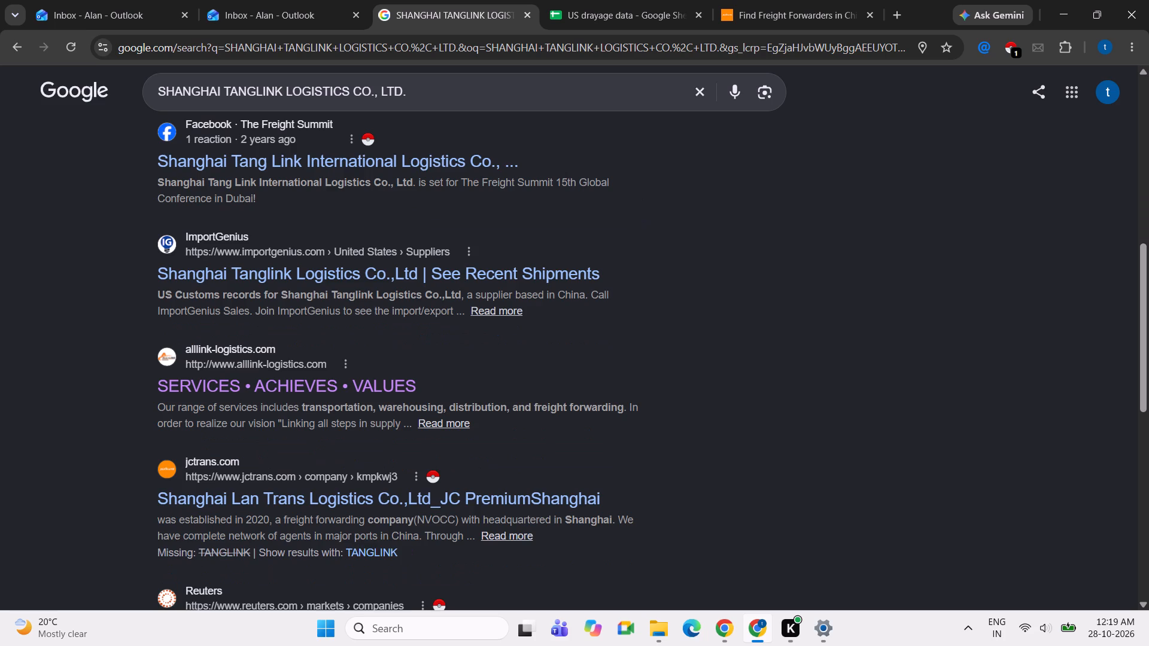
scroll(490, 455, up, 1)
scroll(490, 455, down, 1)
scroll(490, 455, up, 1)
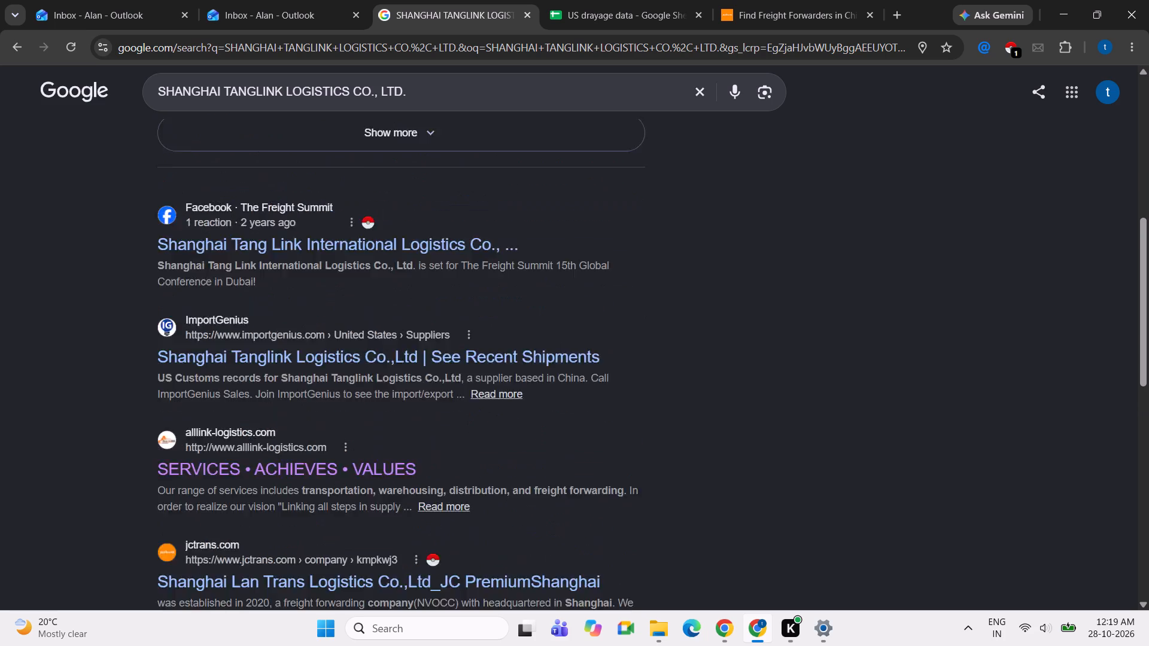
scroll(490, 455, up, 1)
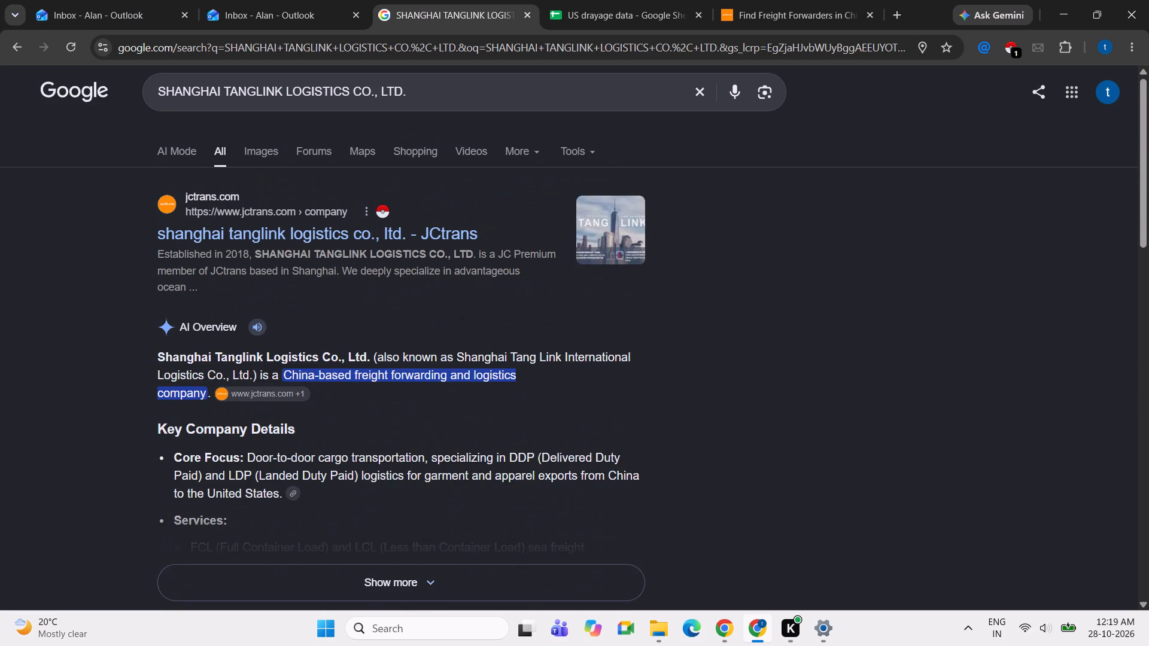
scroll(505, 425, up, 1)
scroll(511, 208, down, 1)
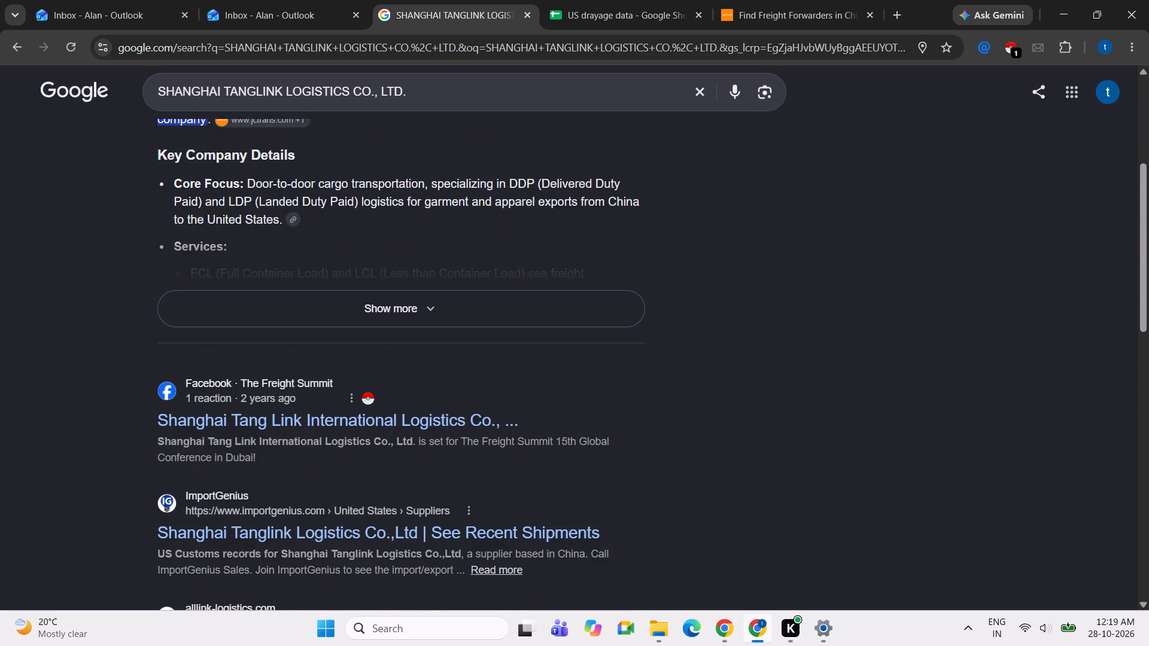
scroll(511, 211, down, 1)
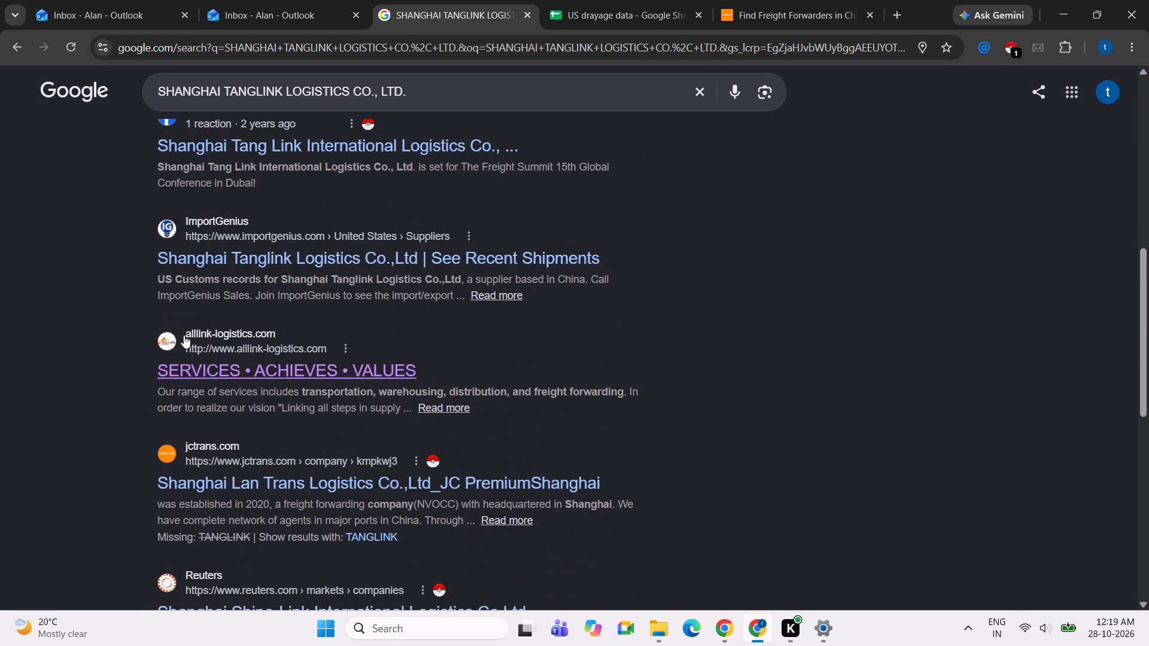
Search Google for the company name in cell A578, SHANGHAI XWILL SUPPLY CHAIN MANAGEMENT CO.,LTD, reusing the existing search tab.
scroll(332, 273, down, 1)
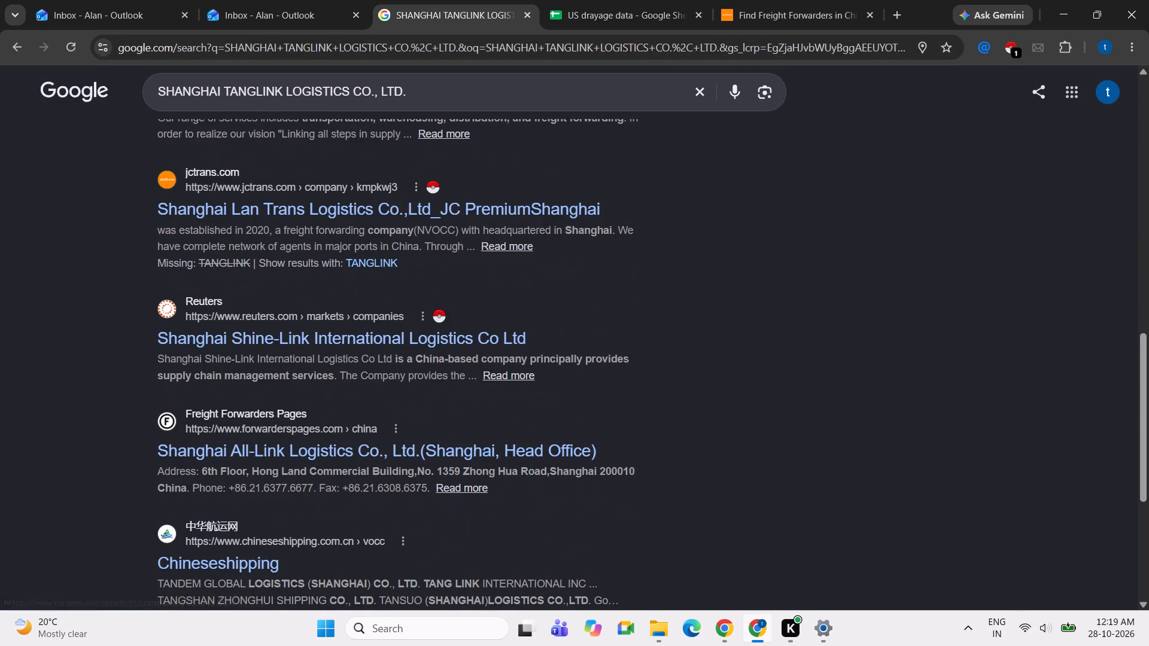
scroll(348, 286, down, 1)
click(663, 8)
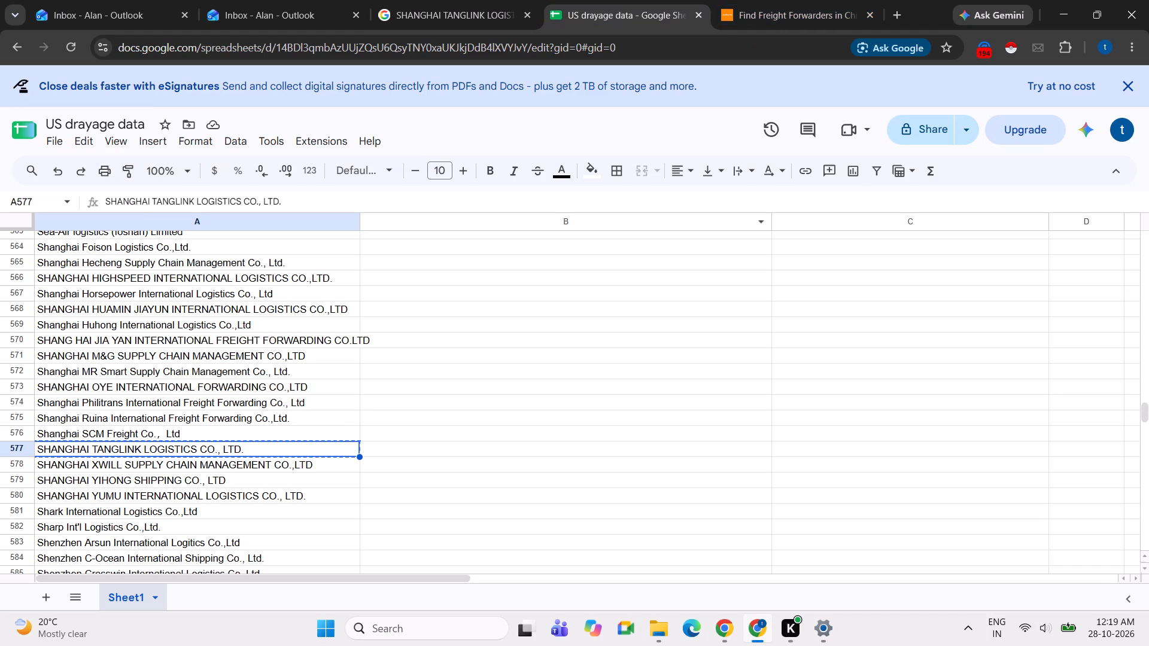
click(68, 461)
key(ctrl+c)
click(513, 0)
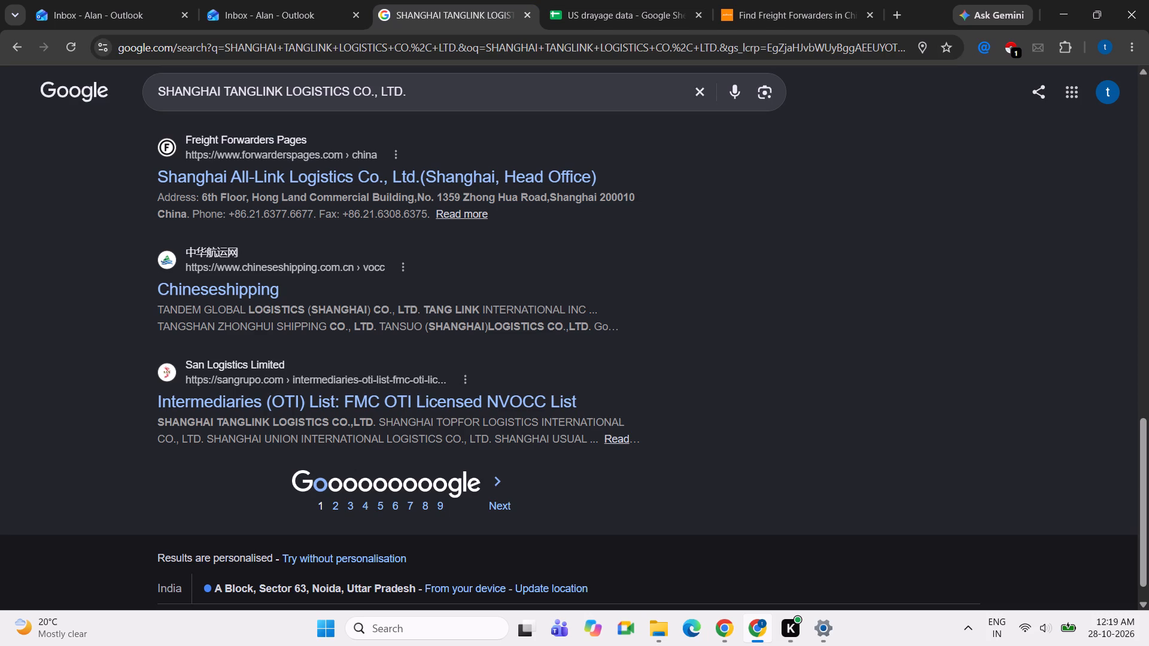
click(405, 50)
key(ctrl+v)
key(Return)
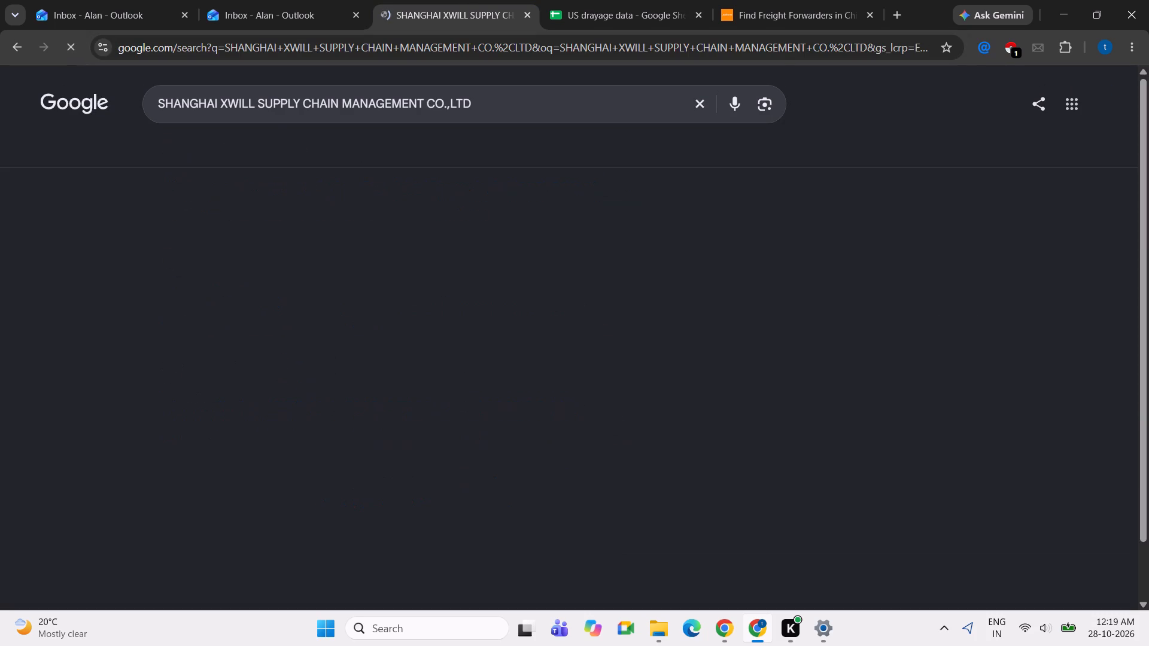
Try to open the xwill-group.com company profile page from the search results, going back to the results and retrying several times.
click(184, 229)
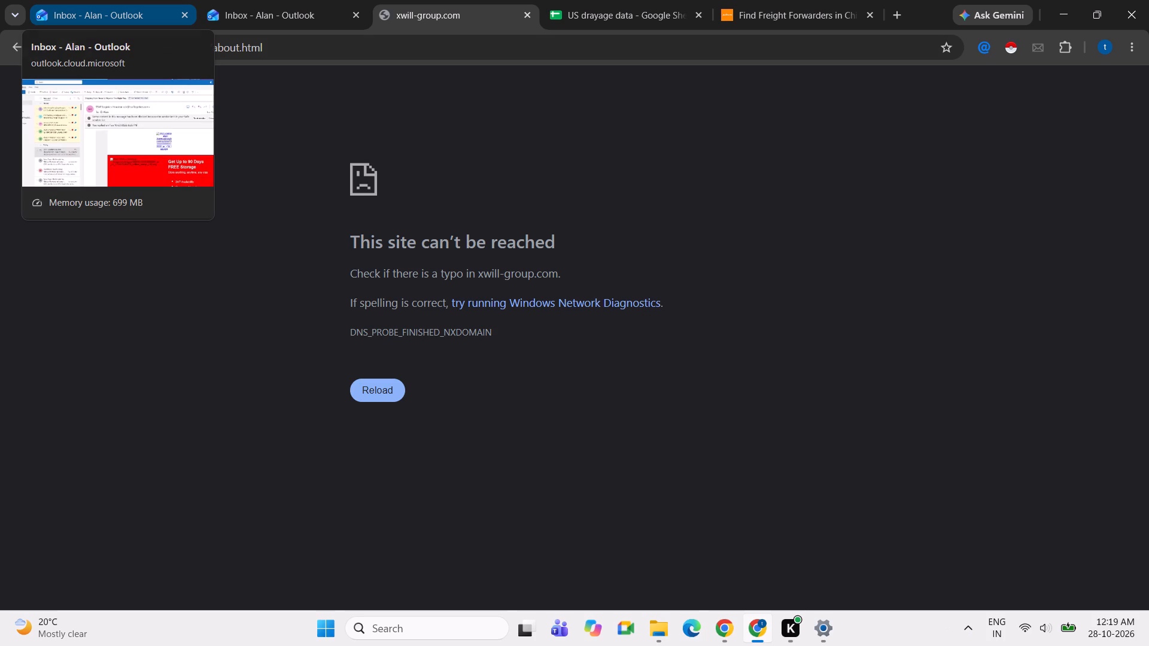
click(22, 53)
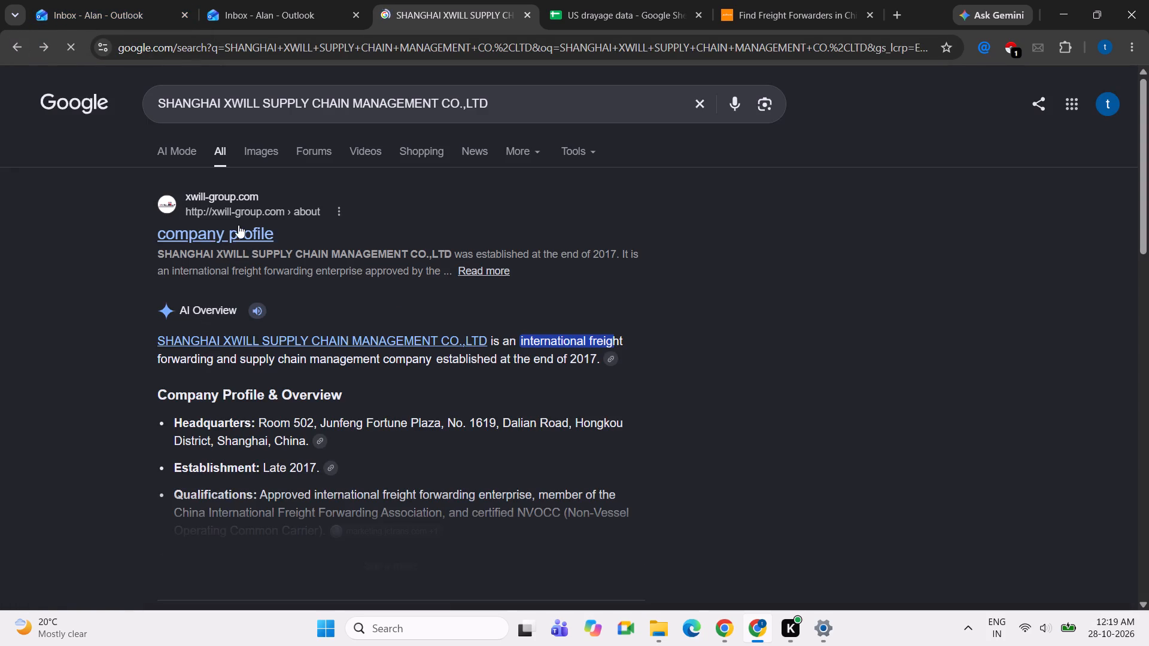
click(238, 225)
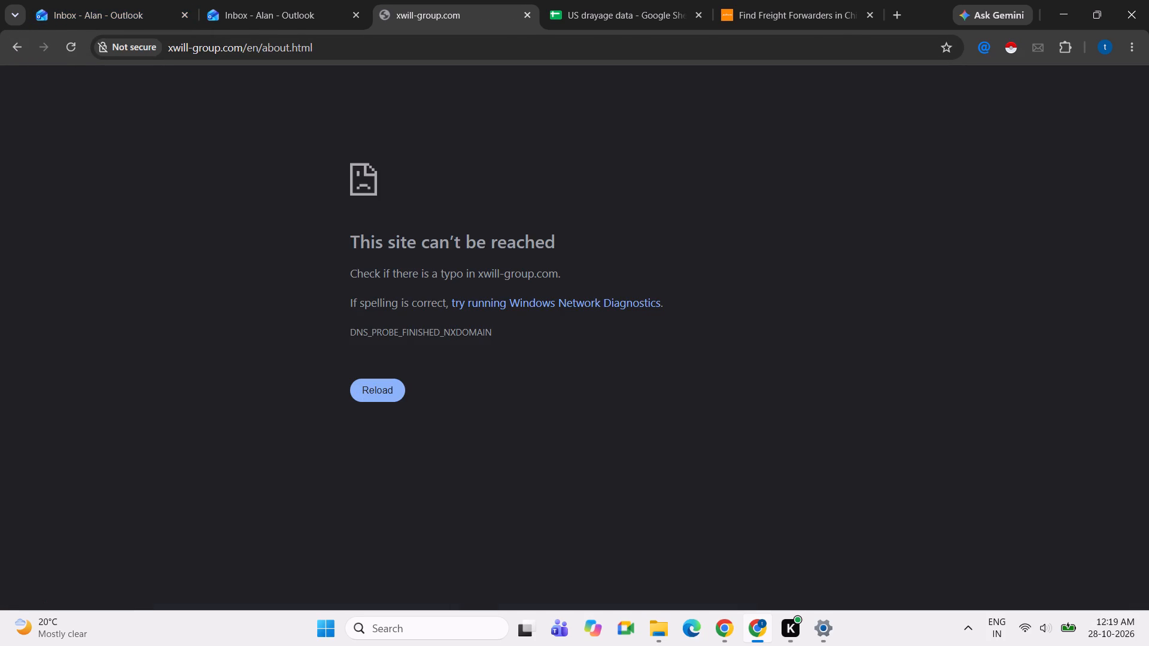
click(19, 41)
click(235, 189)
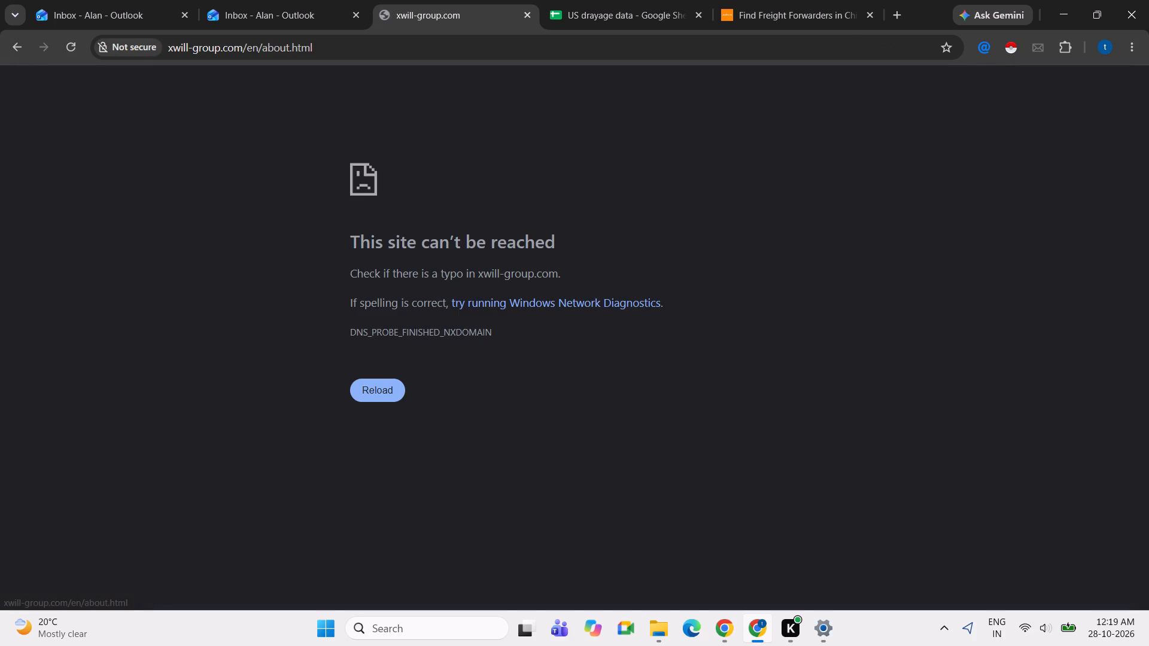
click(16, 48)
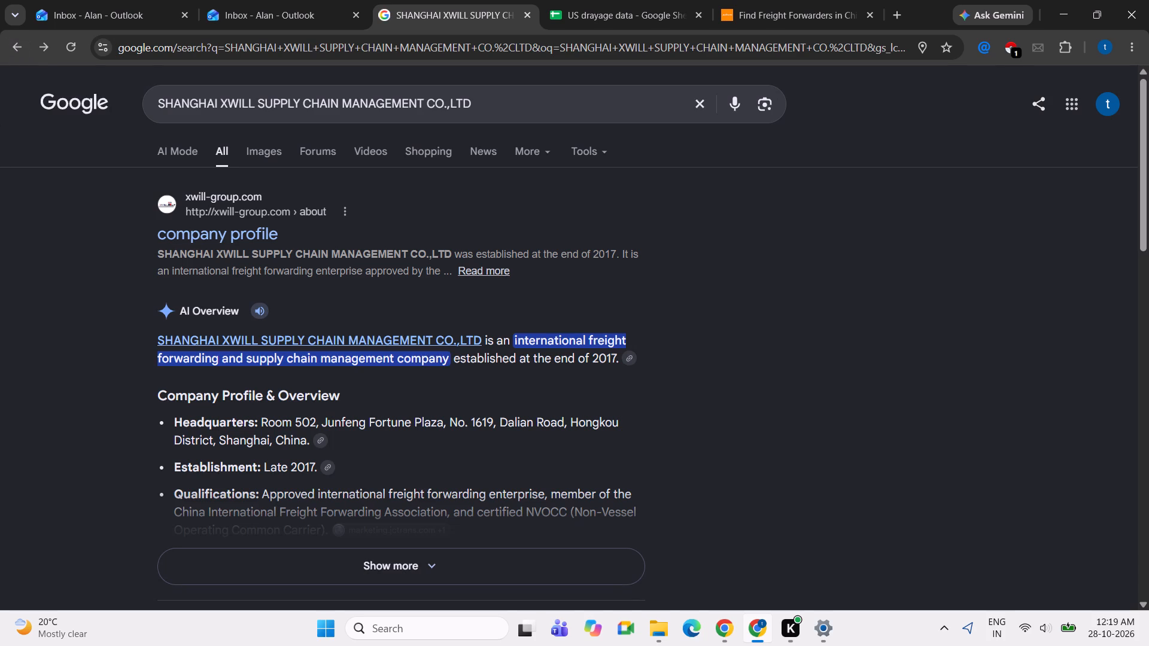
click(198, 217)
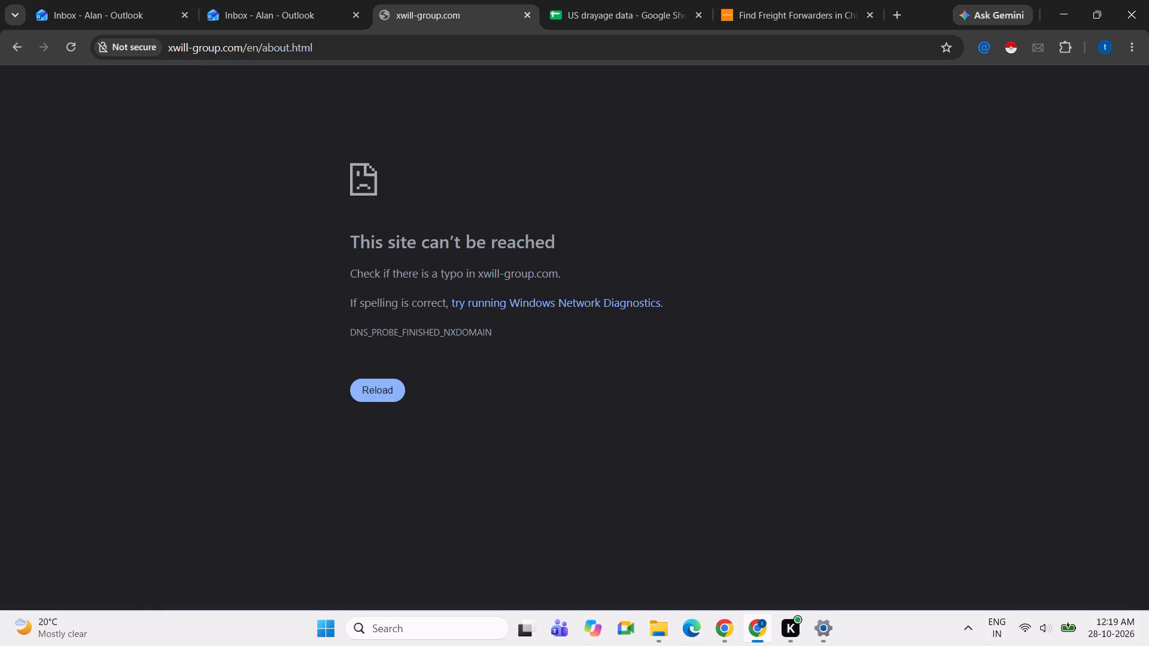
click(26, 44)
click(270, 226)
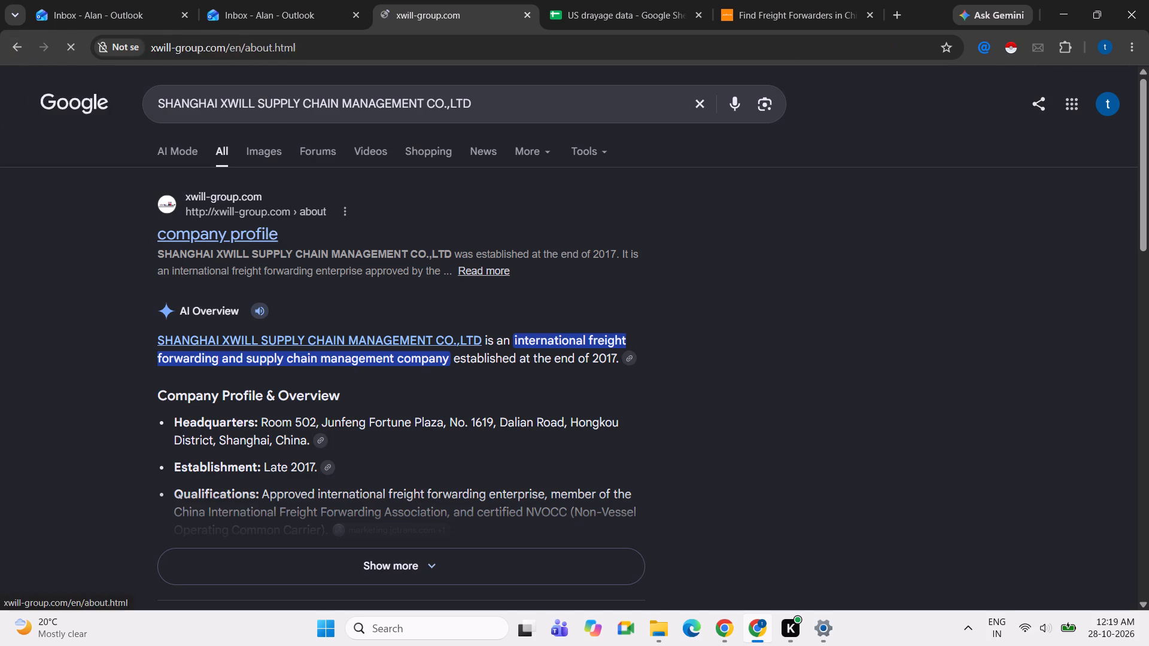
click(11, 54)
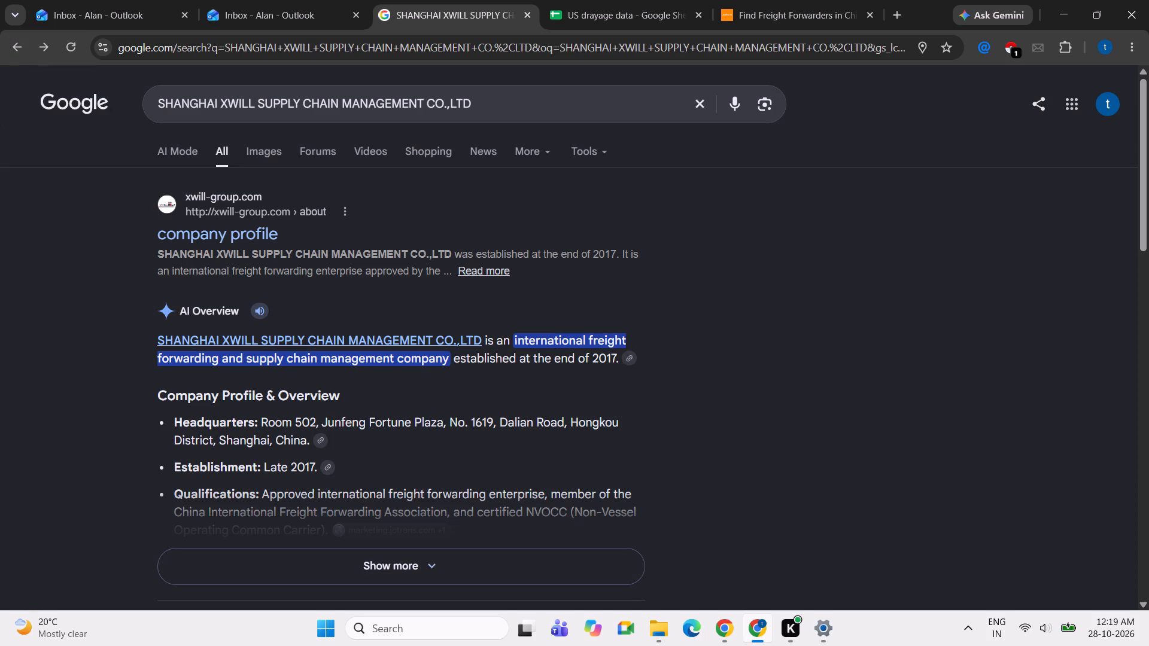
click(233, 246)
click(200, 226)
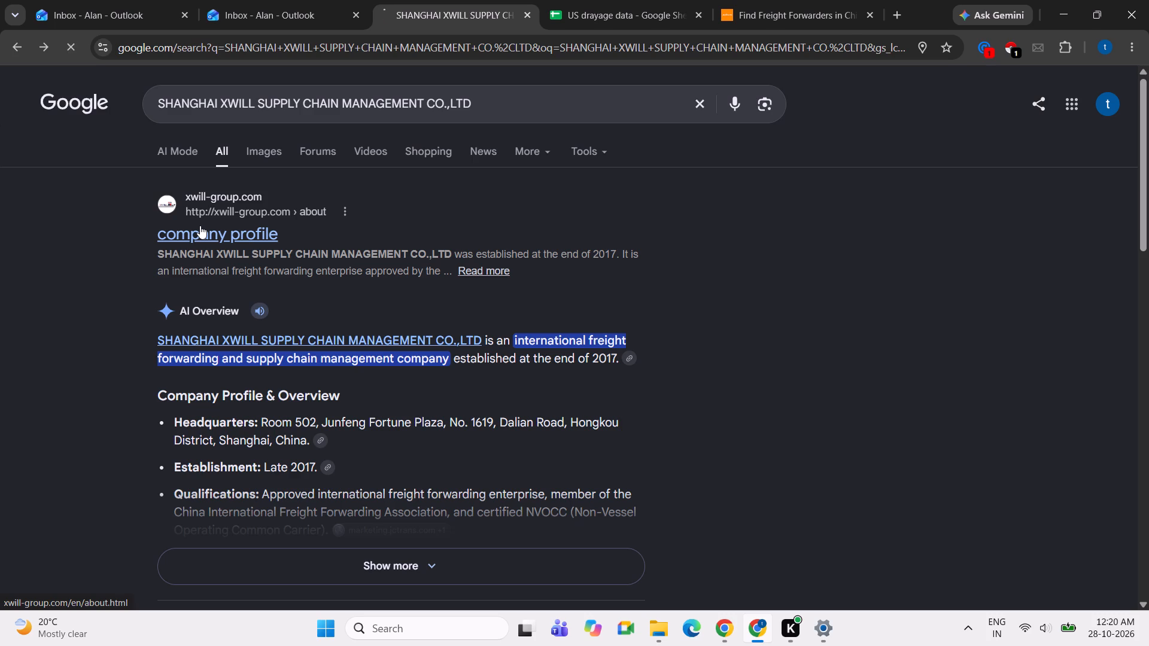
Copy the company name in cell A579 of the US drayage data sheet, SHANGHAI YIHONG SHIPPING CO., LTD, for a Google search.
click(587, 0)
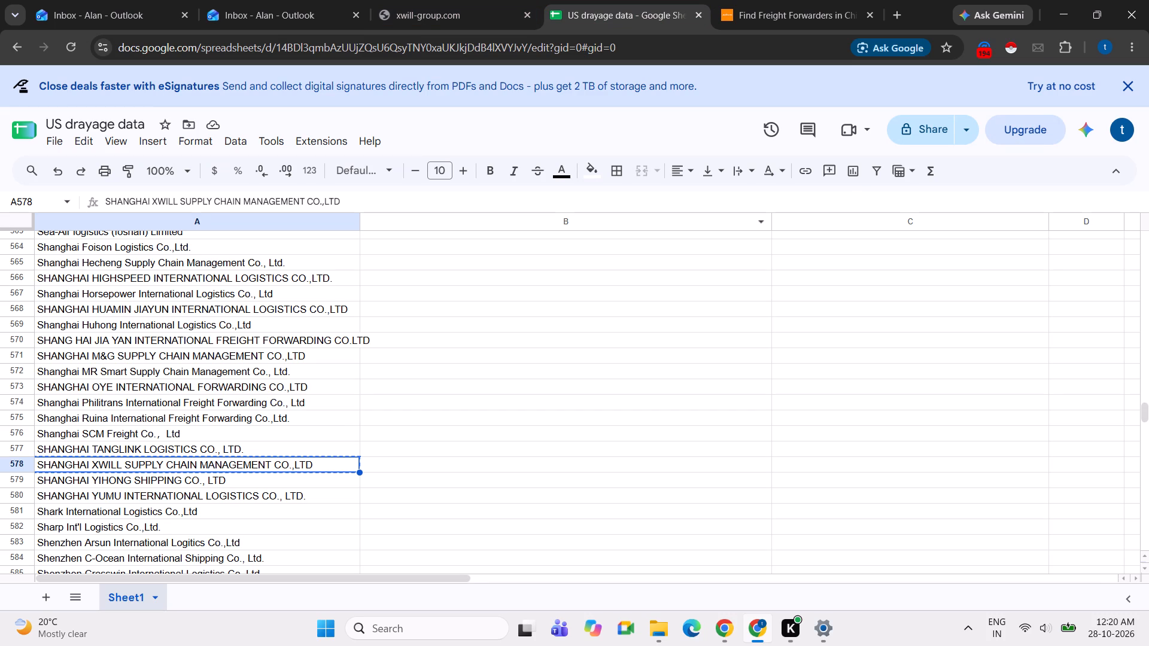
click(98, 493)
click(113, 481)
key(ctrl+c)
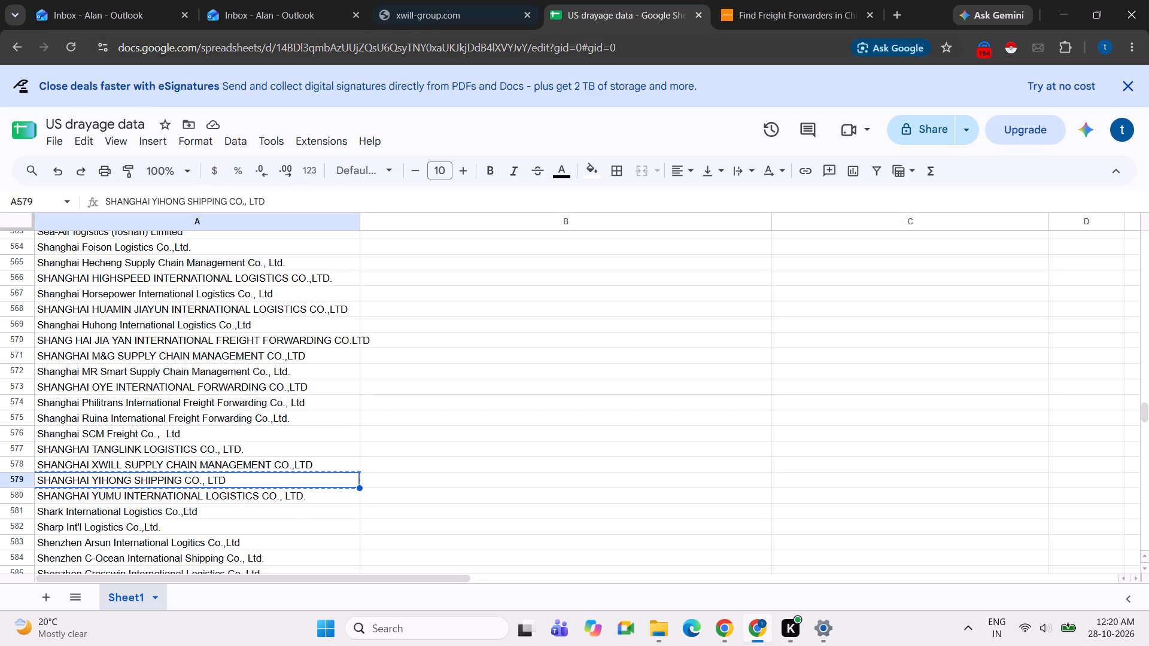
Search Google for the copied company name, SHANGHAI YIHONG SHIPPING CO., LTD, reusing the xwill-group.com tab.
click(473, 18)
click(409, 50)
key(ctrl+v)
key(Return)
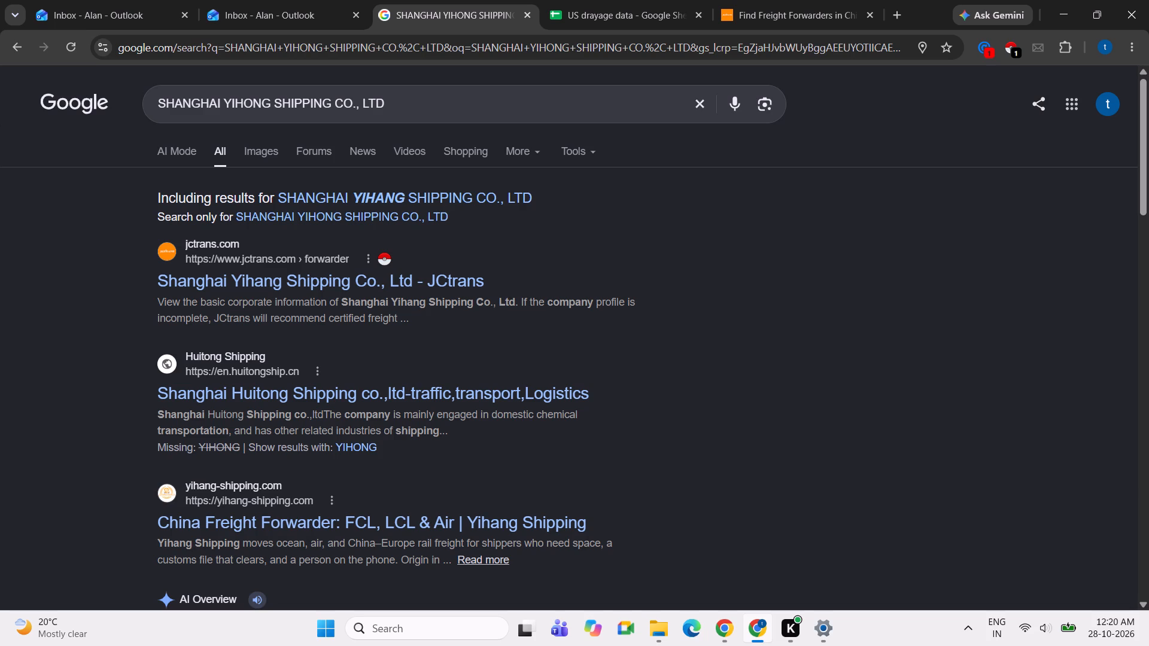
Open the Huitong Shipping site's Contact Us page from the results and select its contact e-mails in the Email Hunter extension.
click(219, 371)
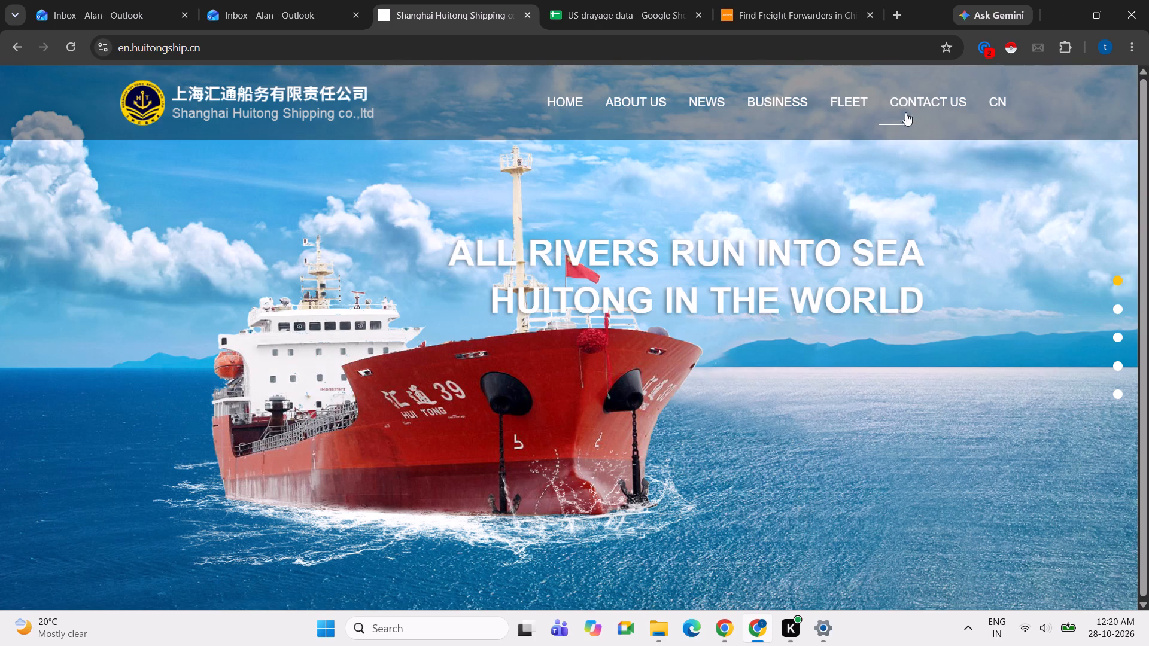
click(925, 102)
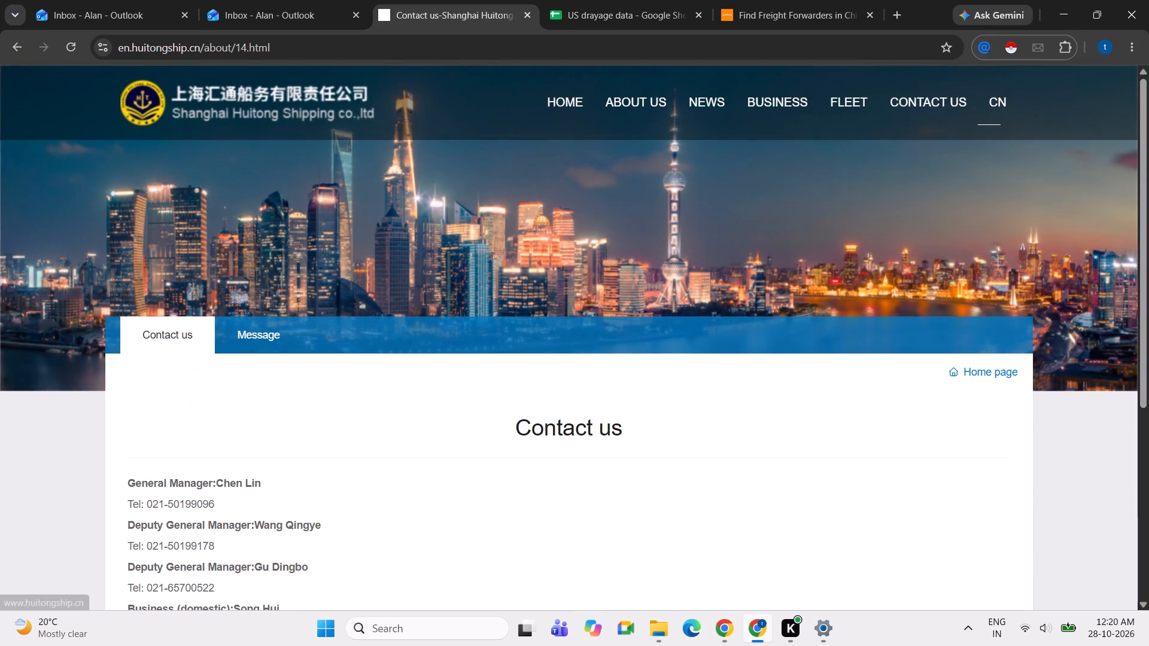
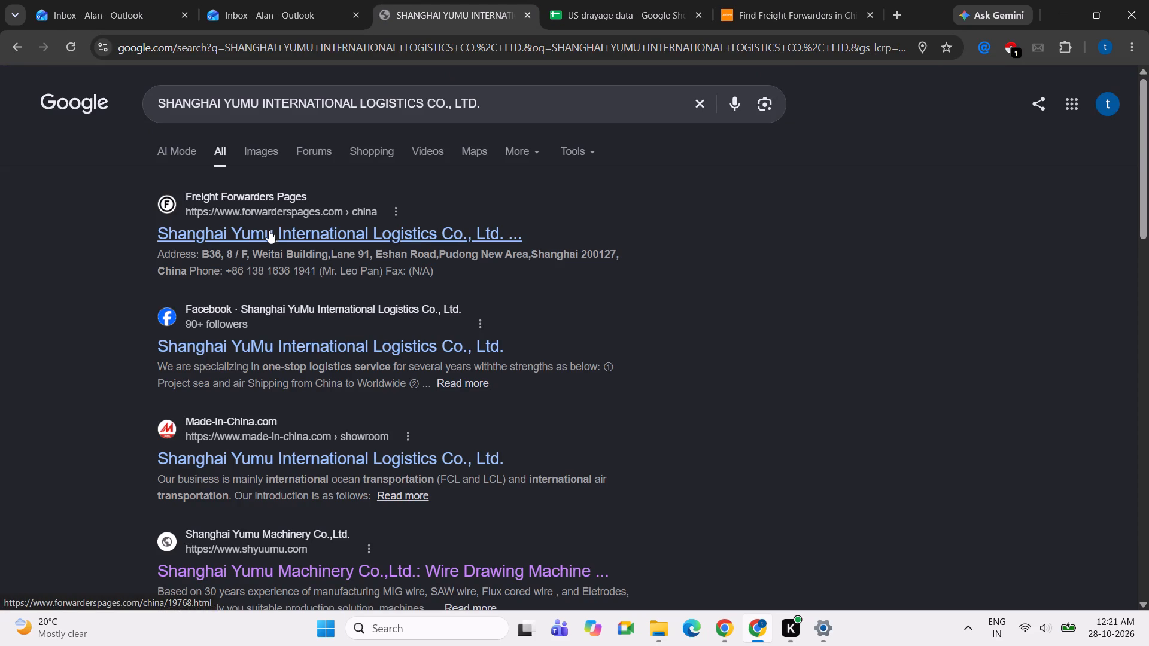
Open the ym-exp.com About page of Shanghai YM Logistics Co.,Ltd from the search results for SHANGHAI YUMU INTERNATIONAL LOGISTICS CO., LTD.
scroll(260, 337, down, 1)
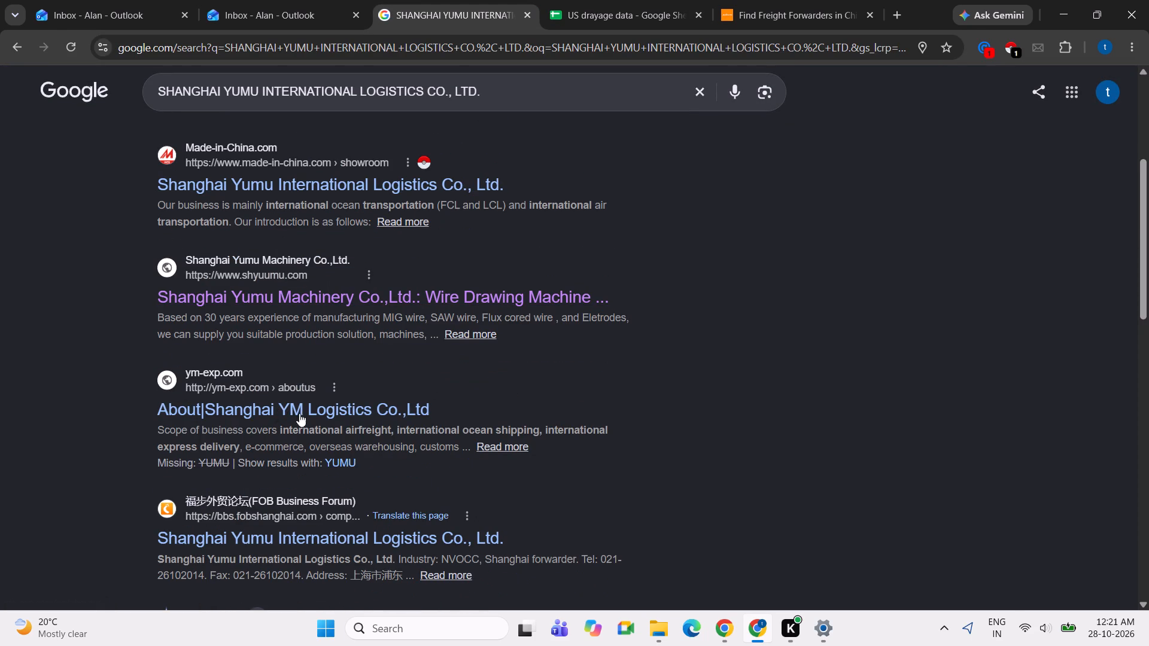
click(258, 401)
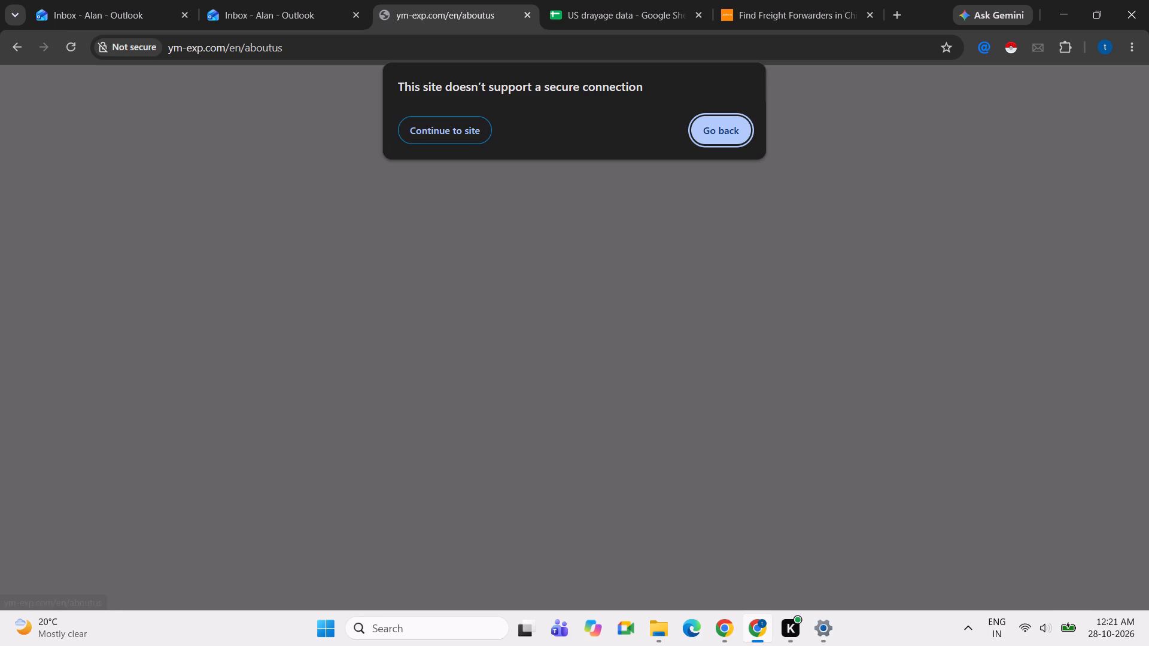
Continue to the ym-exp.com site despite its insecure connection and check its Contact page for e-mails with Email Hunter.
click(467, 134)
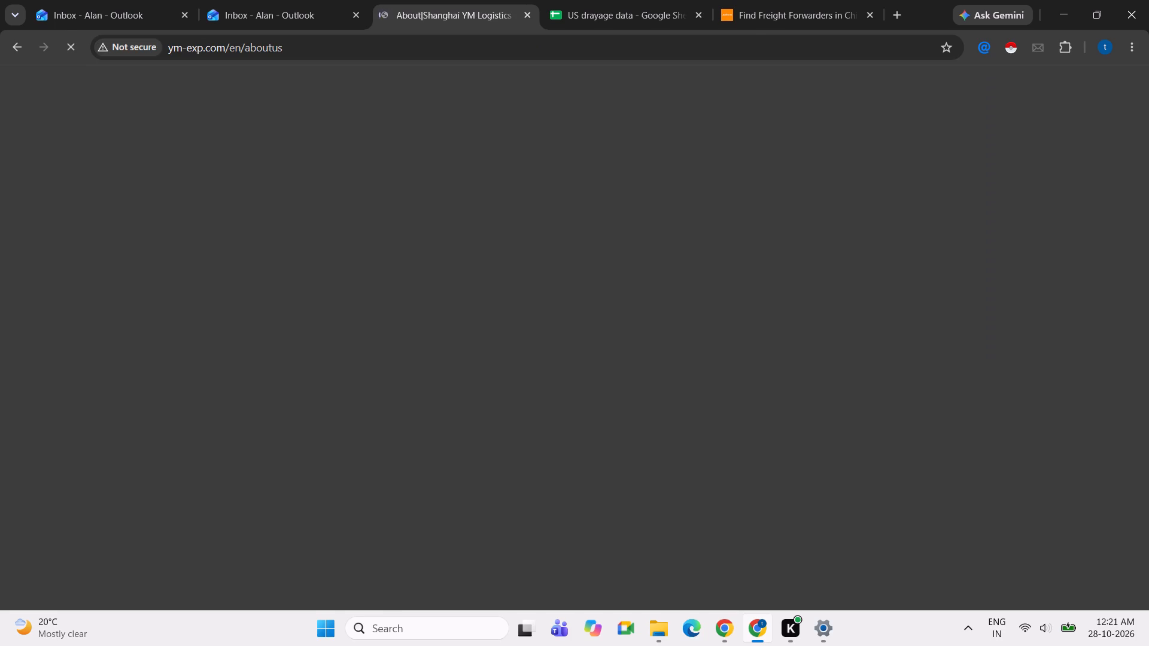
click(712, 172)
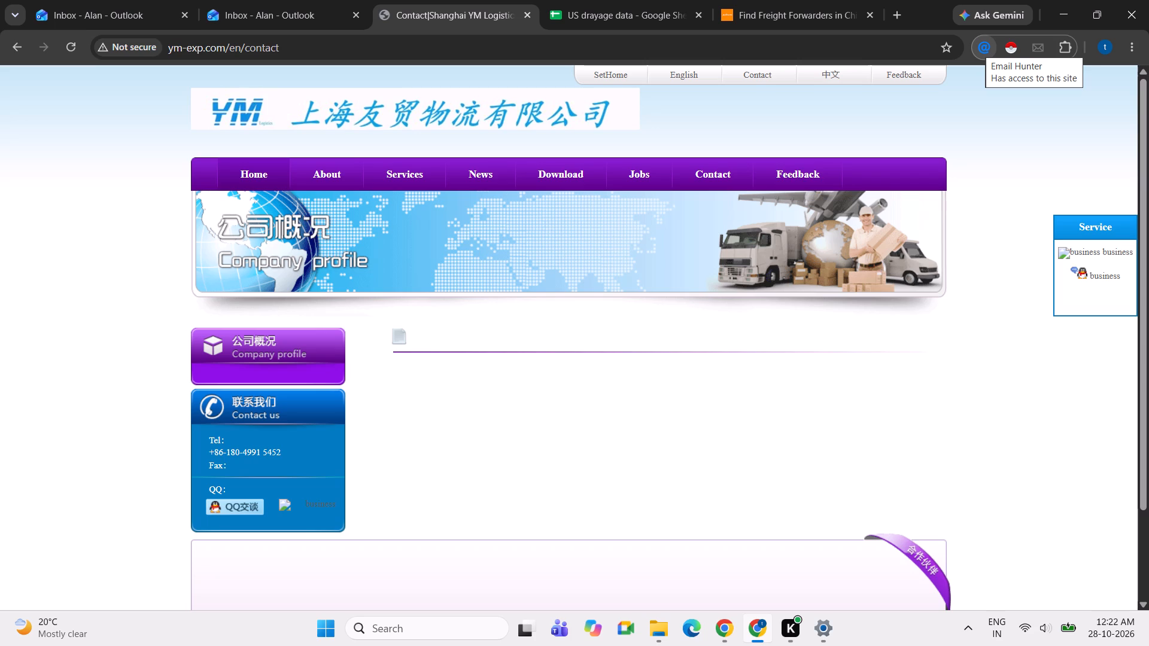
click(975, 47)
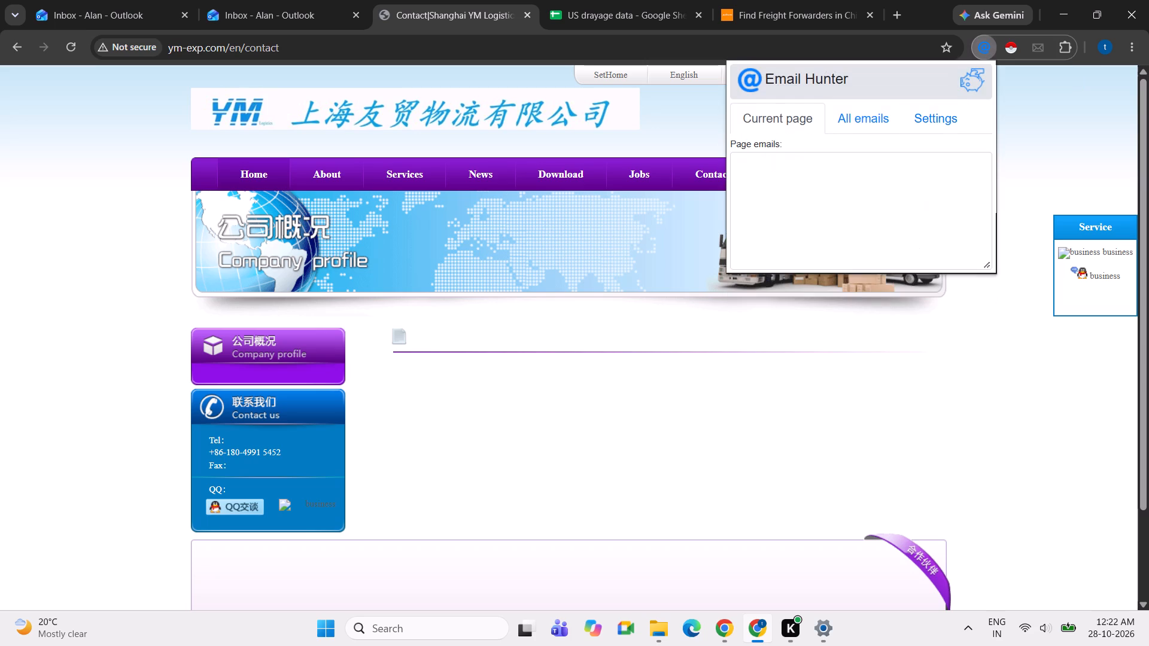
click(1007, 127)
Search Google for the company name in cell A581 of the US drayage data sheet, Shark International Logistics Co.,Ltd, reusing the ym-exp.com tab.
click(591, 0)
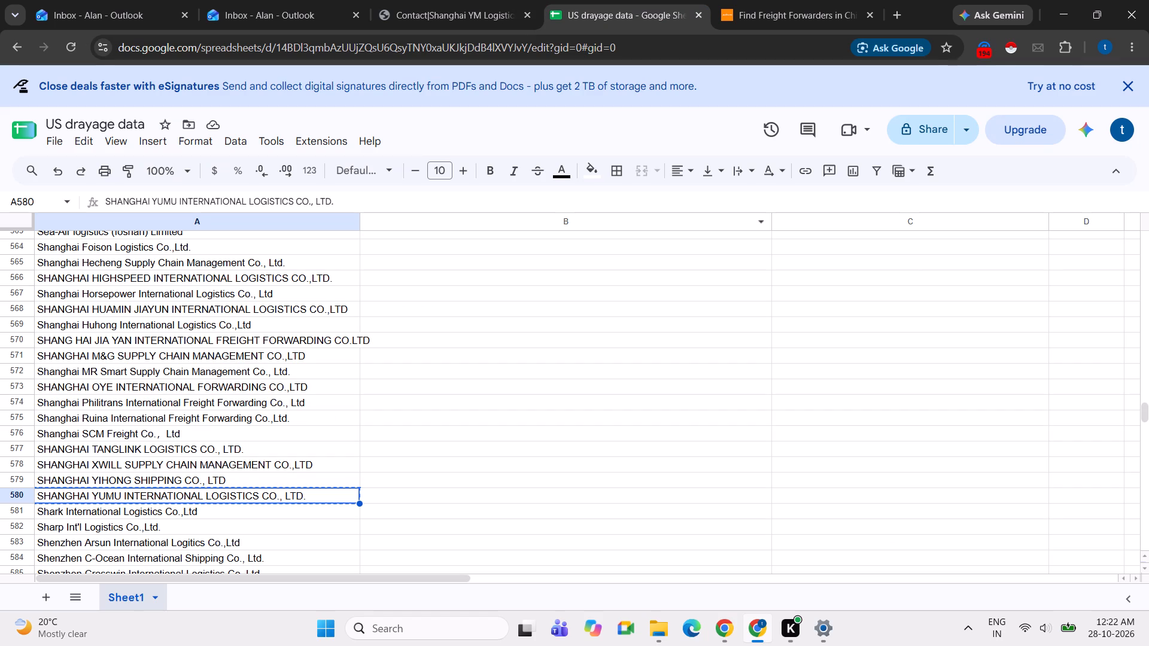
click(118, 514)
key(ctrl+c)
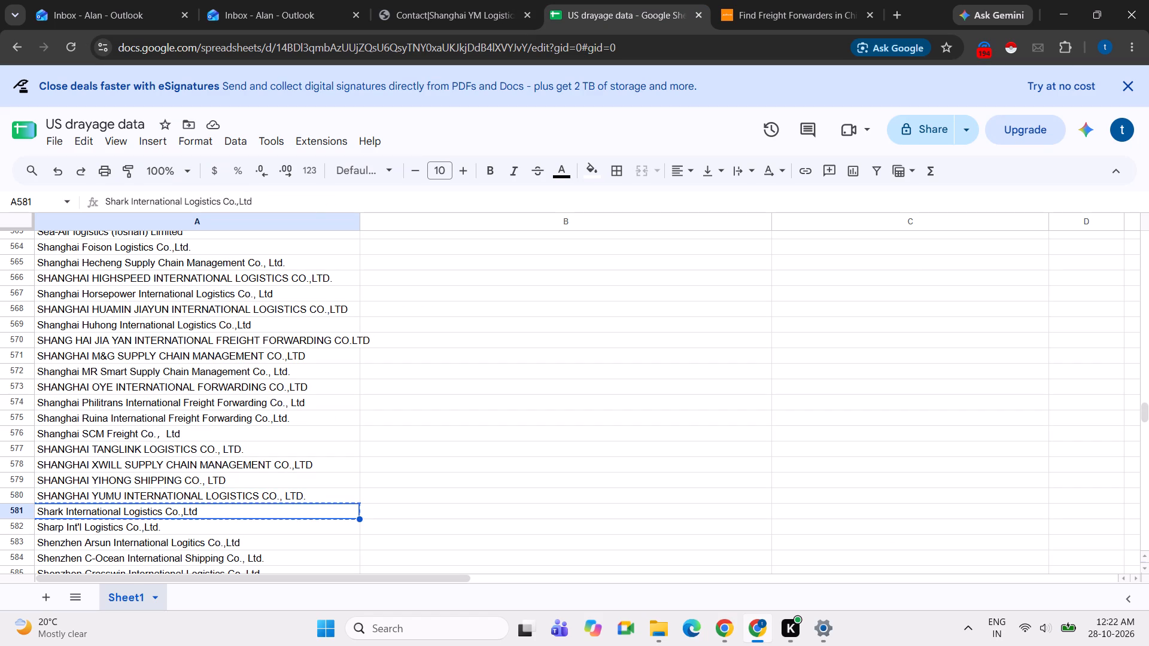
click(486, 0)
click(414, 48)
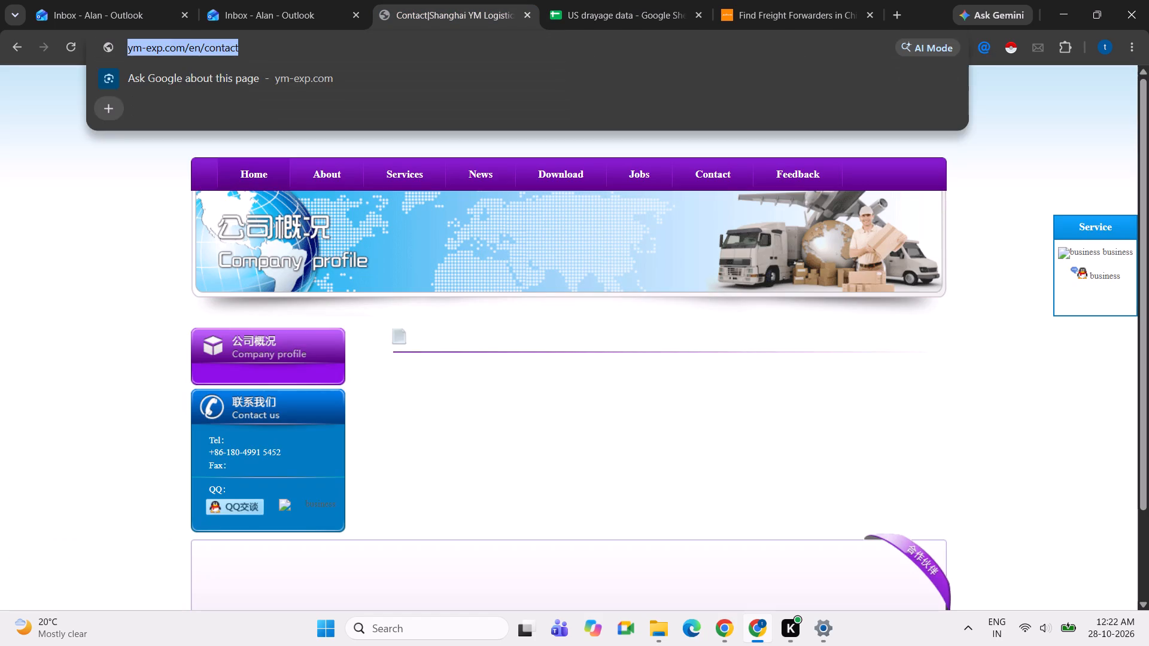
key(ctrl+v)
key(Return)
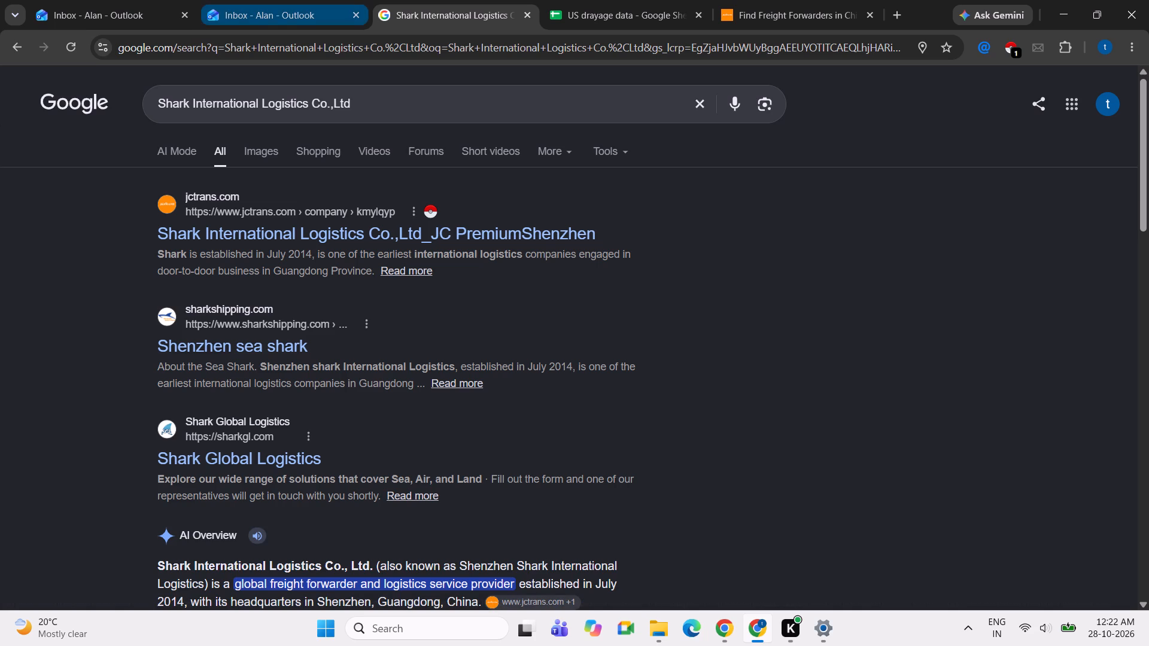
Open the Shenzhen sea shark website, sharkshipping.com, from the search results and visit its Services and Contact Us pages.
click(504, 0)
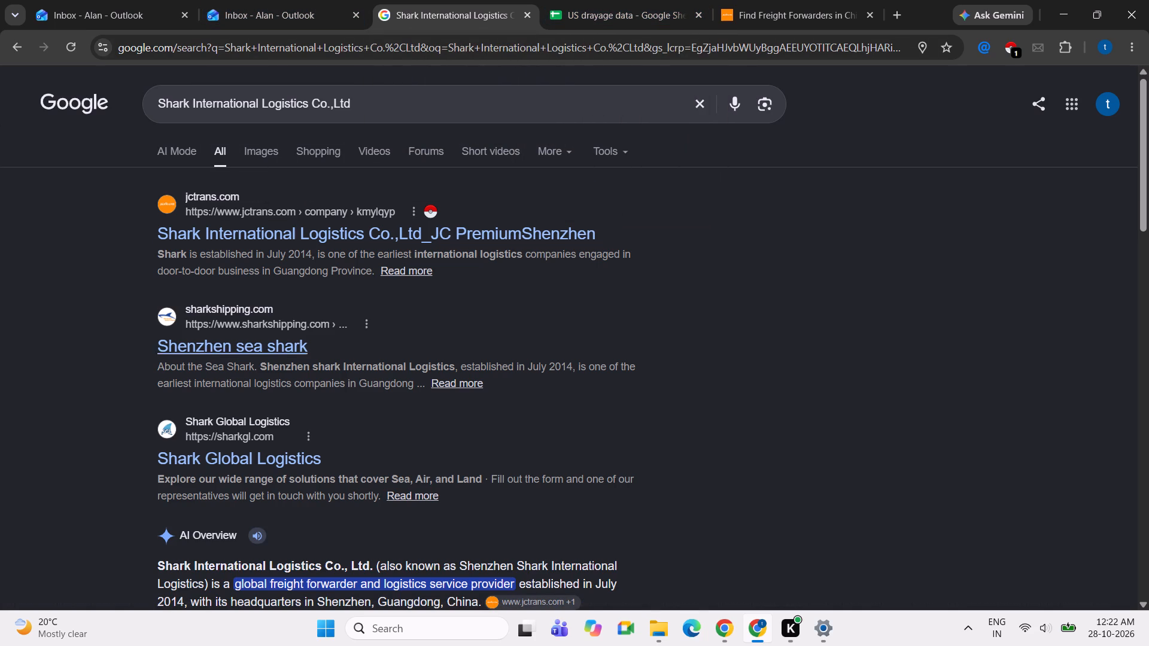
click(240, 336)
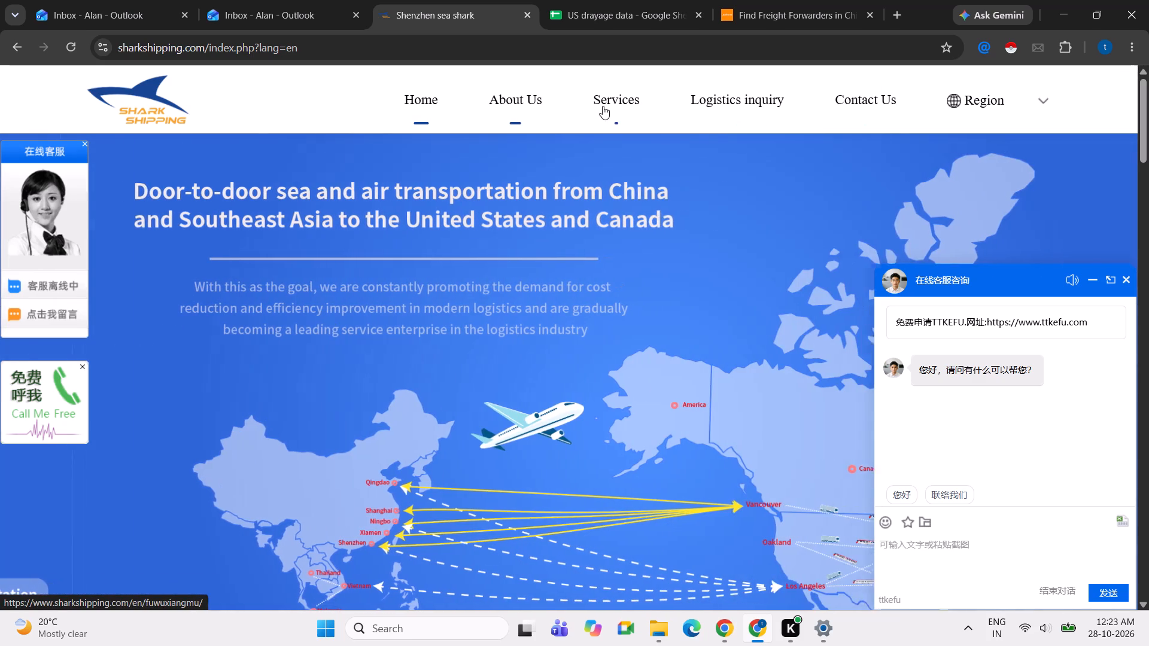
click(607, 106)
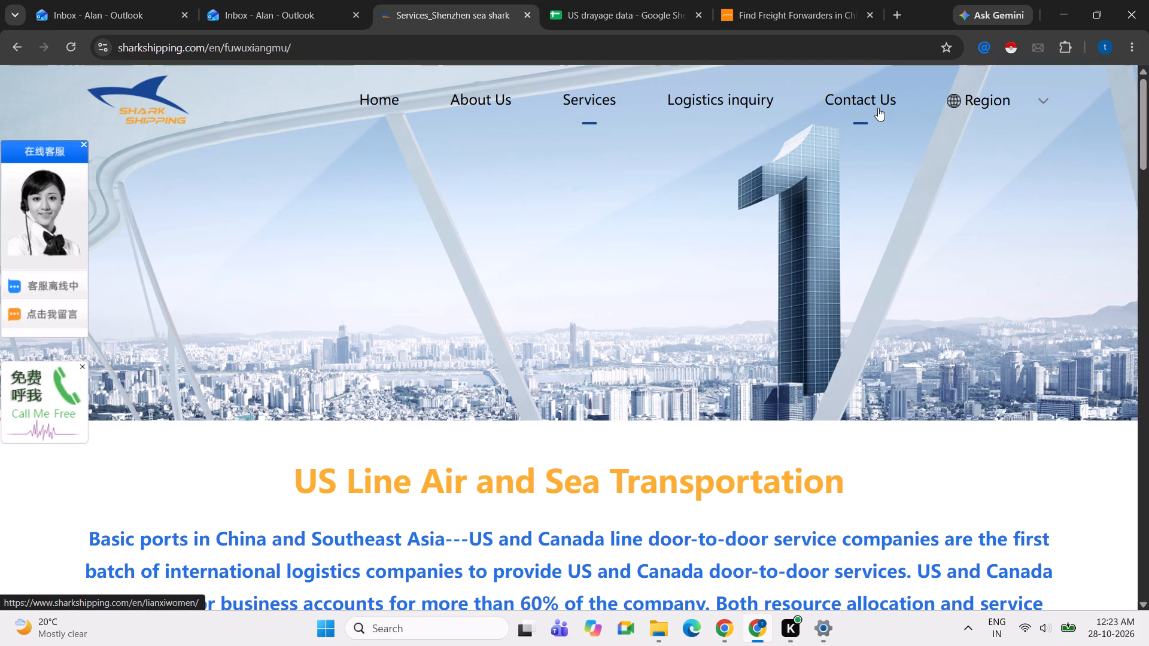
click(878, 108)
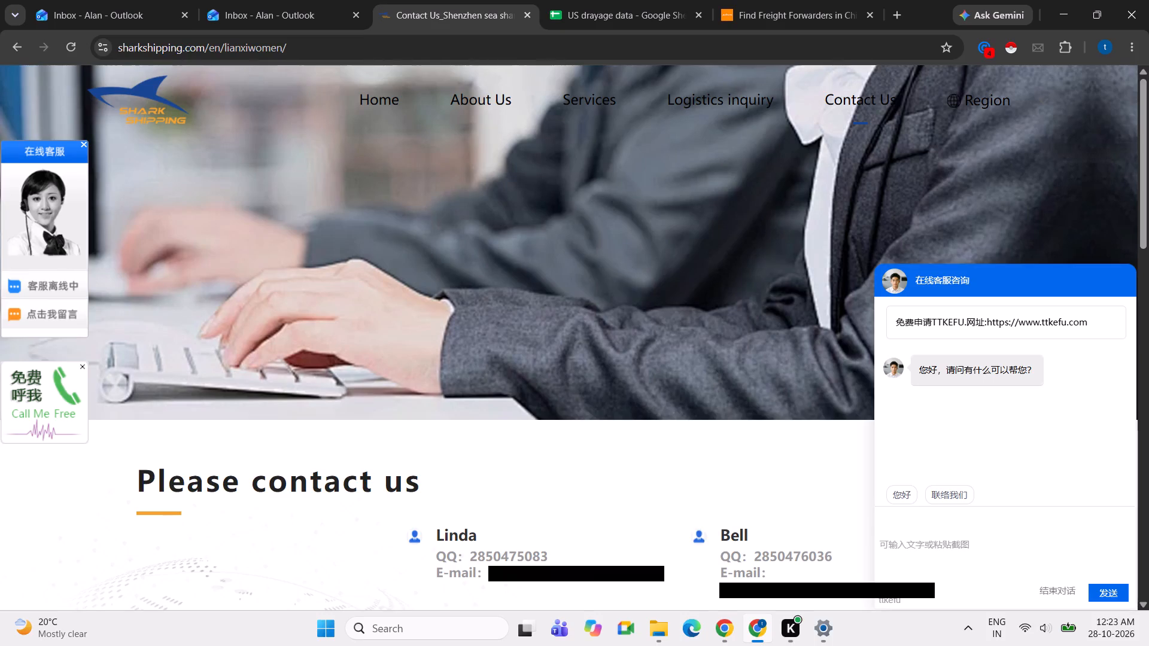
Extract the e-mail addresses from the sharkshipping.com contact page with Email Hunter and copy the whole list.
click(981, 47)
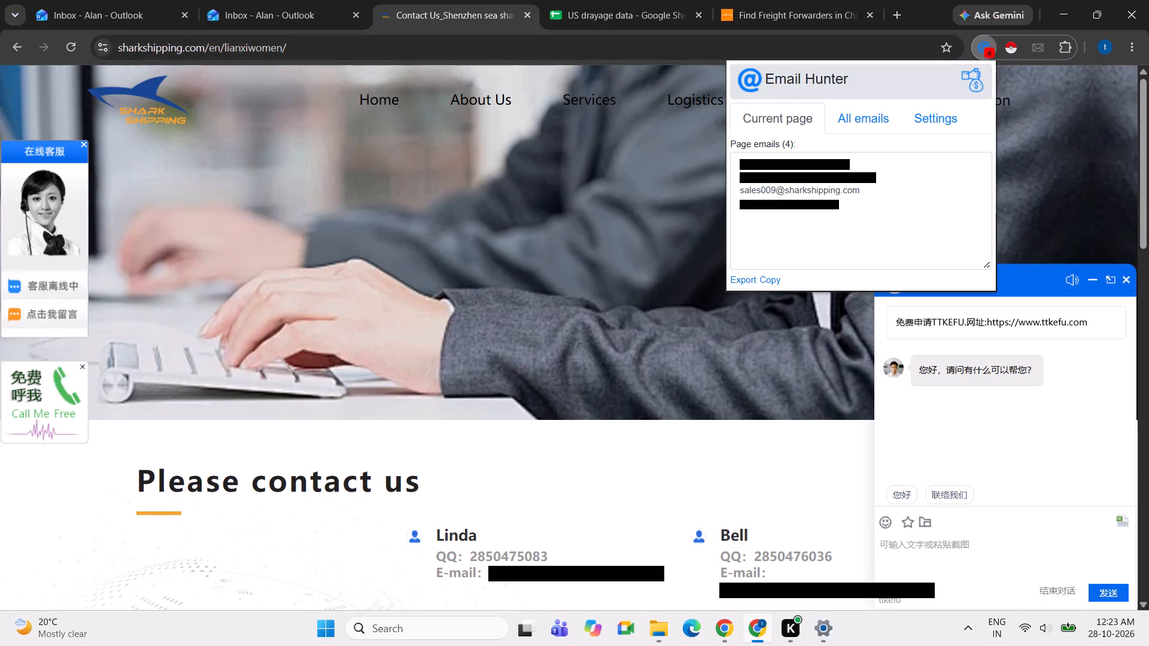
drag(843, 213, 736, 161)
key(ctrl+c)
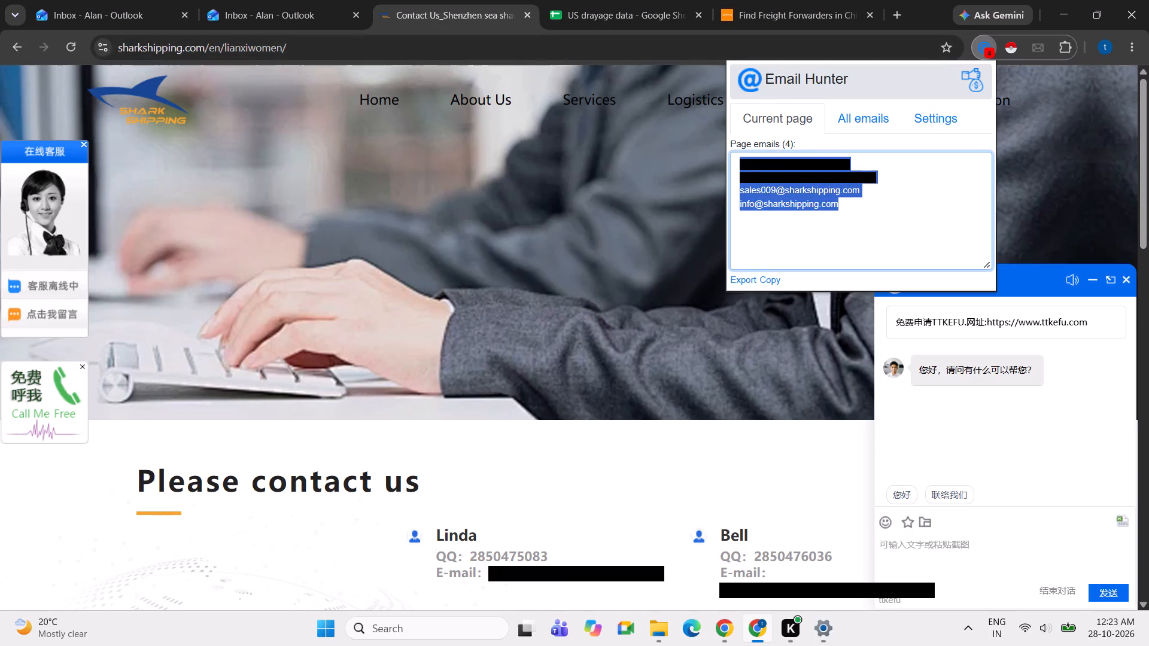
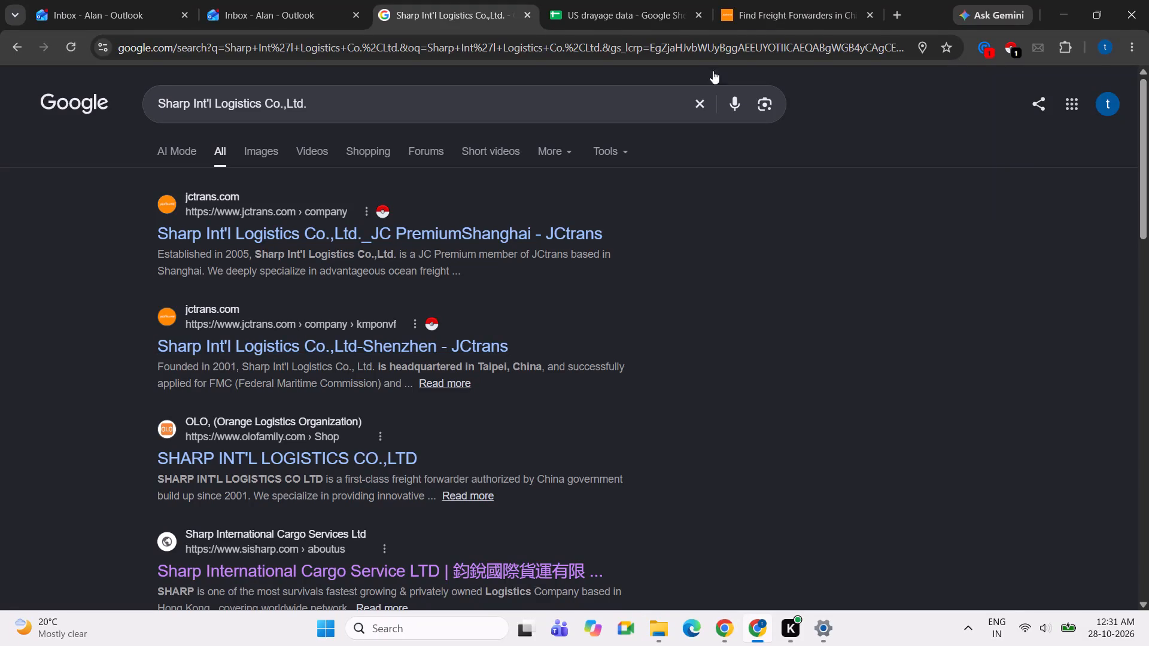
Search Google for the company name in cell A583 of the US drayage data sheet, Shenzhen Arsun International Logitics Co.,Ltd, reusing the Google results tab.
click(591, 2)
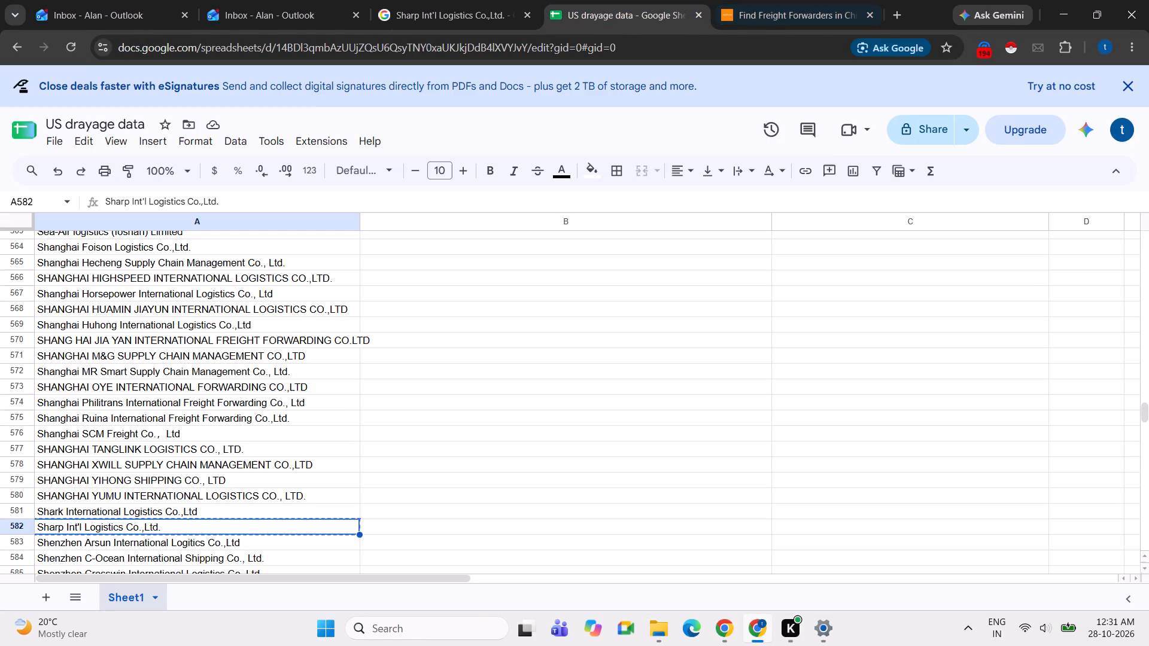
scroll(227, 459, down, 1)
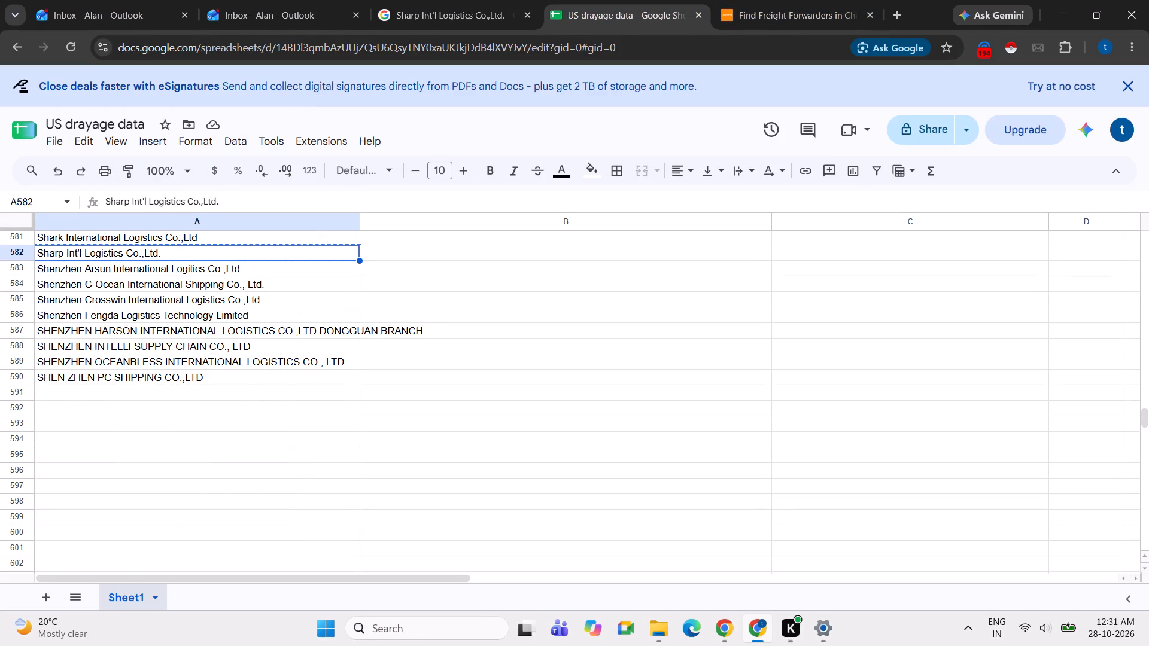
click(163, 267)
key(ctrl+c)
click(434, 0)
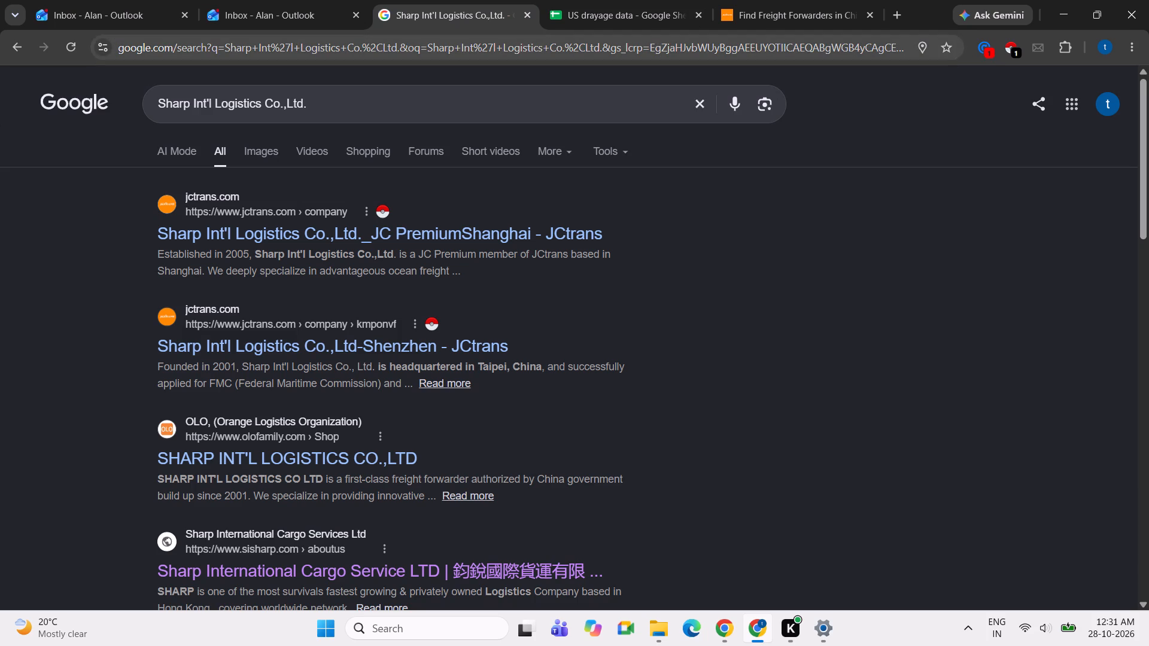
click(409, 48)
key(ctrl+v)
key(Return)
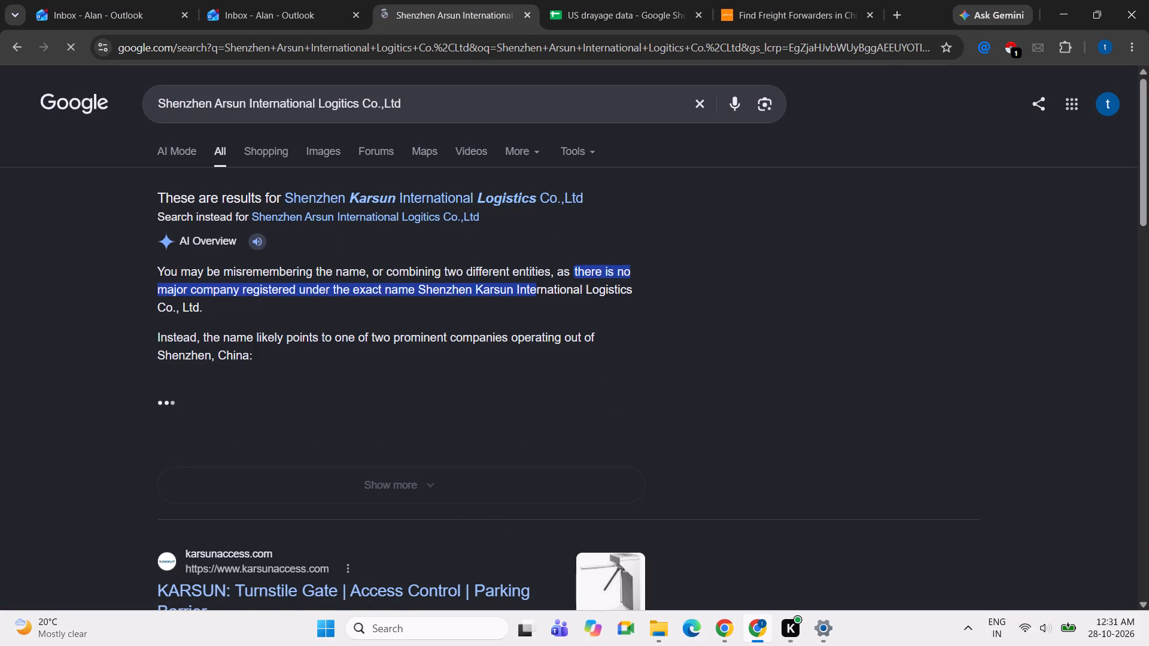
Open the Shenzhen Sun Kingsun International Logistics website, sunkingsun.com, from the search results and visit its Contact page.
scroll(232, 274, down, 2)
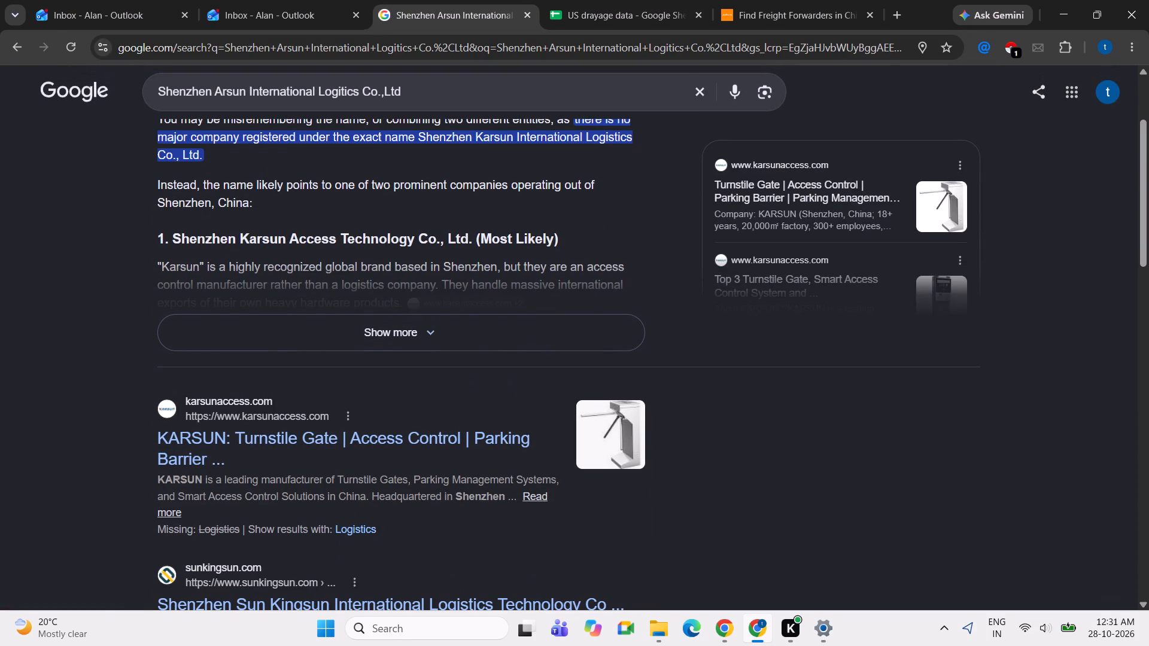
scroll(60, 408, down, 2)
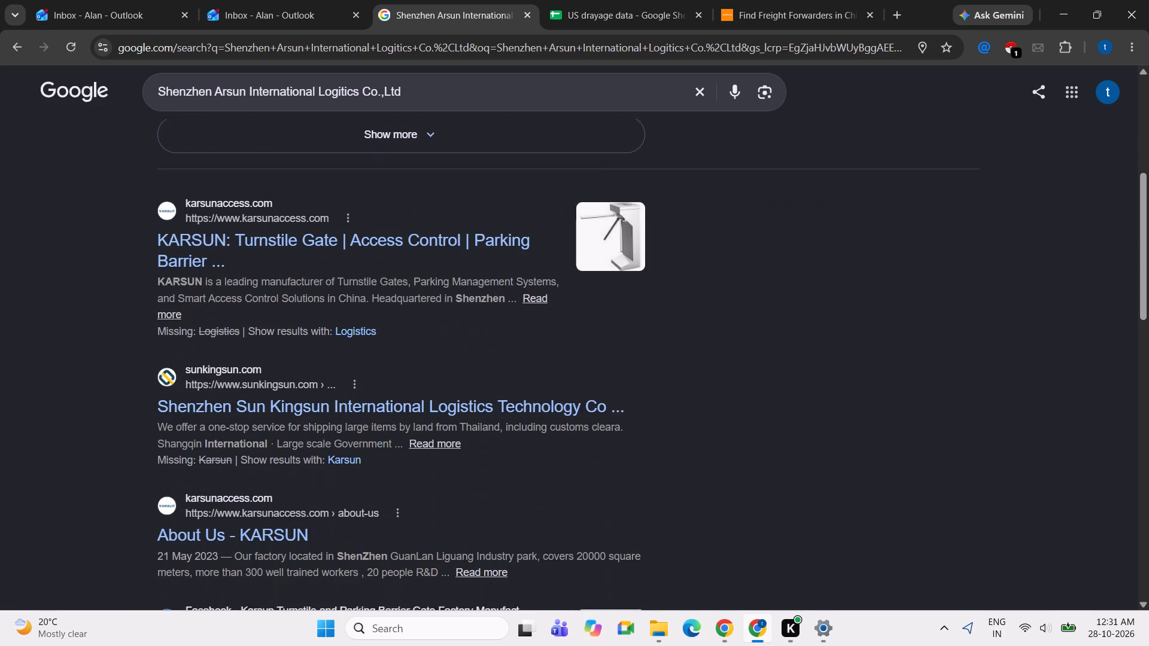
scroll(60, 408, down, 1)
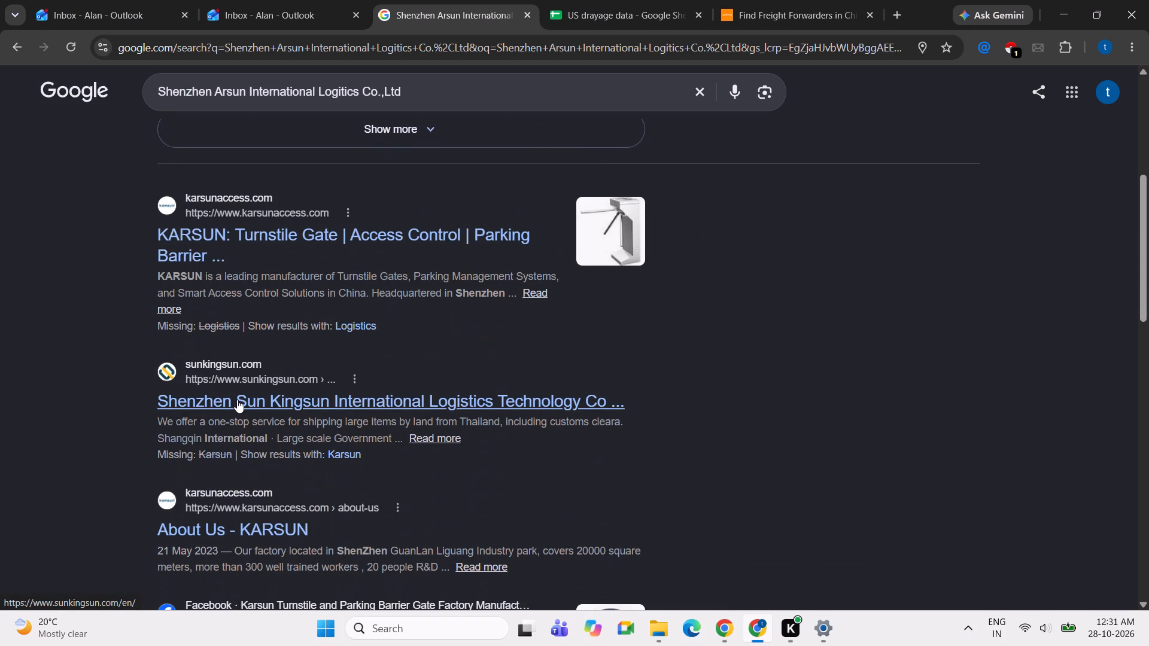
click(237, 400)
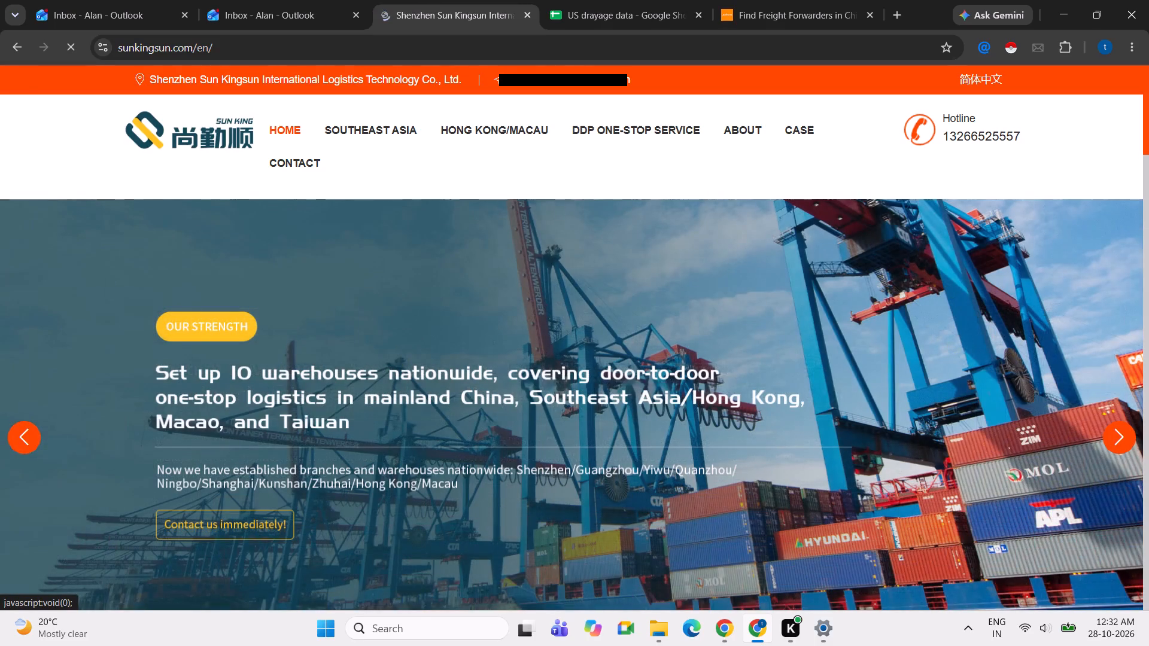
click(278, 158)
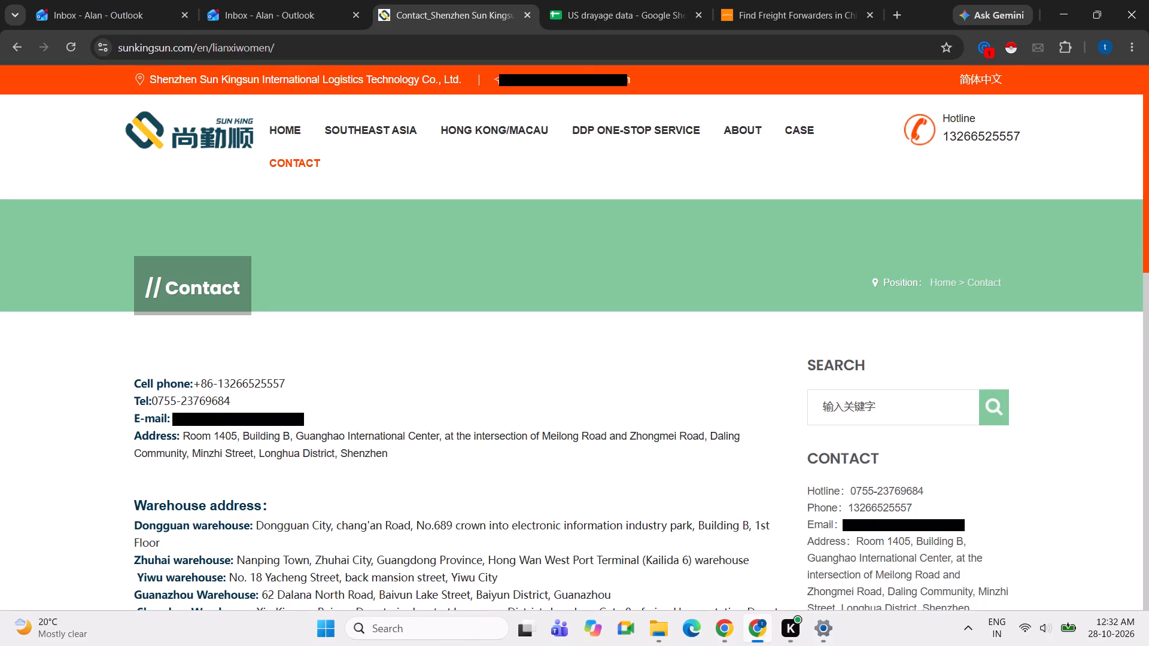
Copy the contact email address that Email Hunter extracts from the Sun Kingsun Contact page.
click(974, 47)
drag(844, 165, 608, 168)
key(ctrl+c)
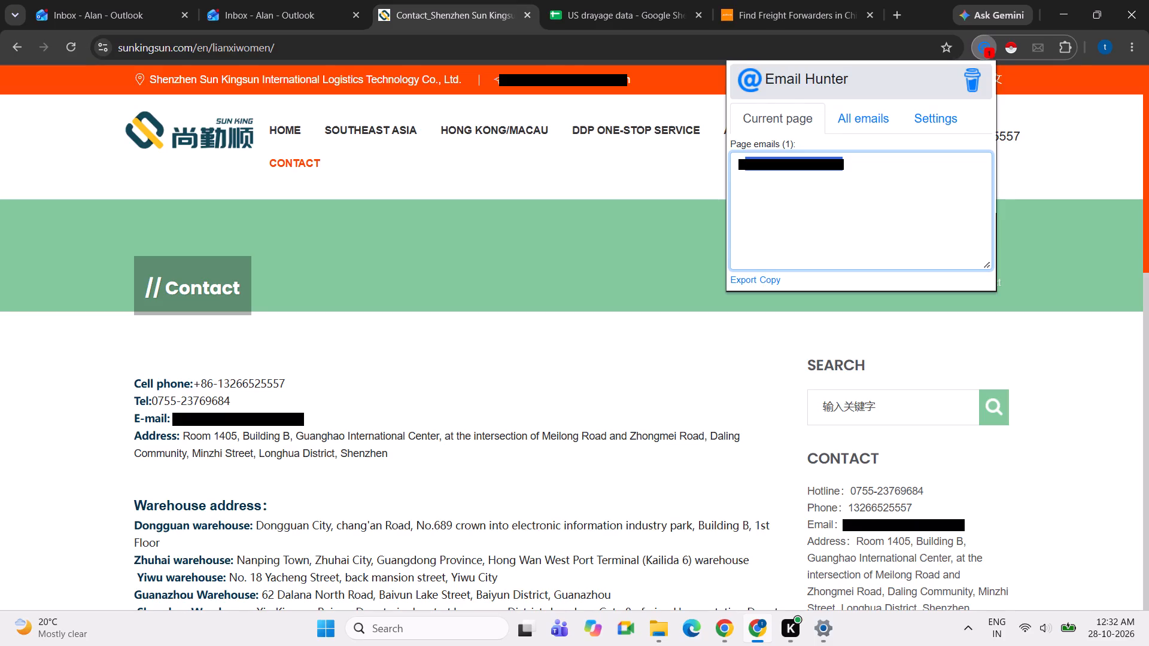
click(74, 169)
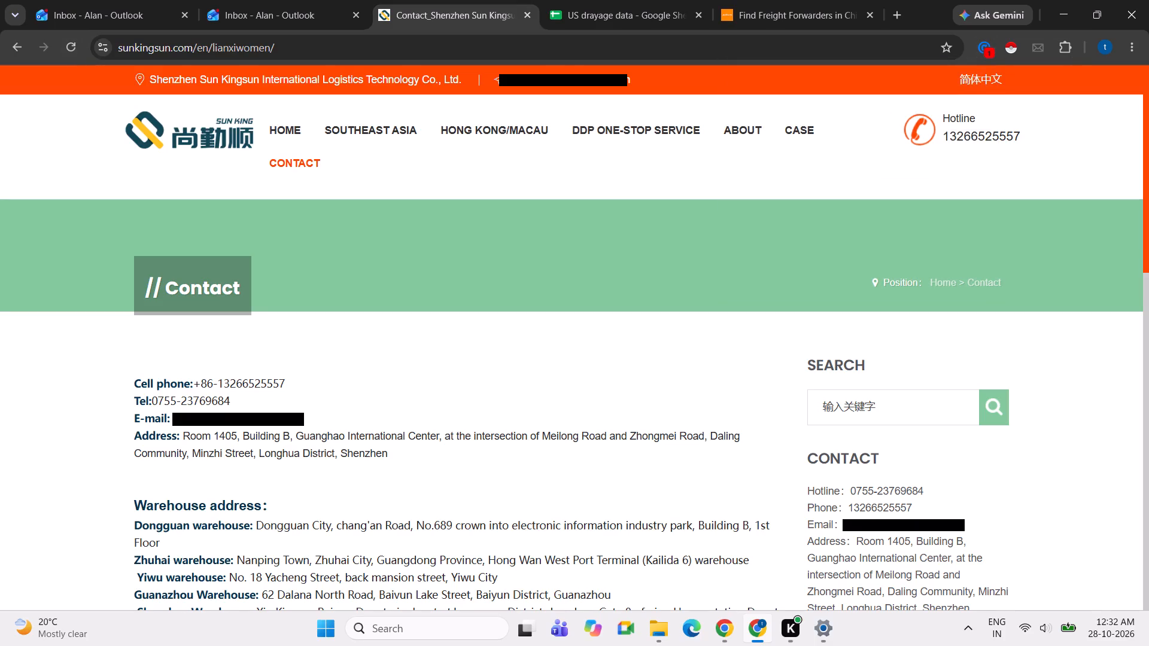
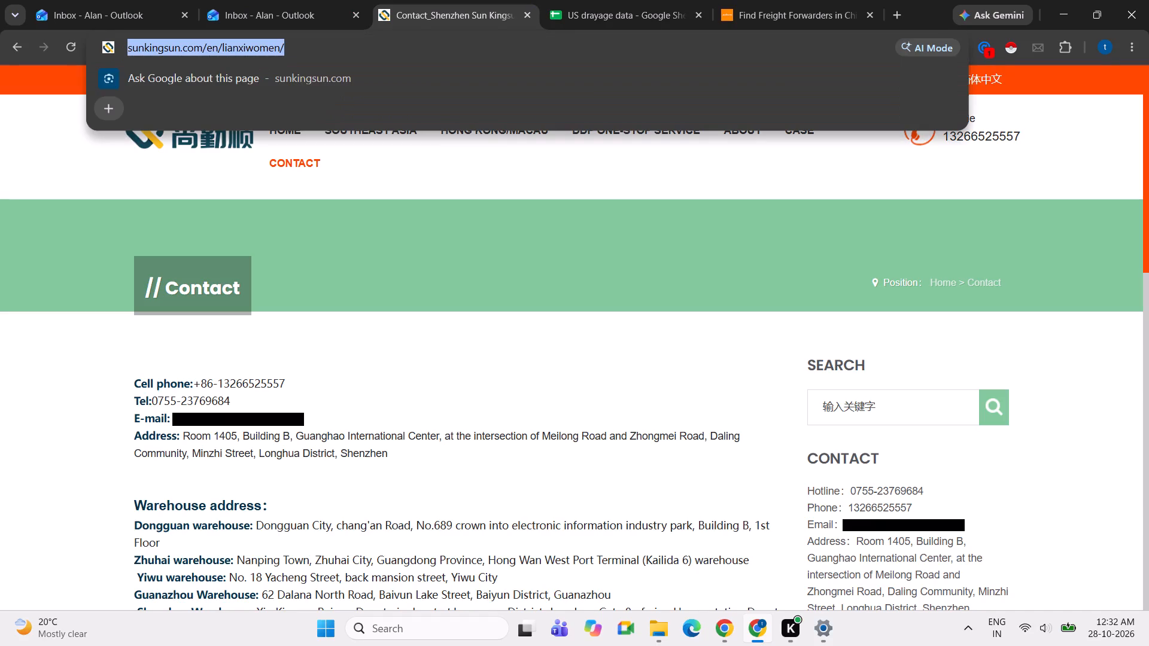
Search Google for Shenzhen C-Ocean International Shipping Co., Ltd., reusing the sunkingsun.com tab.
key(ctrl+v)
key(Return)
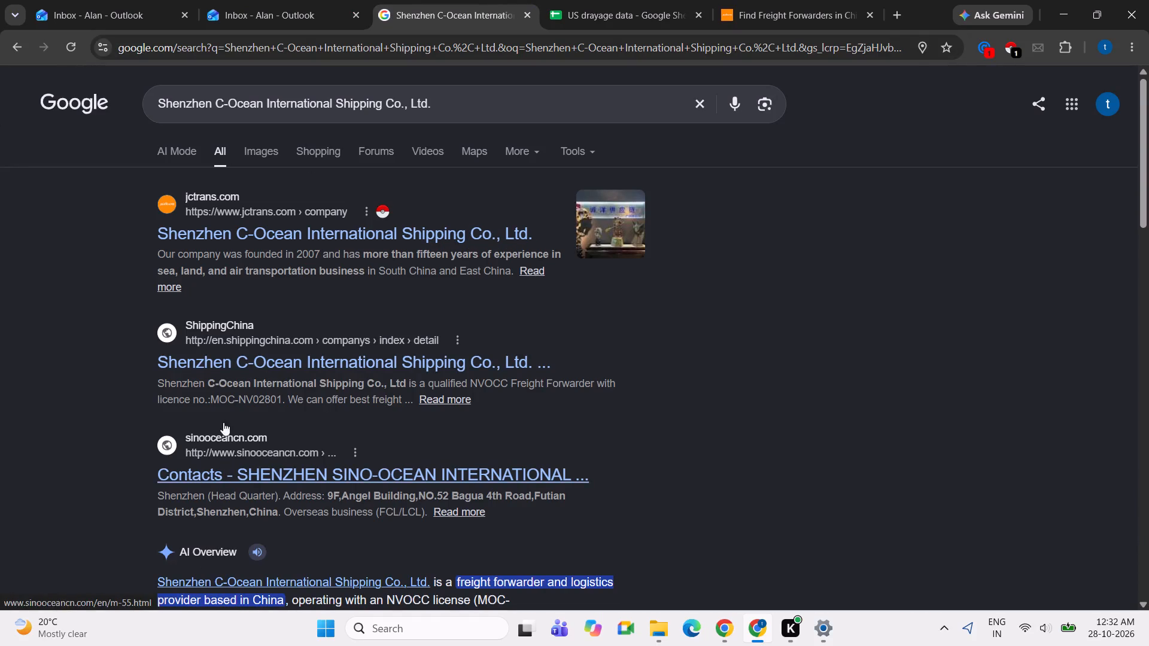
Open the Shenzhen Sino-Ocean International contacts page, sinooceancn.com, from the search results and review its page emails in Email Hunter.
click(230, 468)
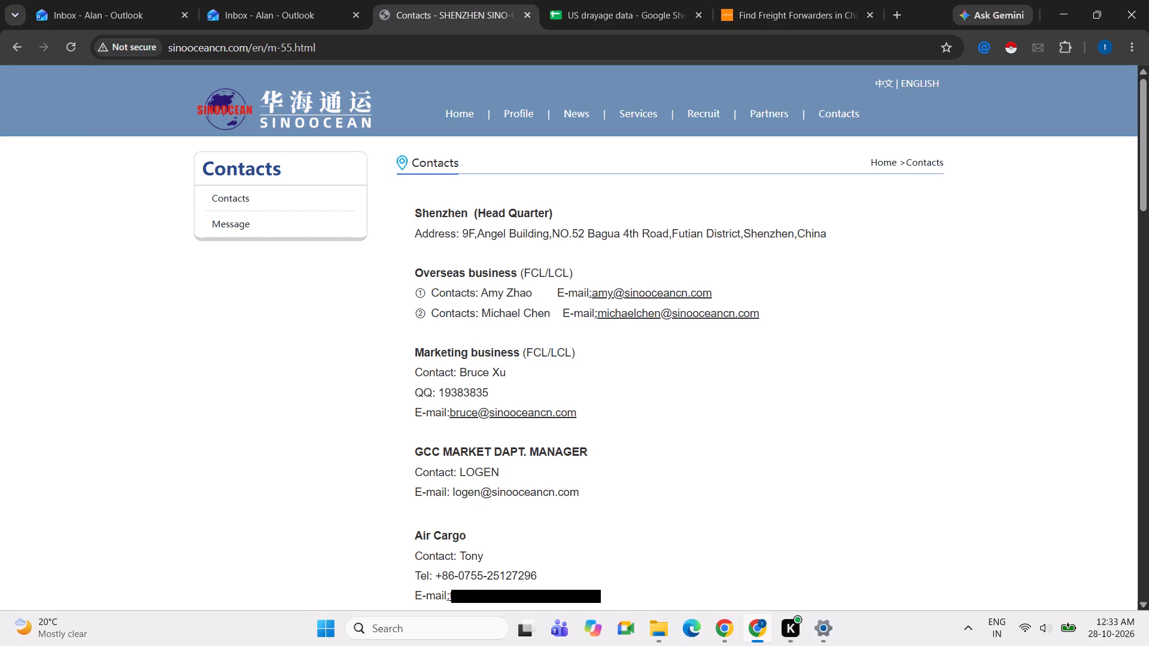
click(976, 39)
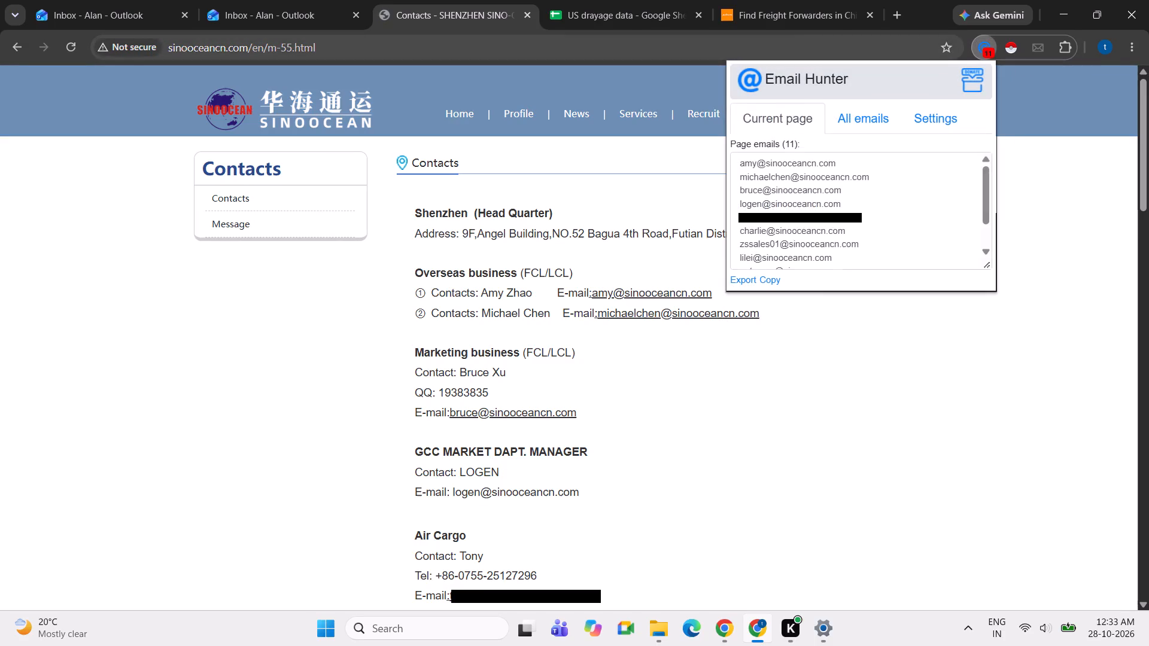
scroll(832, 196, down, 3)
scroll(832, 196, up, 2)
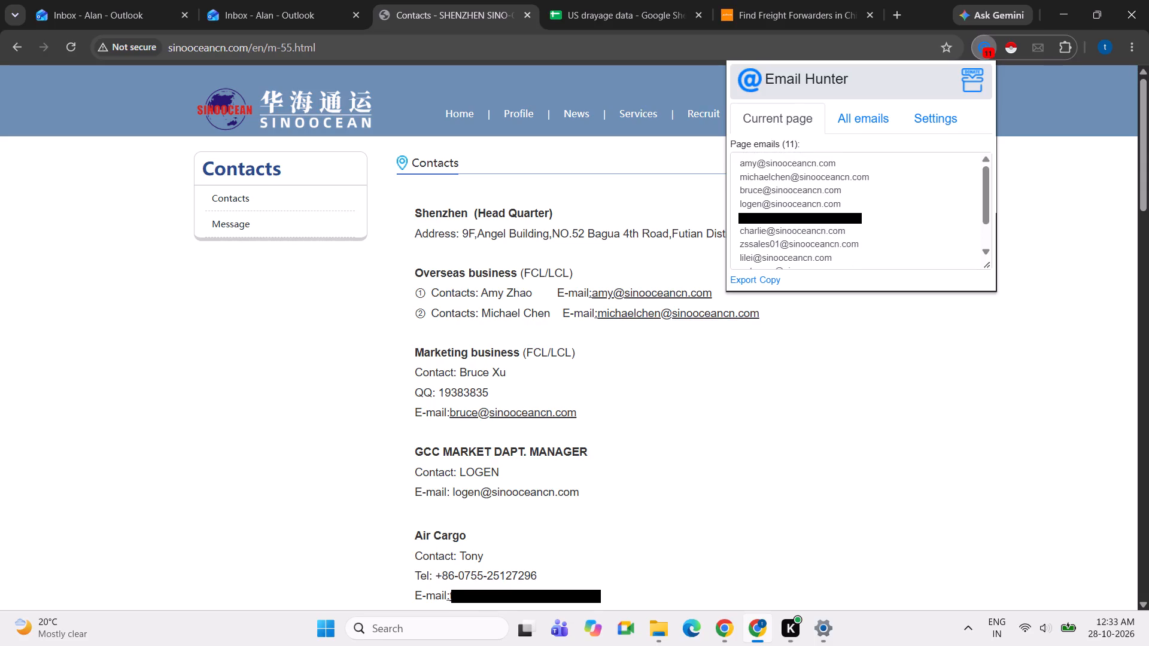
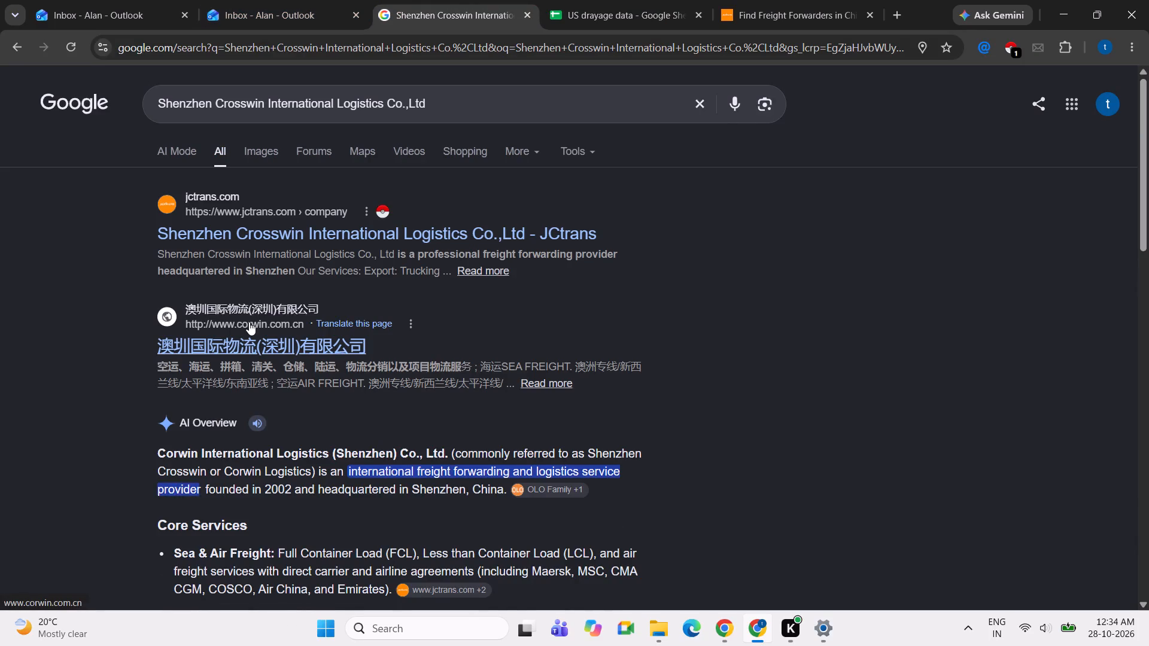
Search Google for the company name in cell A586 of the US drayage data sheet, Shenzhen Fengda Logistics Technology Limited, reusing the Google results tab.
scroll(249, 322, down, 2)
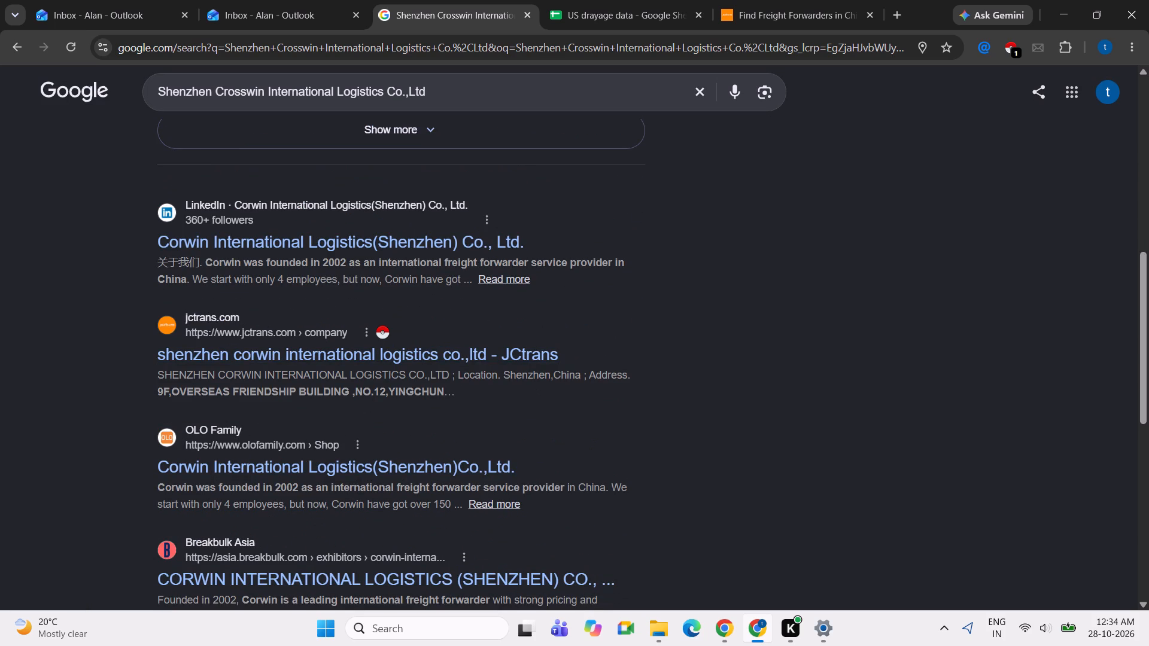
click(592, 8)
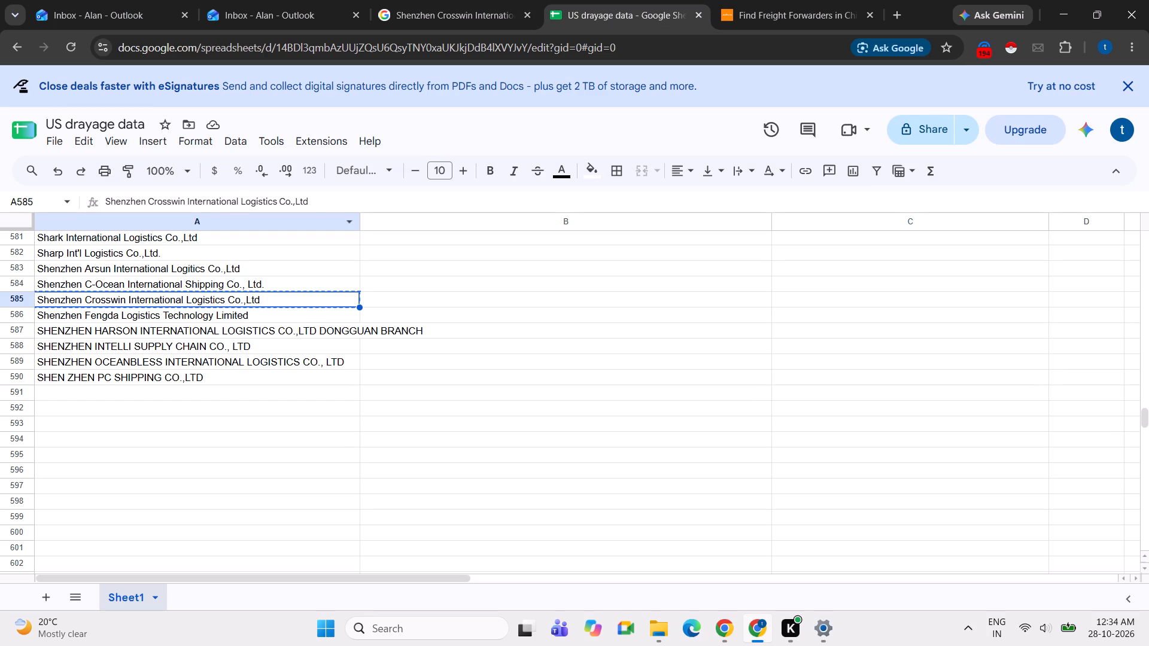
click(166, 319)
key(ctrl+c)
click(457, 5)
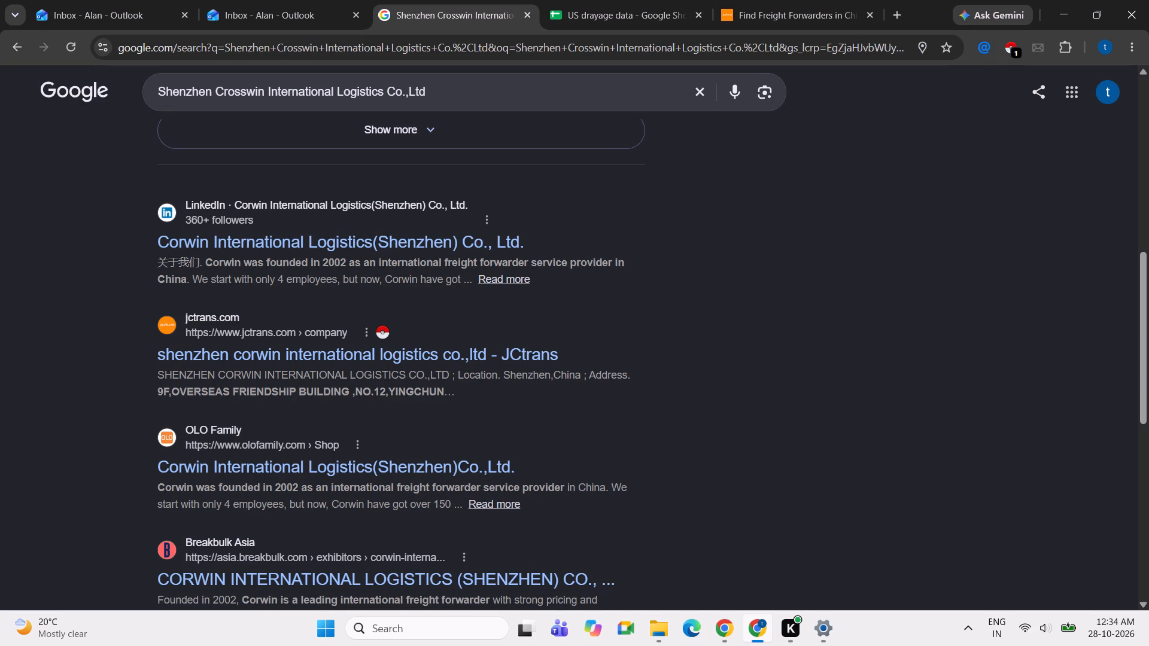
click(425, 41)
key(ctrl+v)
key(Return)
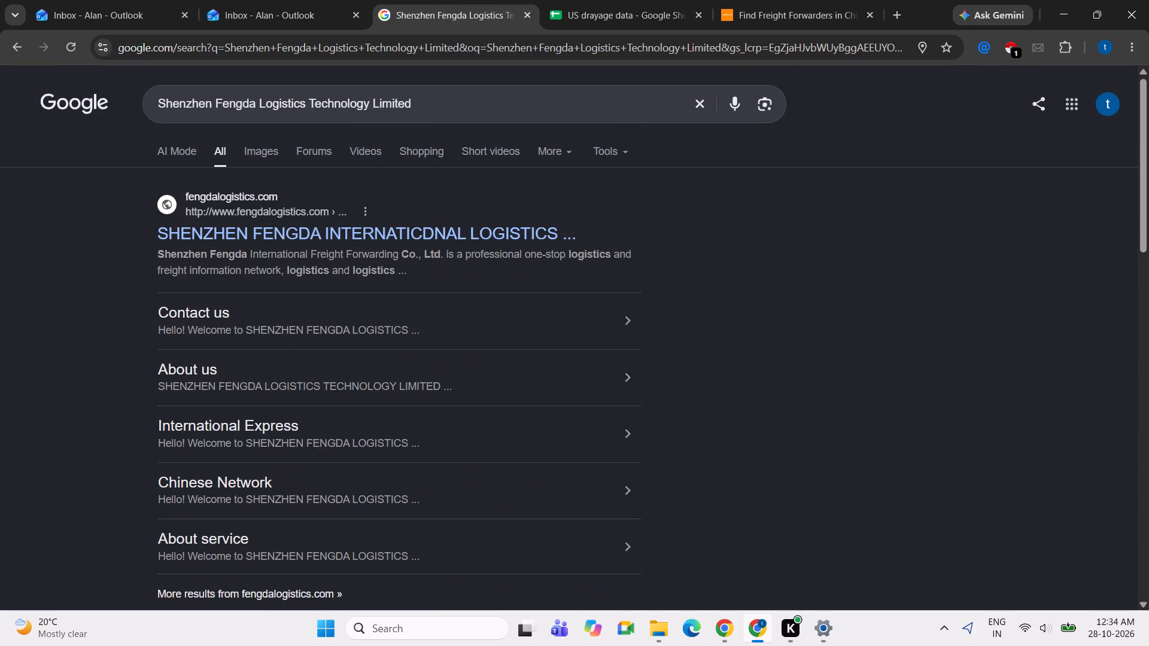
Open the Shenzhen Fengda website, fengdalogistics.com, from the search results, continuing past the insecure-connection notice, and visit its Contact Us page.
click(289, 217)
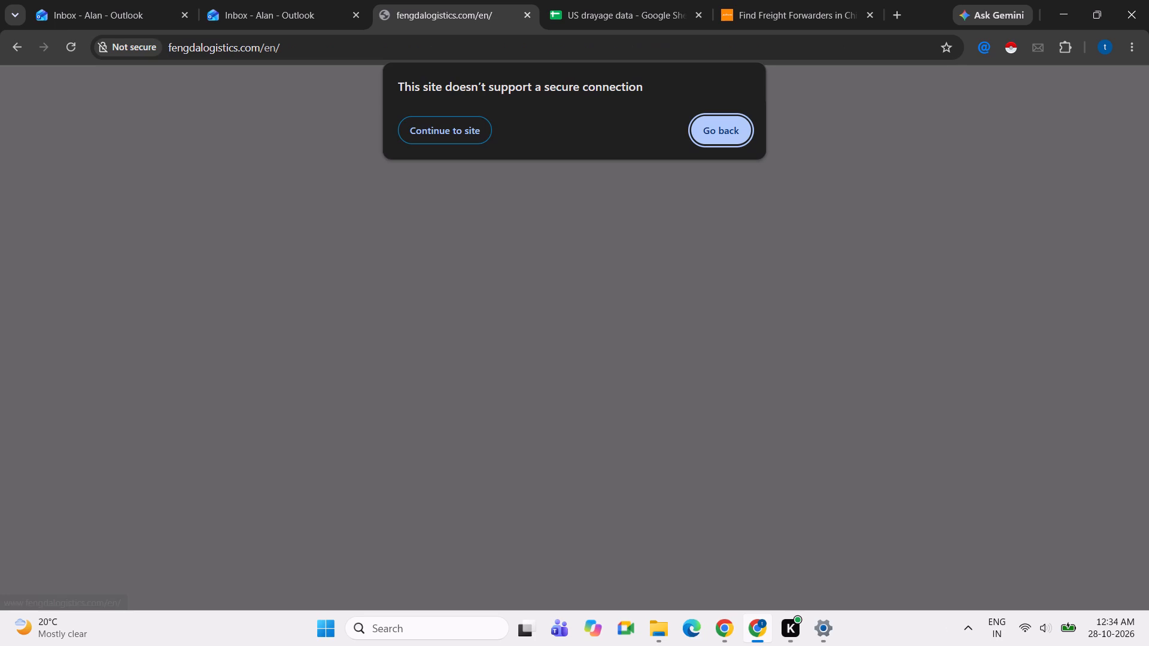
click(472, 140)
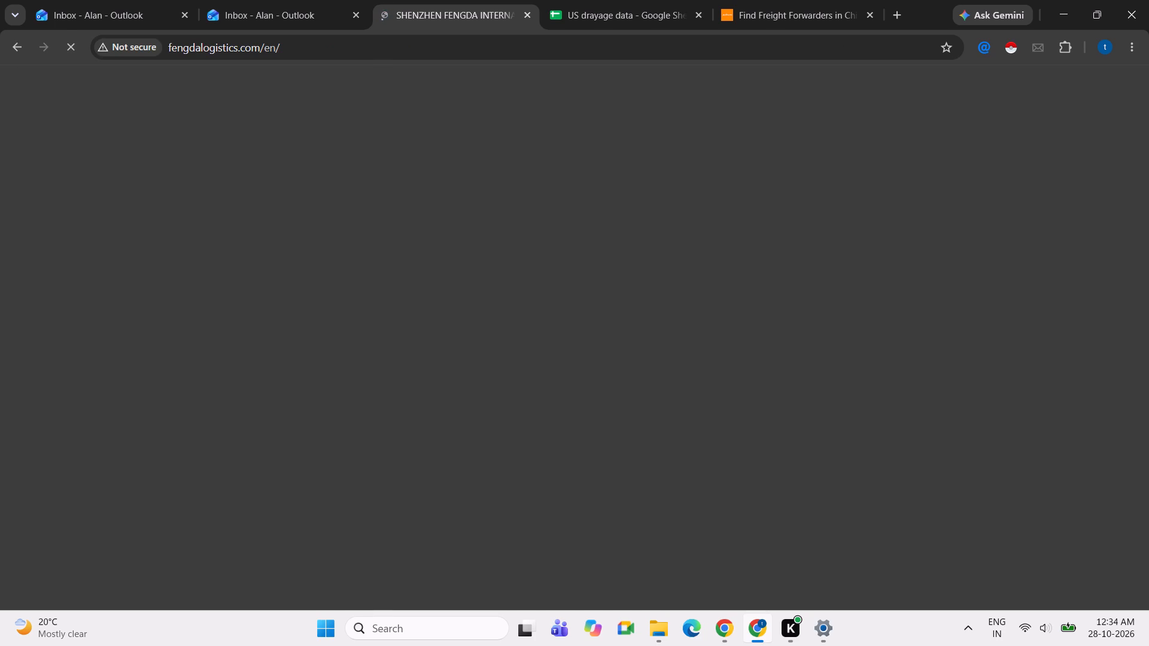
click(902, 239)
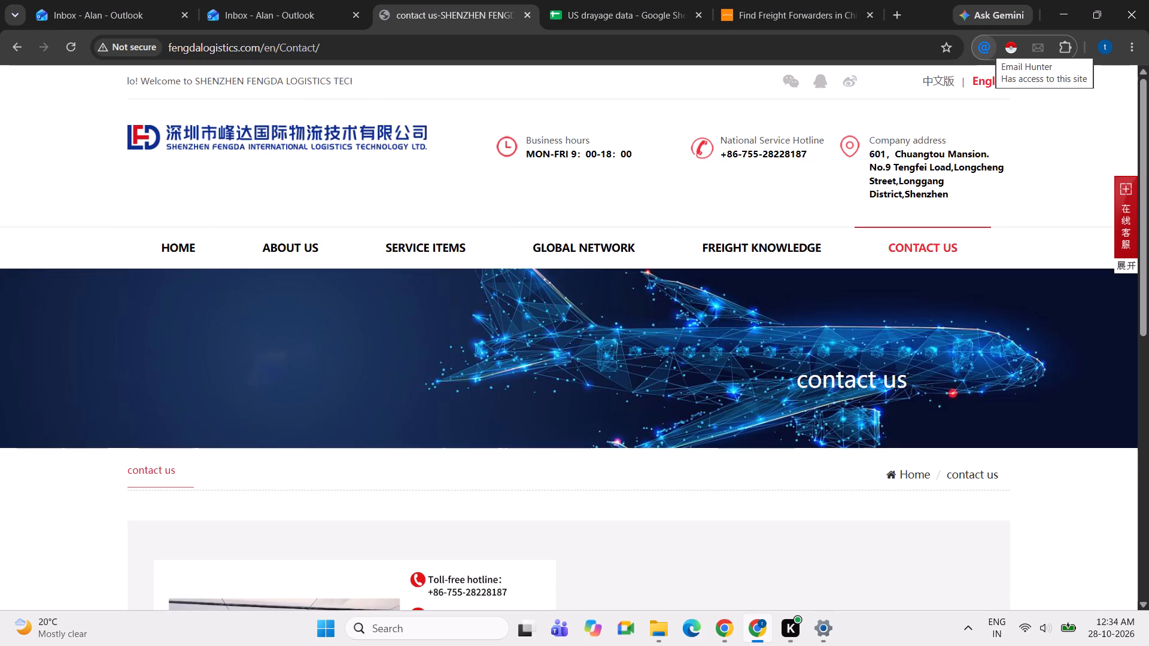
Copy the company contact email address that the Email Hunter extension extracts from the Fengda Contact Us page.
click(987, 47)
drag(846, 163, 673, 178)
key(ctrl+c)
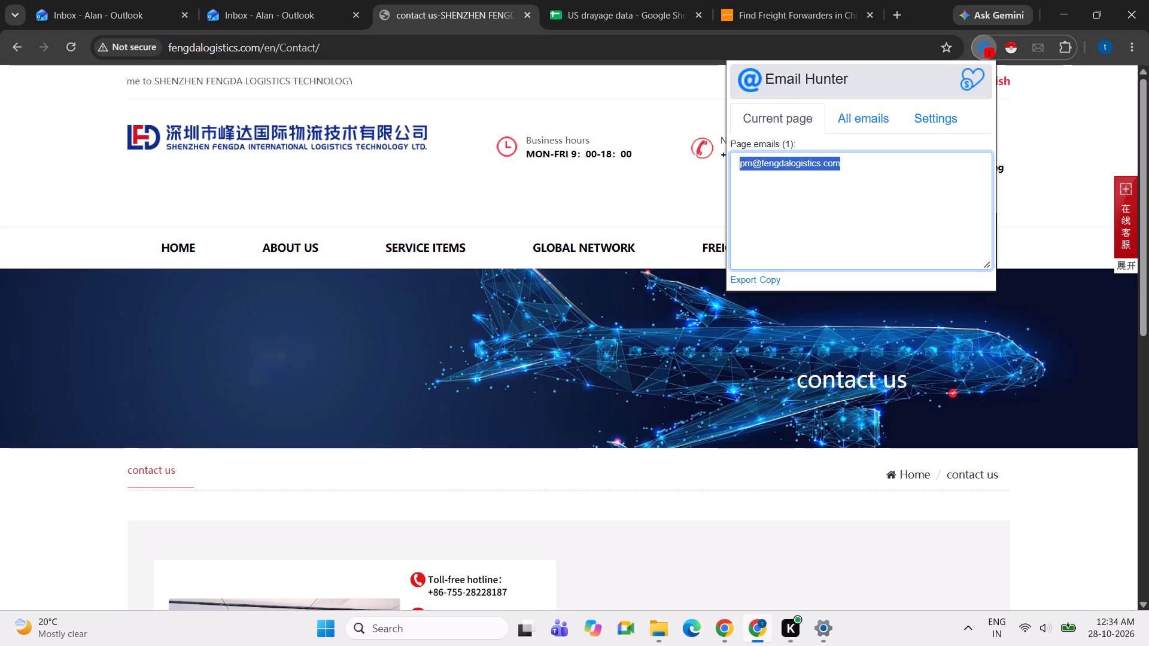
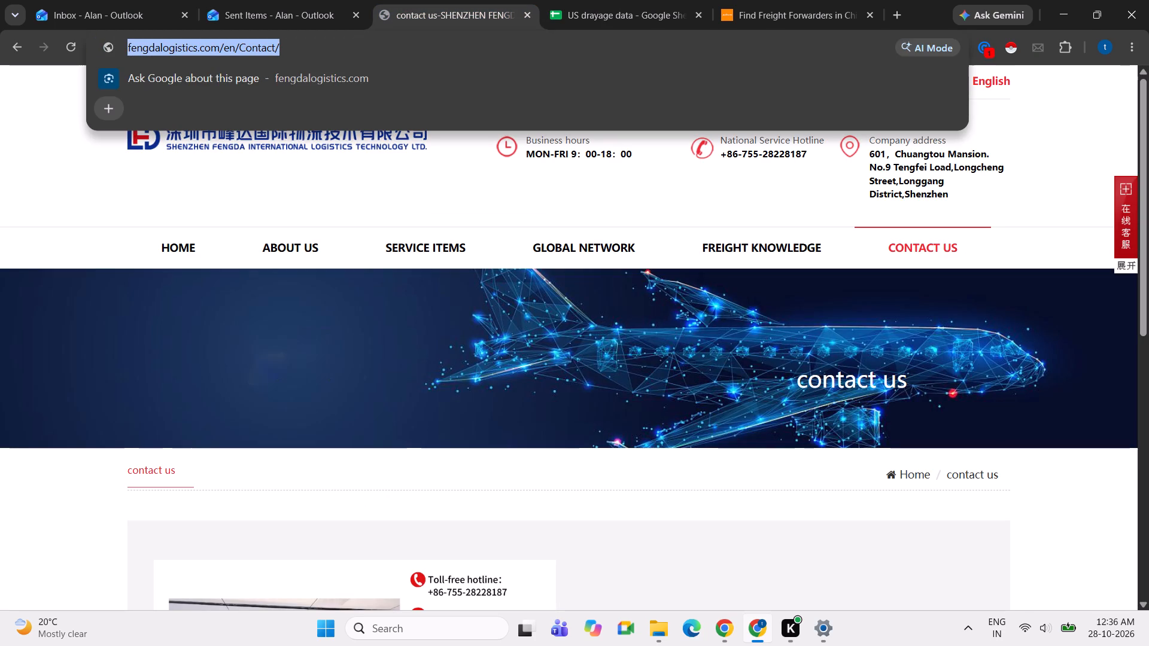
Search Google for SHENZHEN HARSON INTERNATIONAL LOGISTICS CO.,LTD DONGGUAN BRANCH, reusing the fengdalogistics.com tab.
key(ctrl+v)
key(Return)
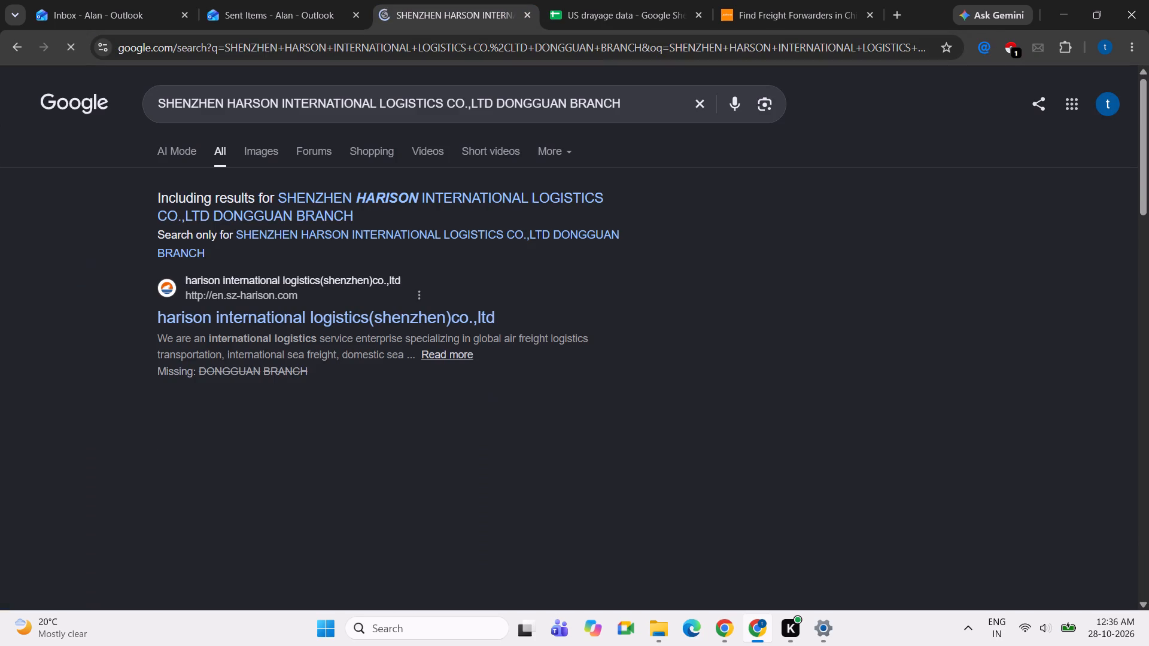
Open the Harison International Logistics website, en.sz-harison.com, from the search results despite its insecure connection, and visit its Contact page.
click(291, 315)
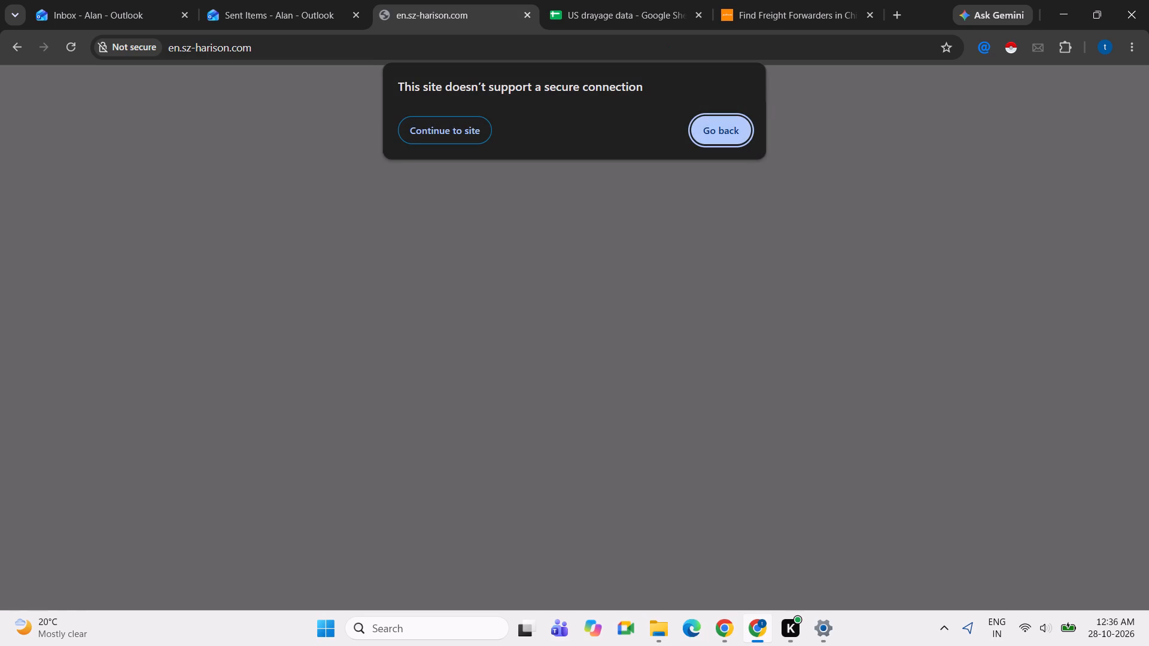
click(454, 130)
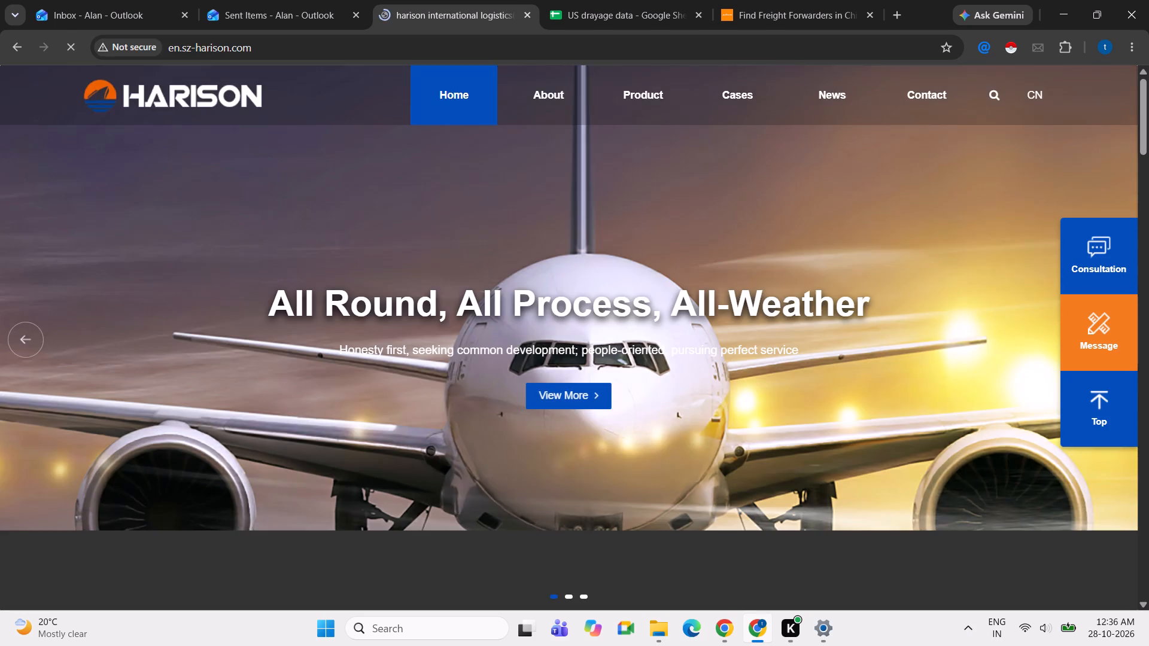
click(904, 105)
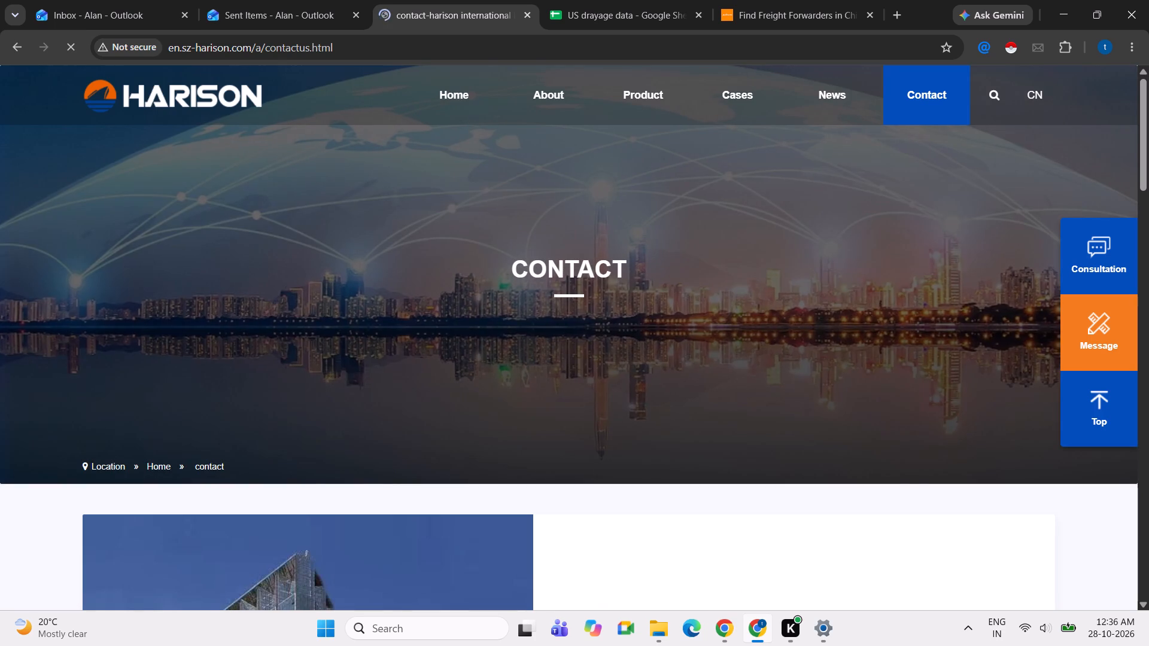
Copy the contact email address that Email Hunter extracts from the Harison Contact page, and close the extension.
click(985, 51)
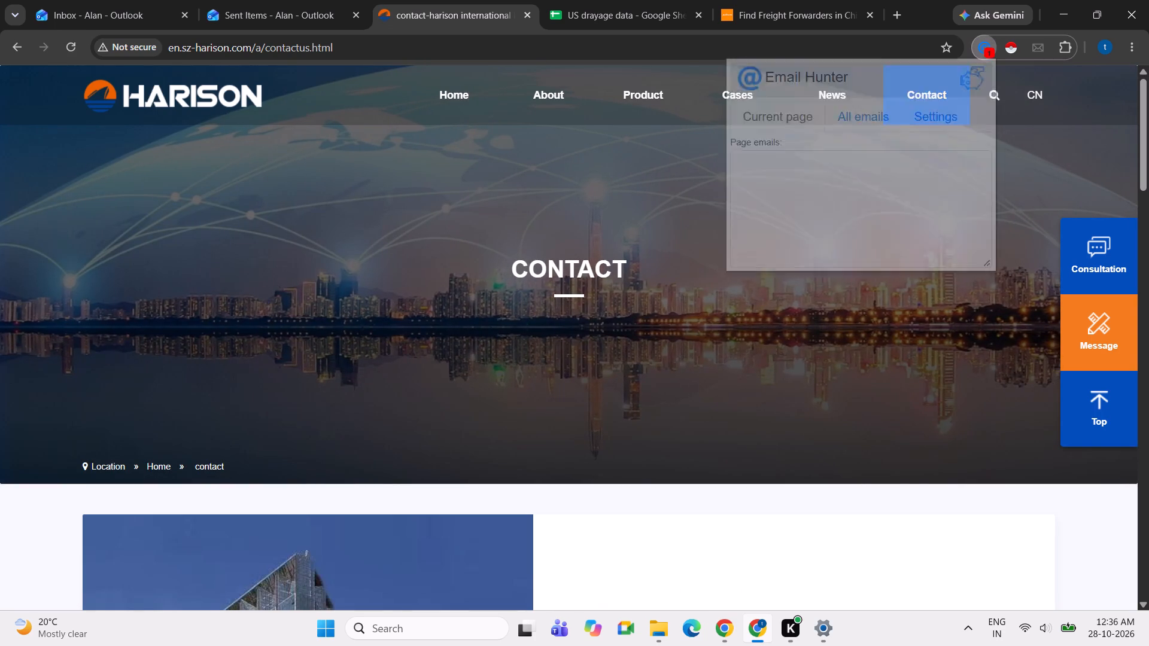
drag(852, 164, 682, 164)
key(ctrl+x)
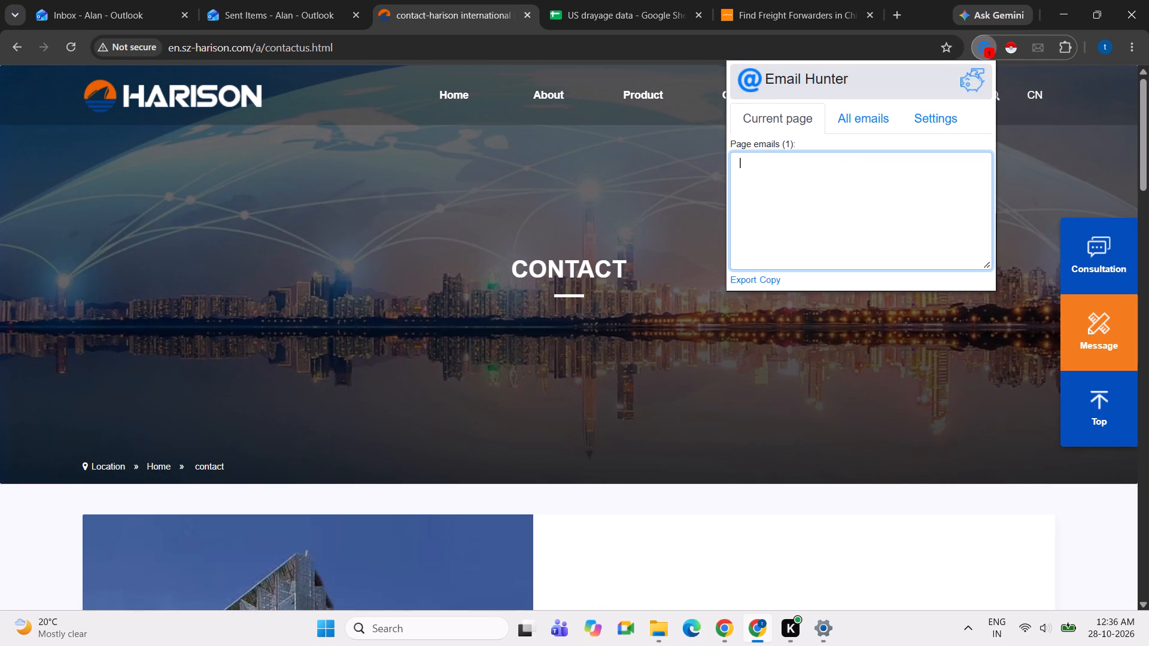
key(ctrl+z)
key(ctrl+c)
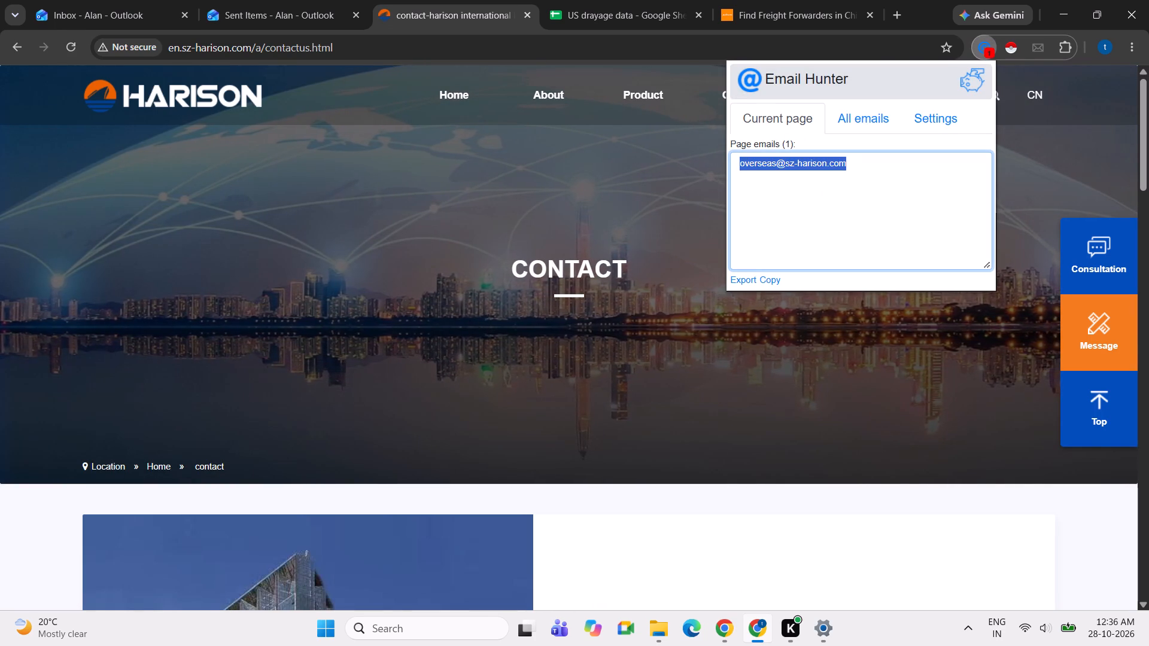
drag(605, 150, 605, 156)
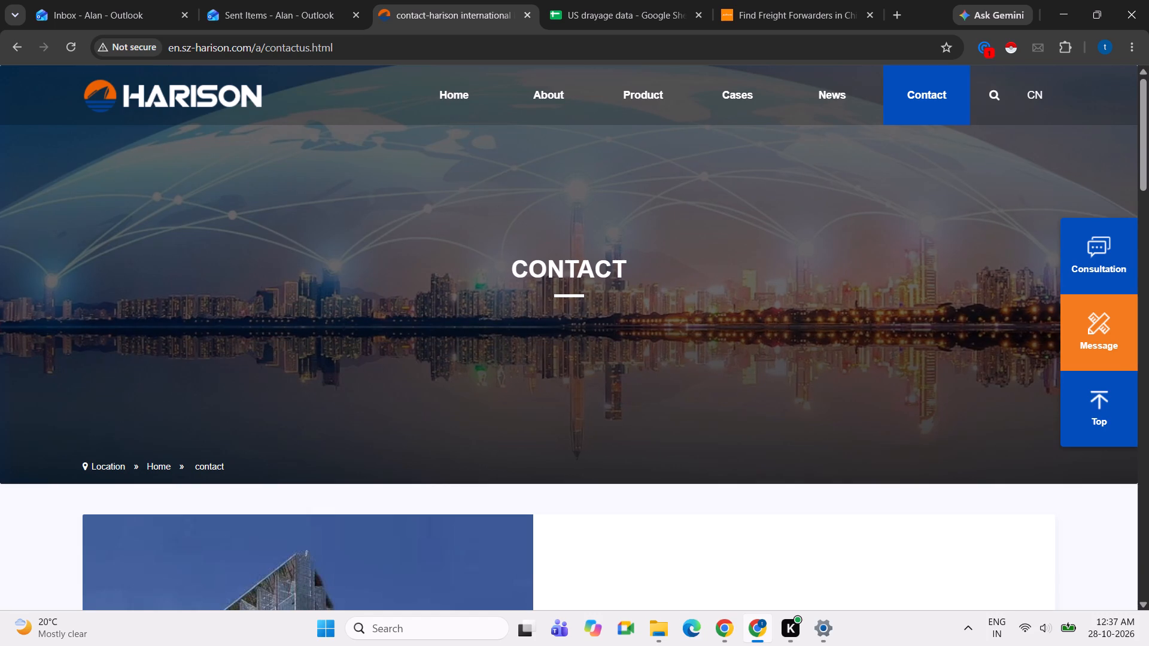
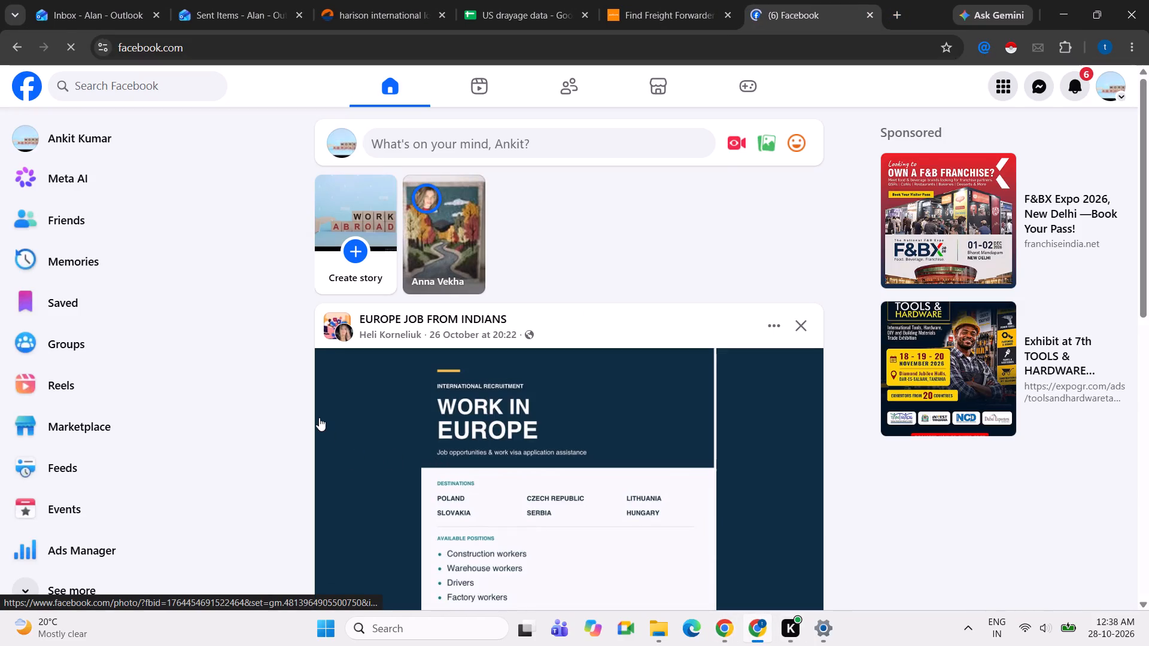
Check the Facebook notifications, look through the profile of the suggested friend from Haifa District, and return to the home feed.
click(1080, 89)
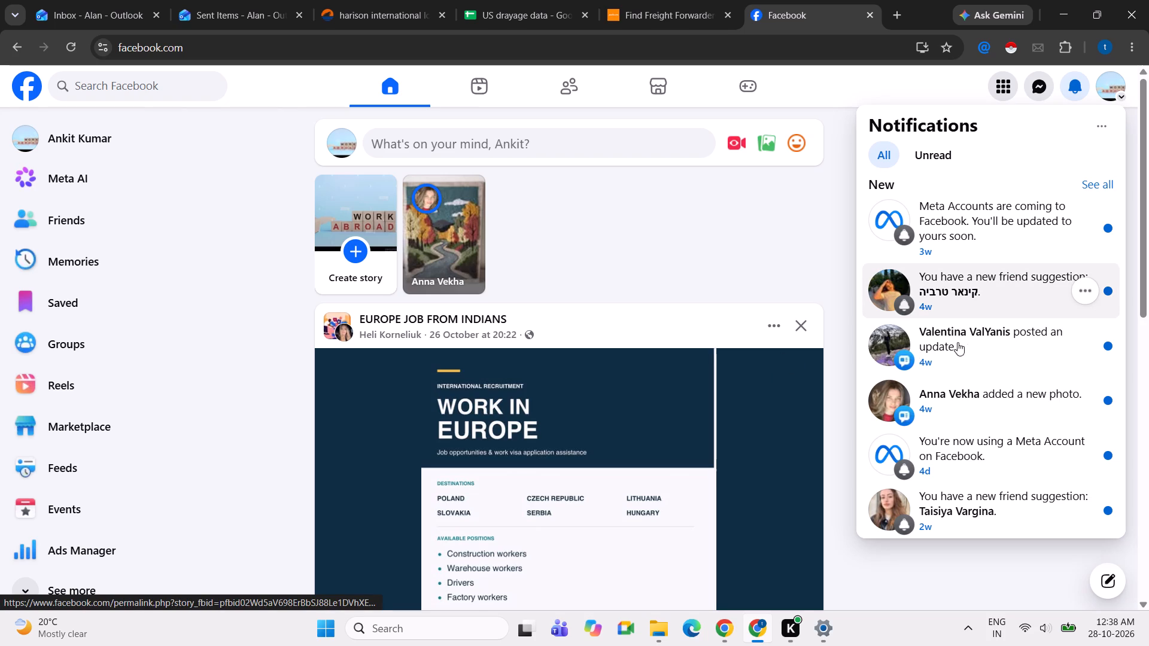
scroll(963, 341, down, 1)
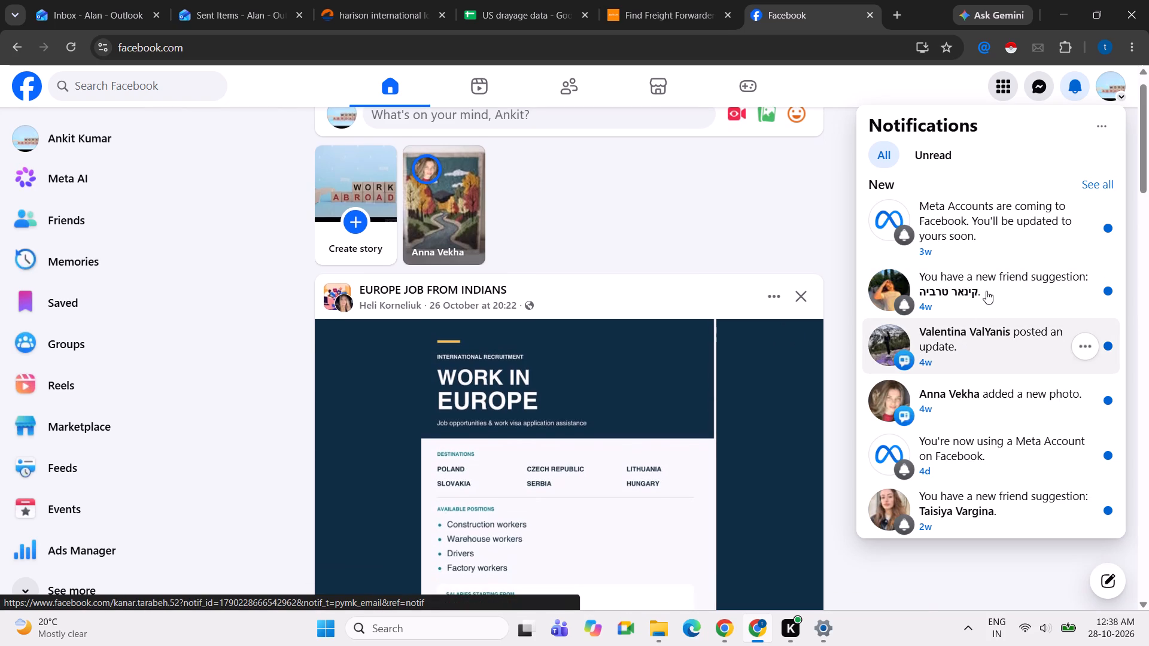
click(986, 291)
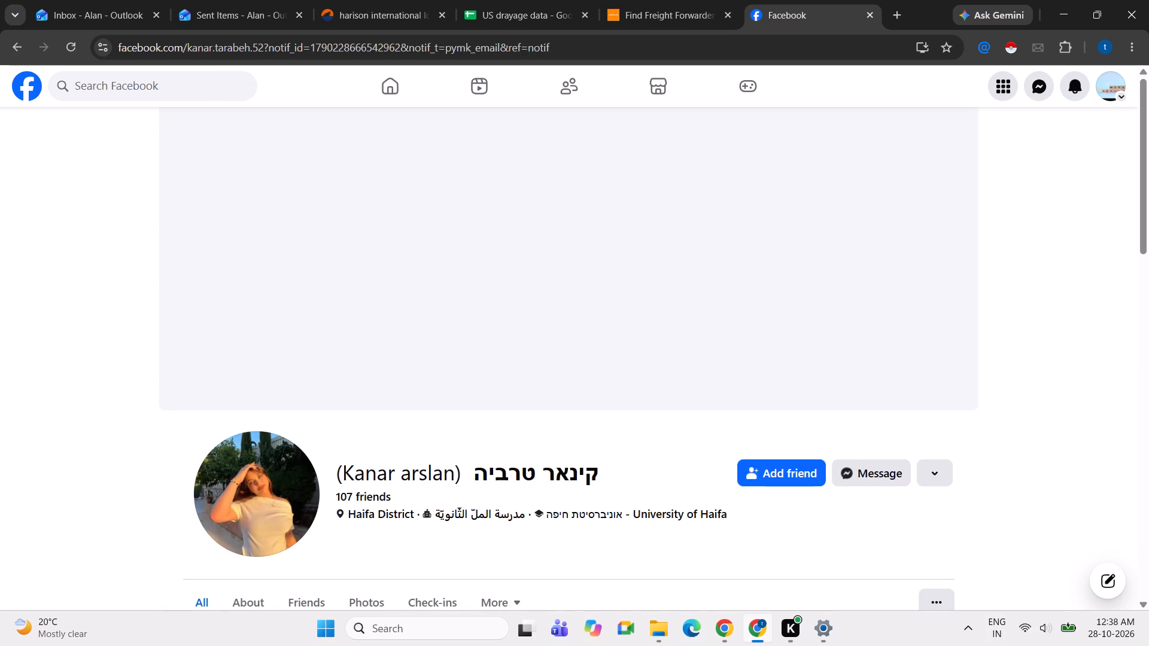
scroll(275, 460, down, 5)
scroll(126, 376, down, 1)
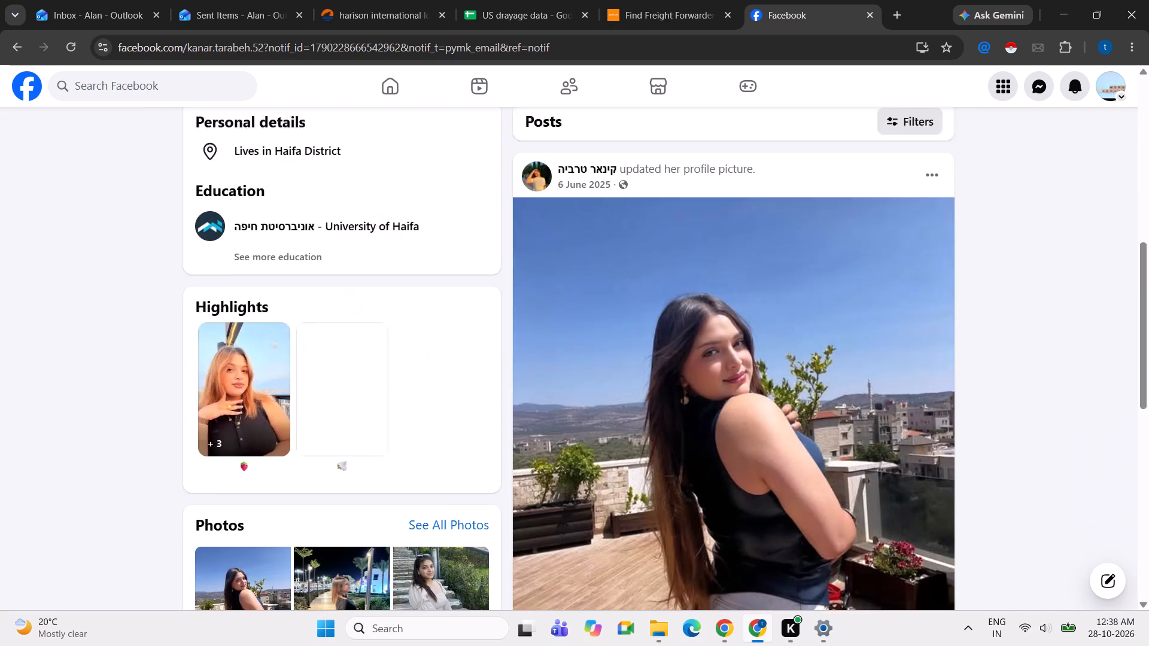
scroll(126, 383, down, 3)
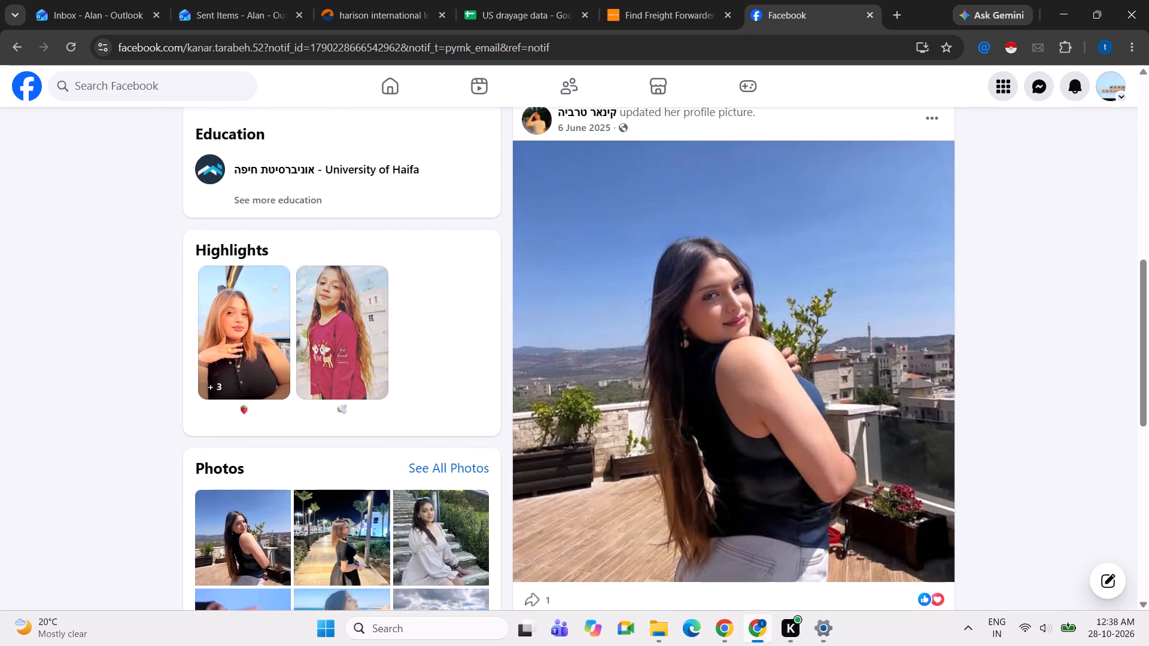
scroll(137, 240, up, 7)
scroll(137, 233, down, 6)
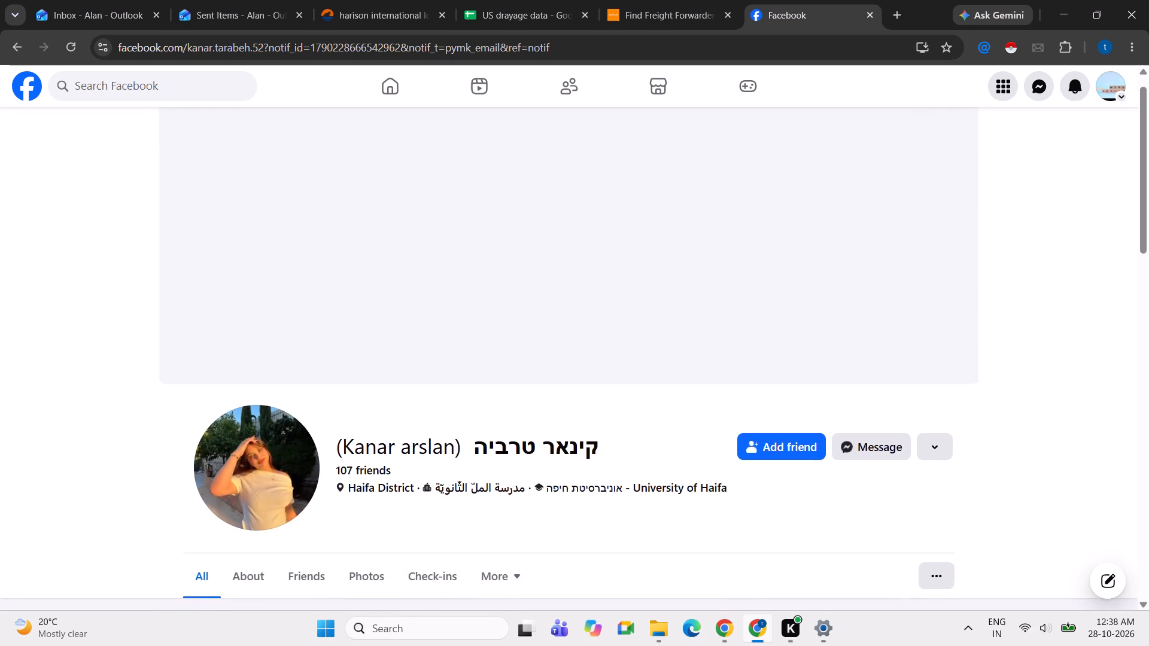
scroll(137, 233, down, 9)
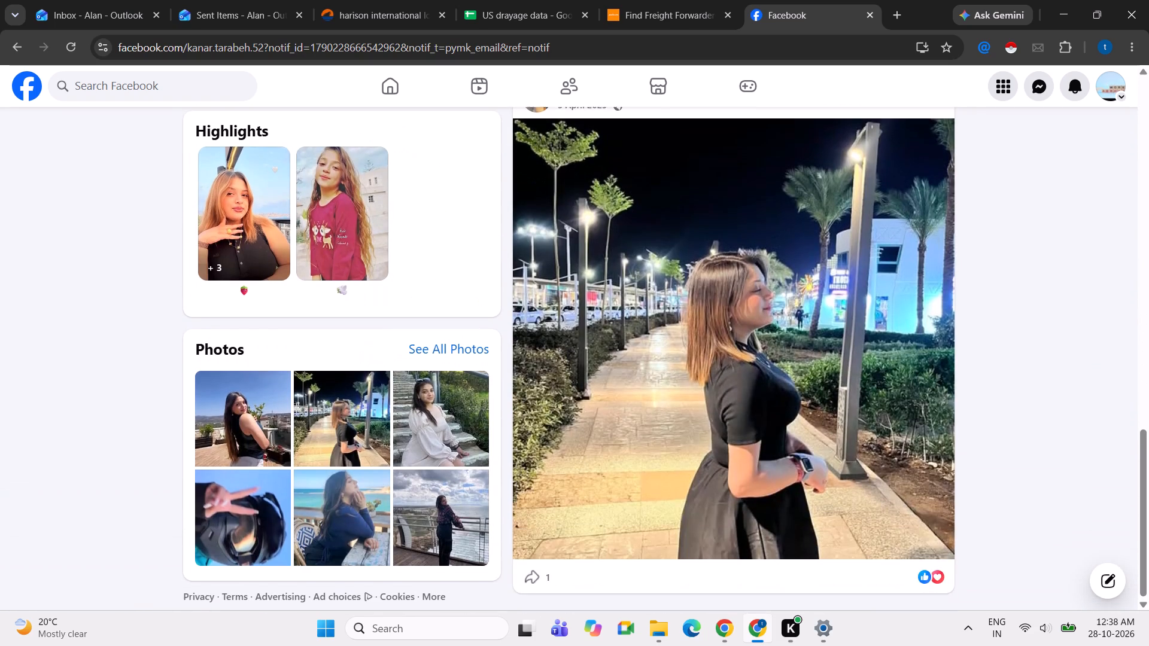
scroll(137, 233, down, 2)
scroll(810, 448, down, 8)
scroll(741, 423, down, 3)
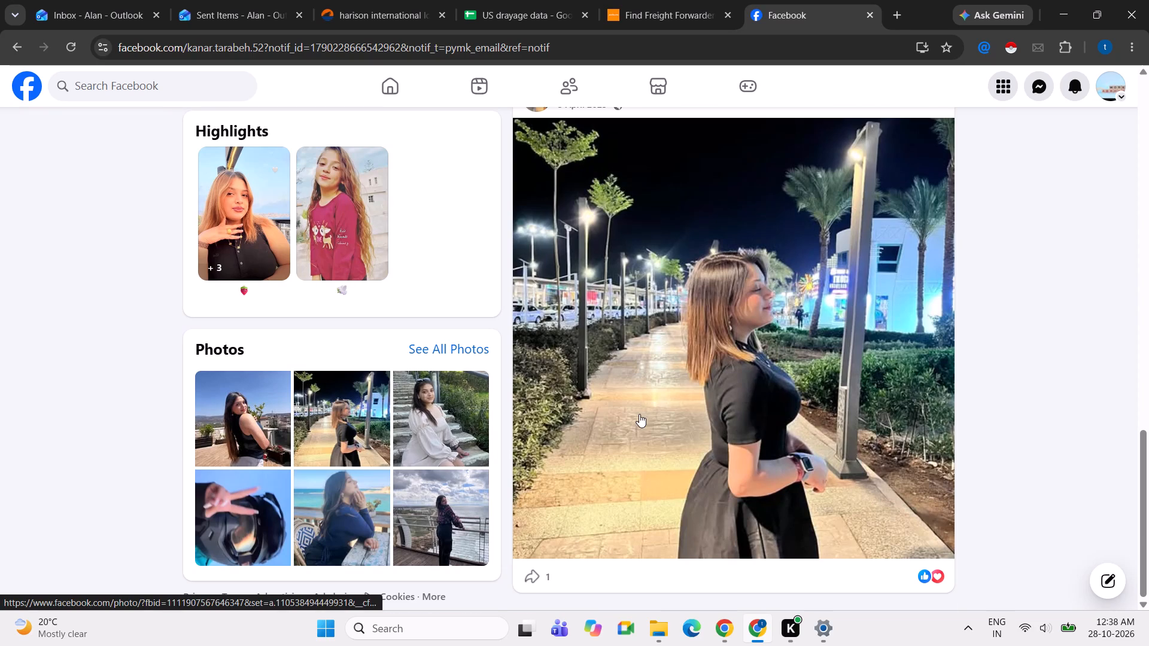
scroll(639, 414, up, 4)
click(11, 39)
Browse the Facebook home feed from the Europe job post through the Israel CV selection, FindRates AI and The Economic Times posts.
scroll(458, 314, down, 1)
scroll(458, 314, up, 1)
scroll(456, 343, down, 1)
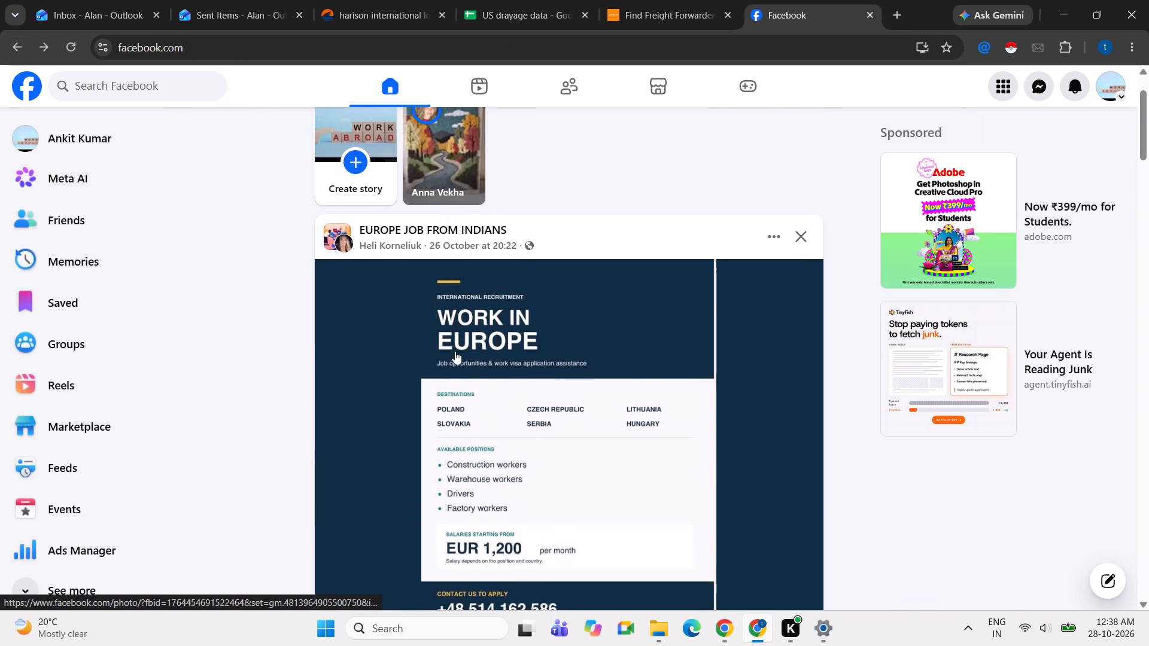
scroll(455, 351, down, 3)
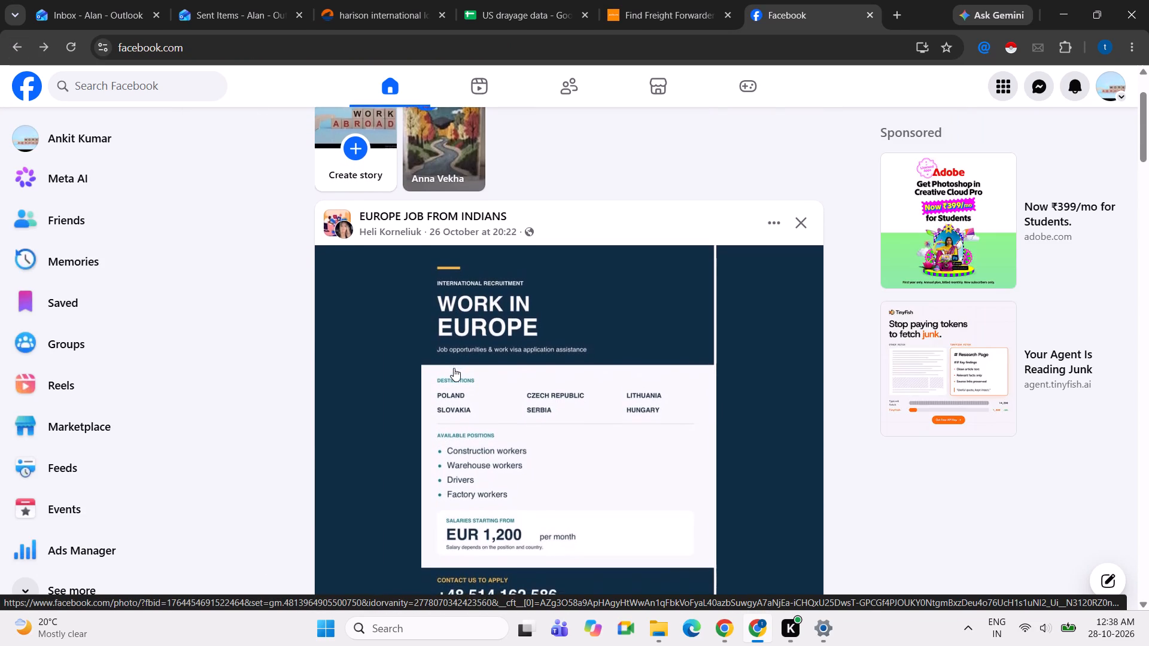
scroll(454, 368, down, 2)
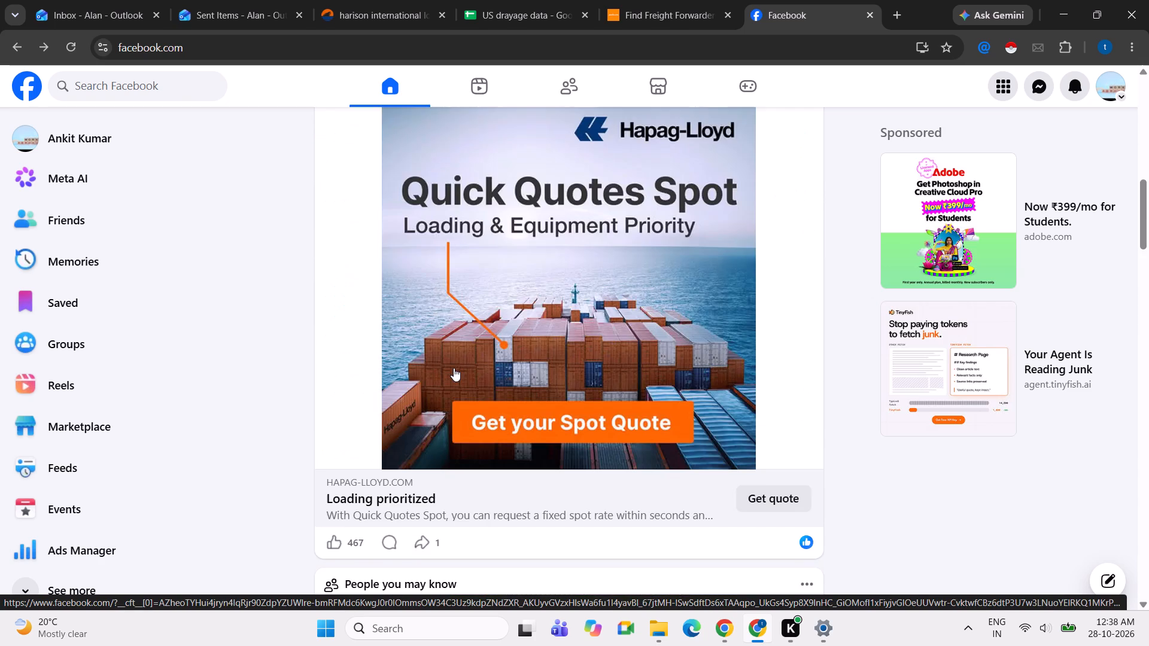
scroll(454, 368, down, 2)
scroll(454, 368, up, 1)
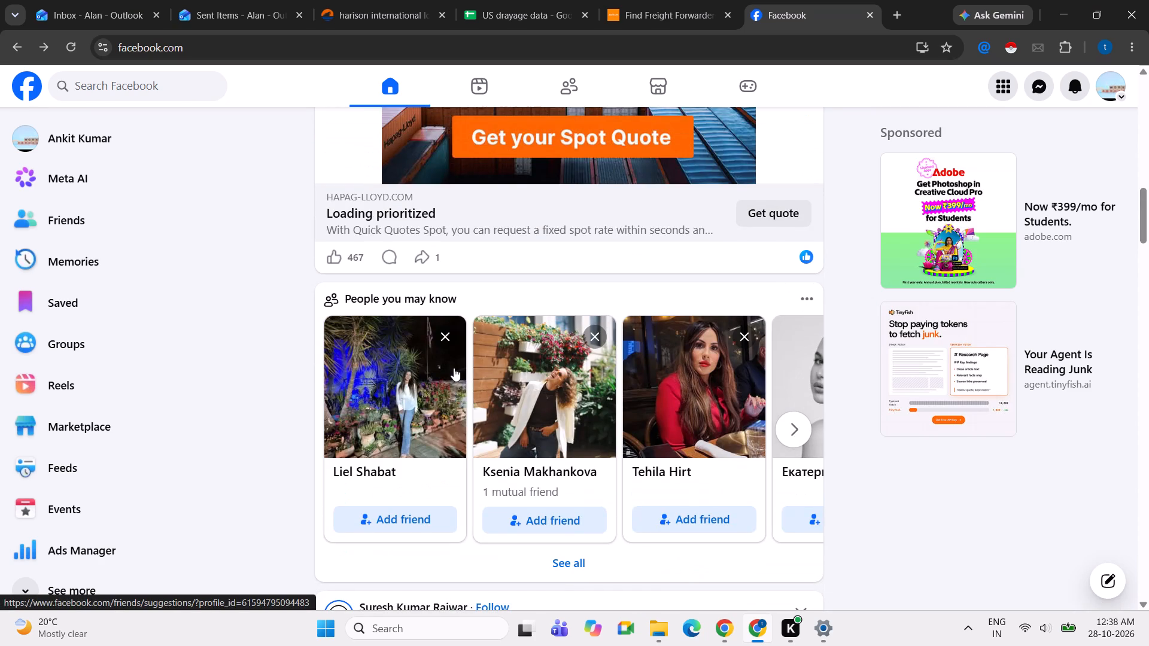
scroll(454, 368, down, 2)
scroll(454, 368, up, 1)
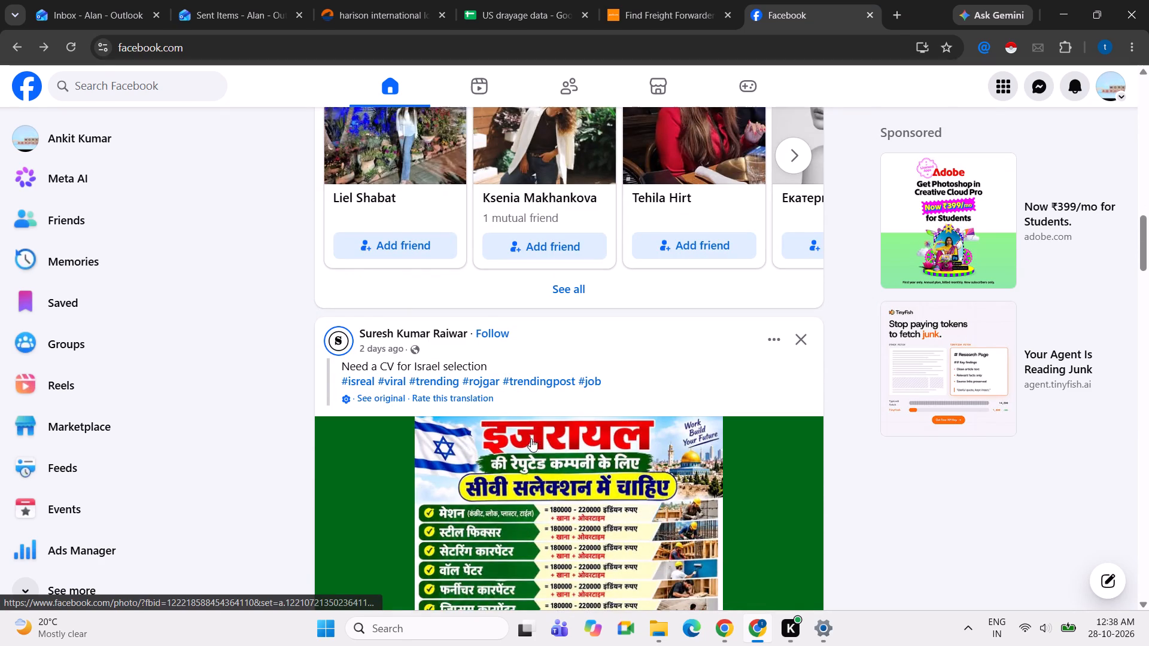
scroll(561, 434, down, 1)
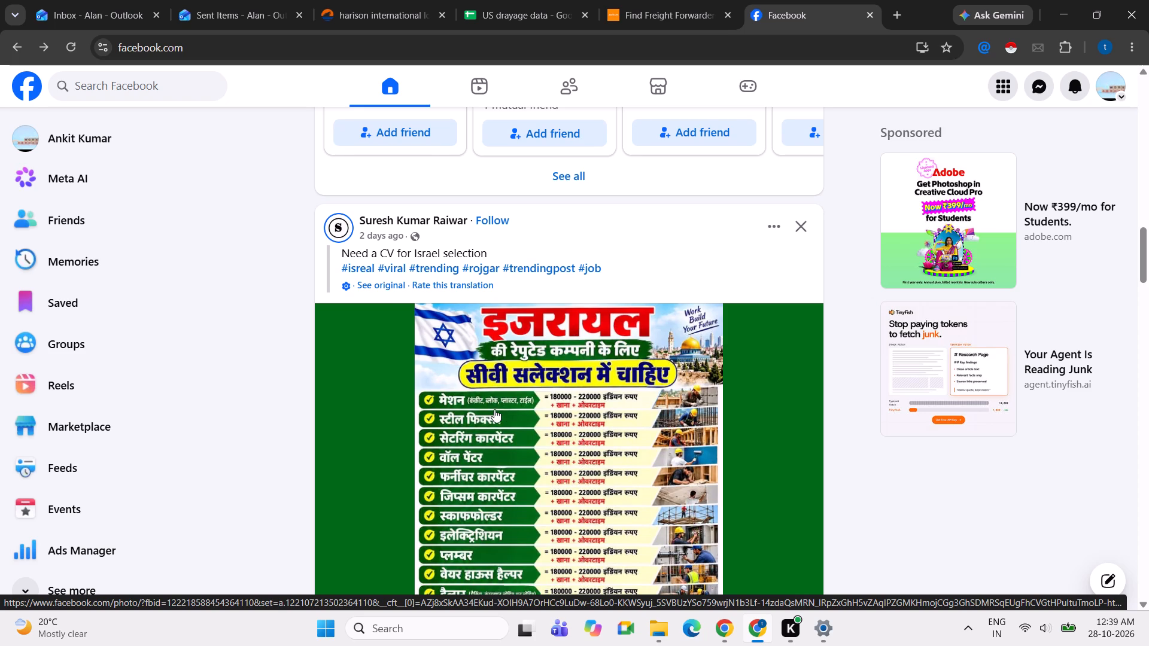
scroll(468, 511, down, 1)
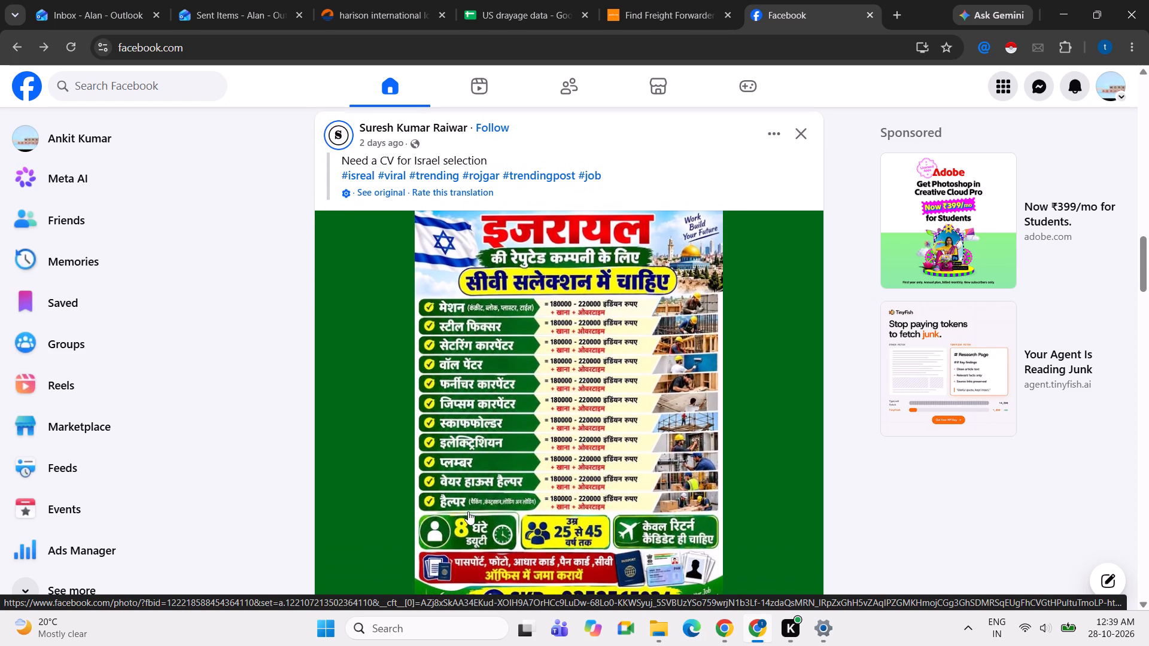
scroll(468, 511, down, 1)
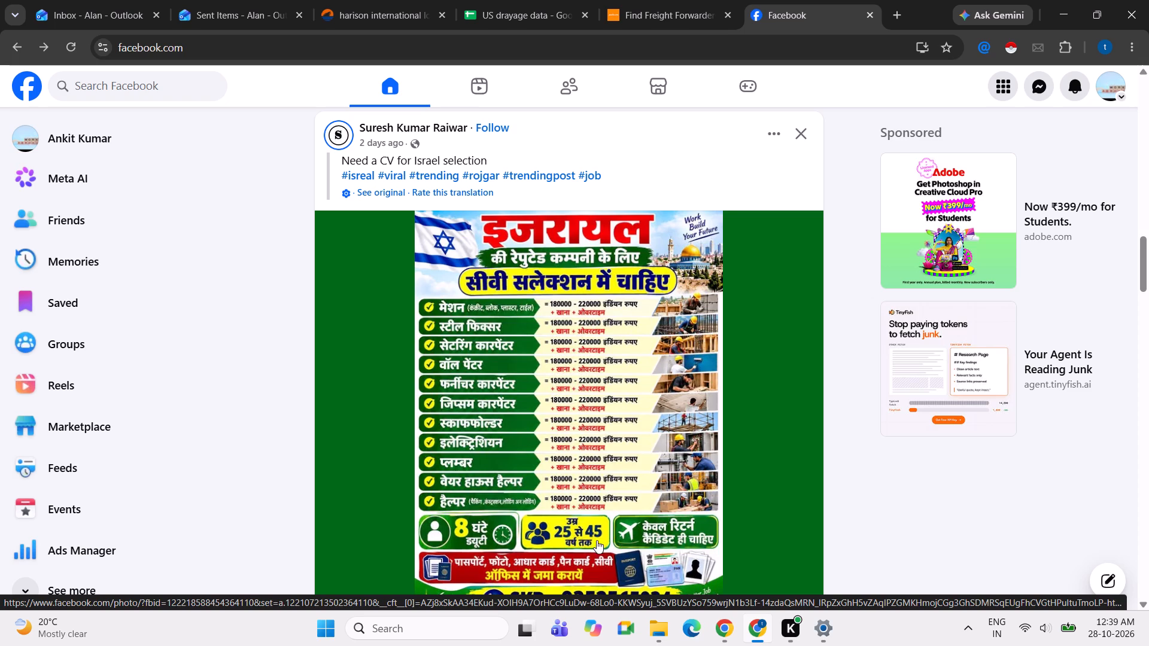
scroll(588, 506, down, 3)
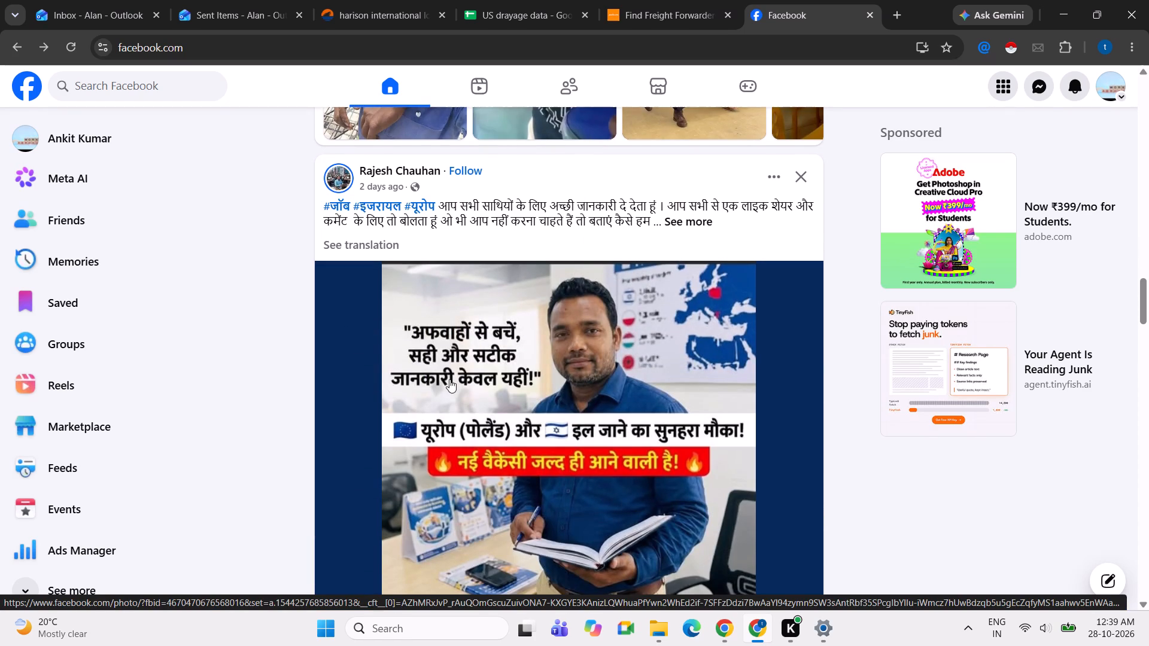
scroll(498, 443, down, 3)
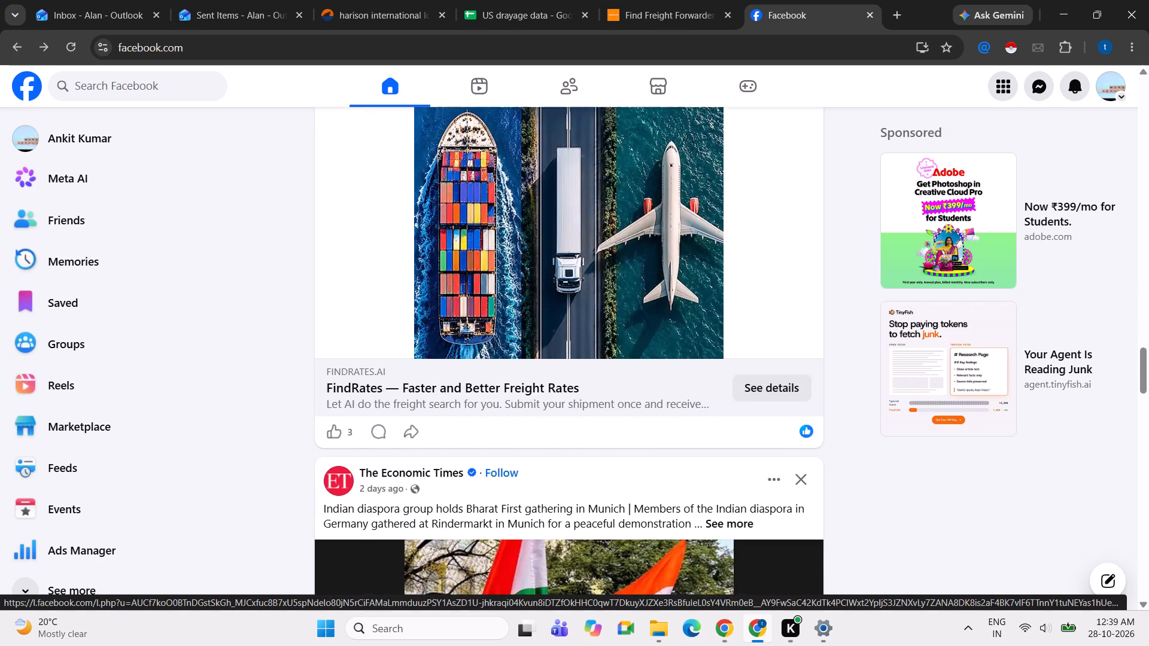
scroll(498, 444, down, 1)
scroll(536, 402, up, 2)
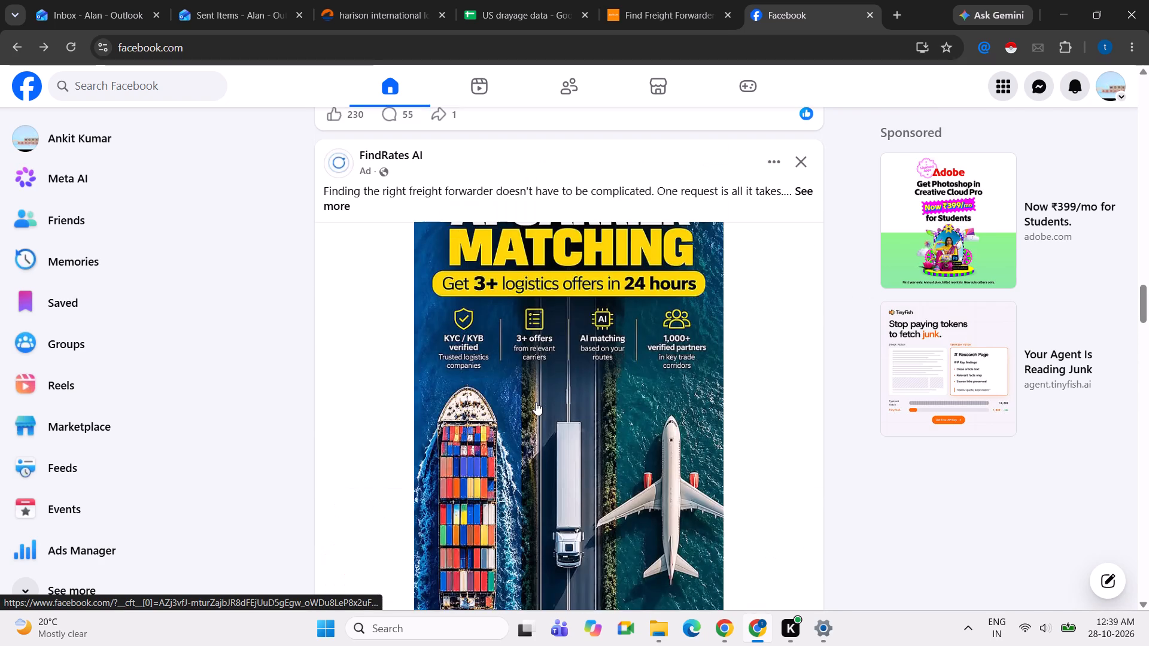
scroll(536, 402, down, 3)
scroll(536, 402, up, 1)
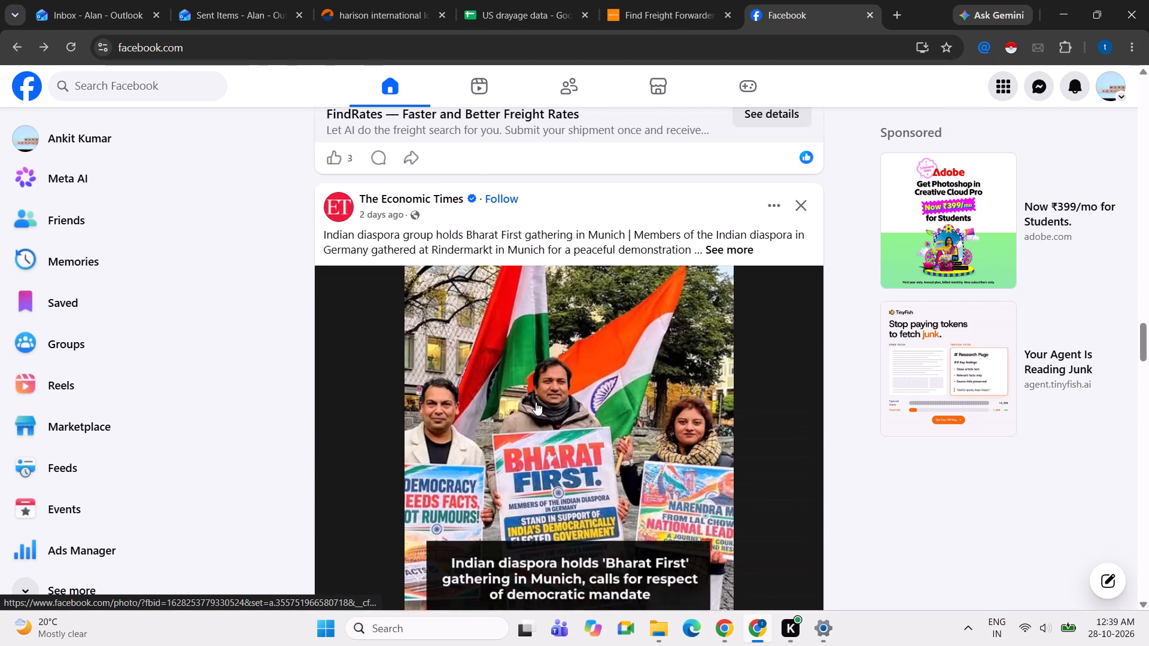
scroll(637, 418, down, 1)
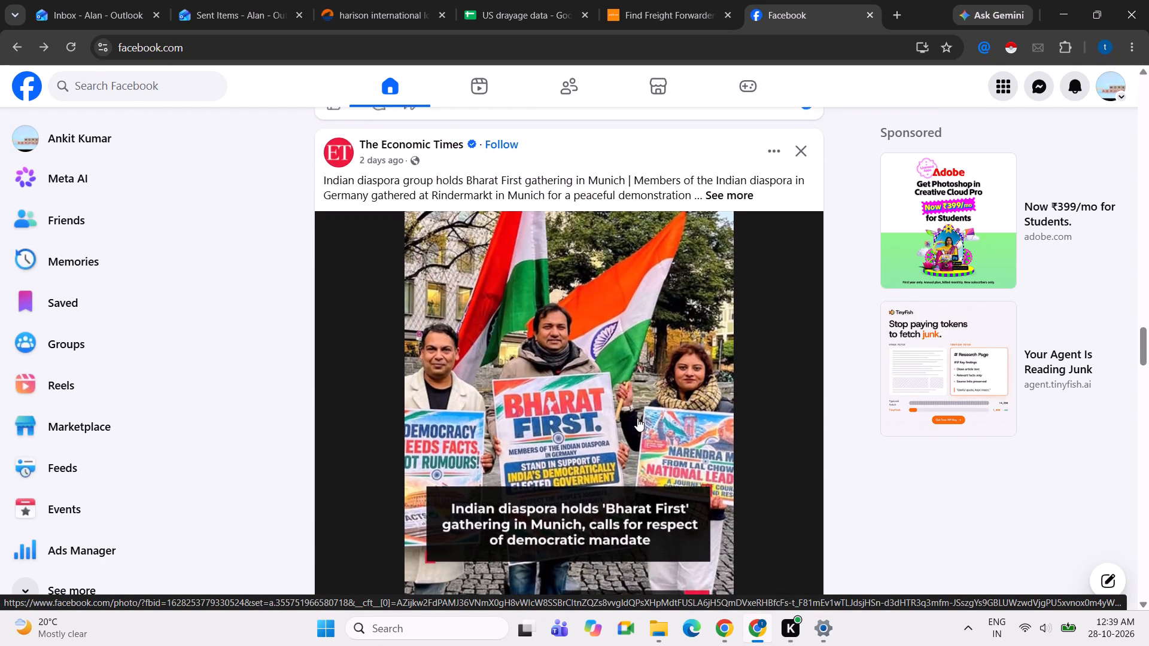
scroll(637, 418, down, 1)
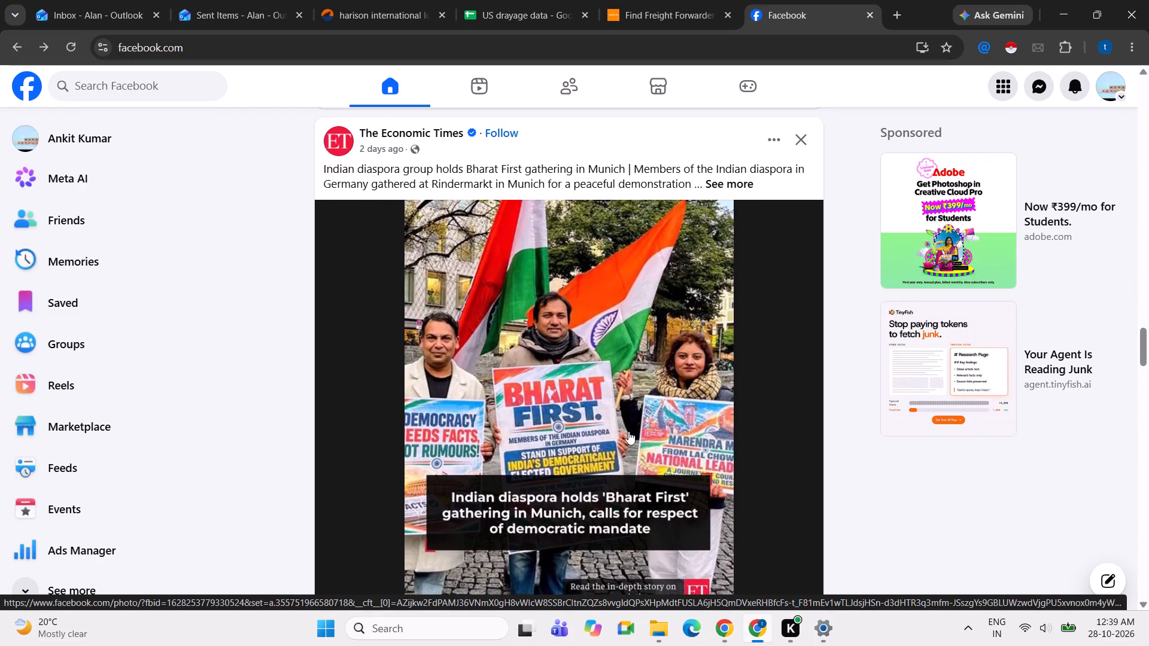
scroll(628, 431, down, 1)
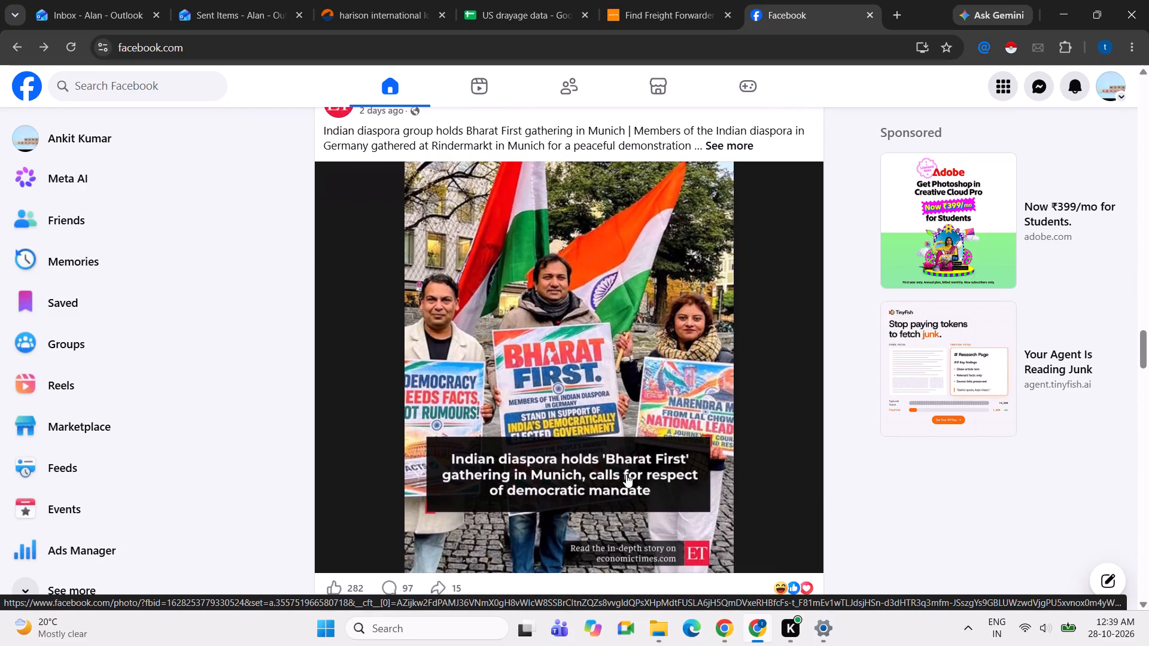
Expand the full caption of the video post about going to Israel through NSDC and view the post.
scroll(626, 474, down, 2)
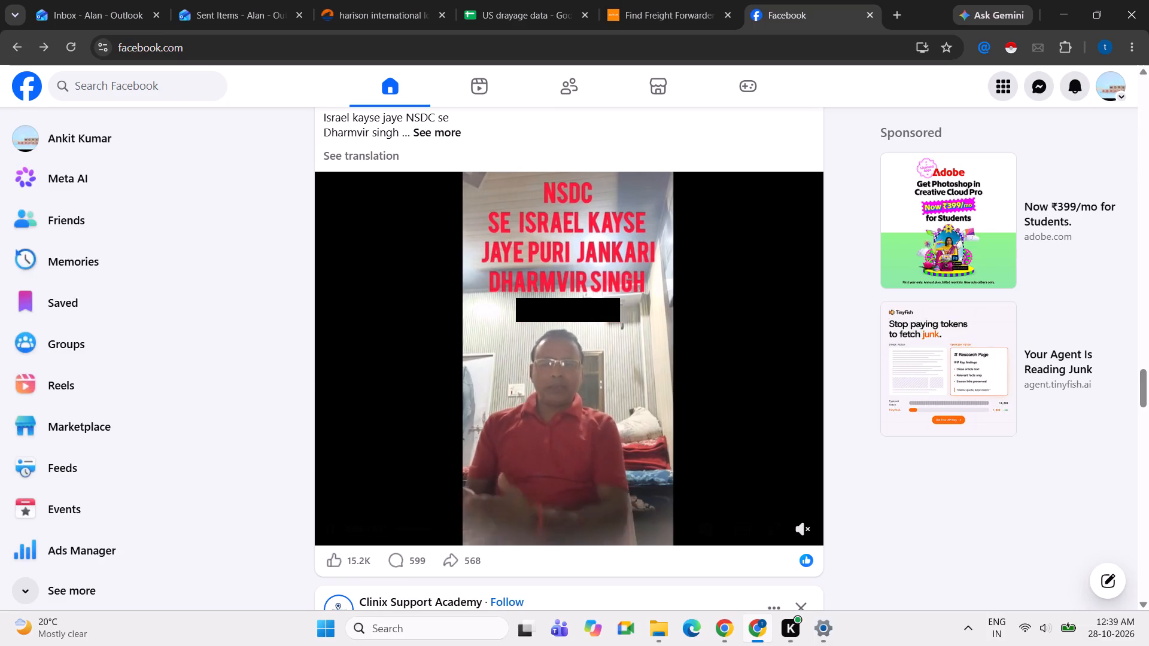
click(440, 136)
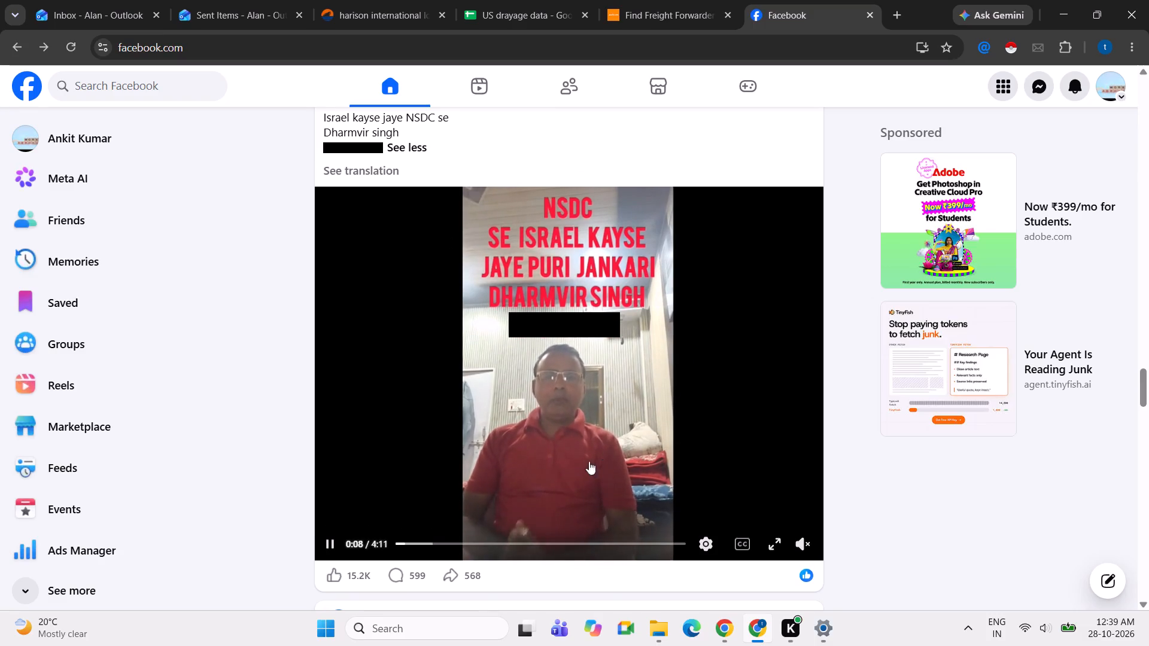
scroll(583, 507, up, 1)
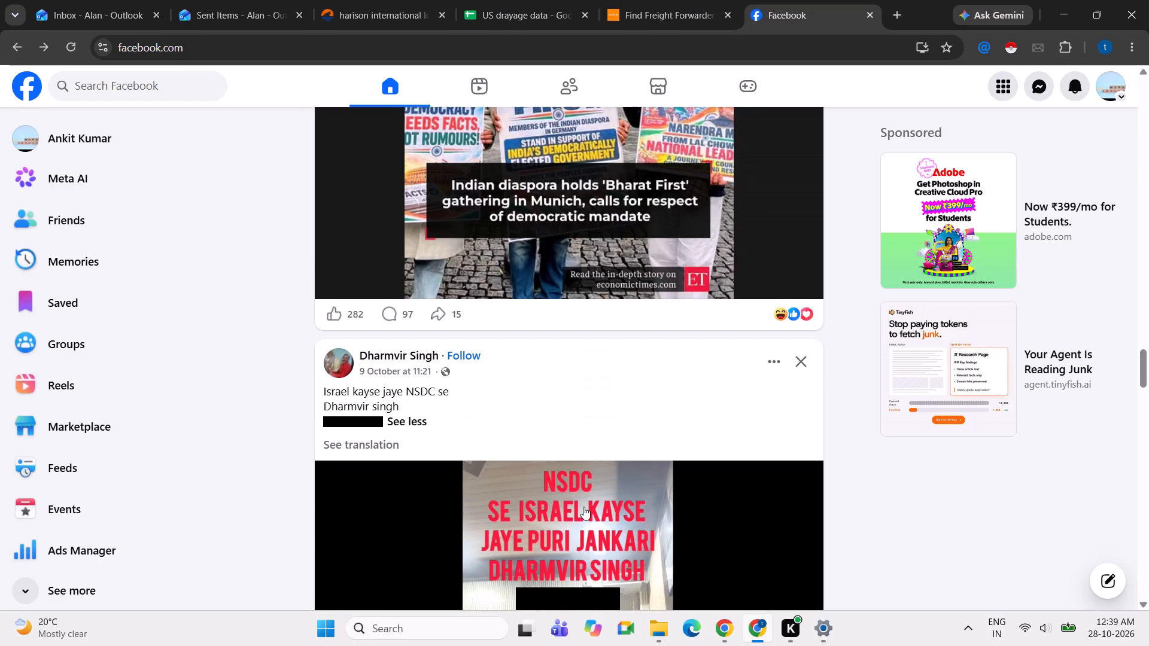
scroll(583, 507, down, 2)
Expand the Clinix Support Academy post about working remotely for US clinics and read its full text.
scroll(583, 507, down, 1)
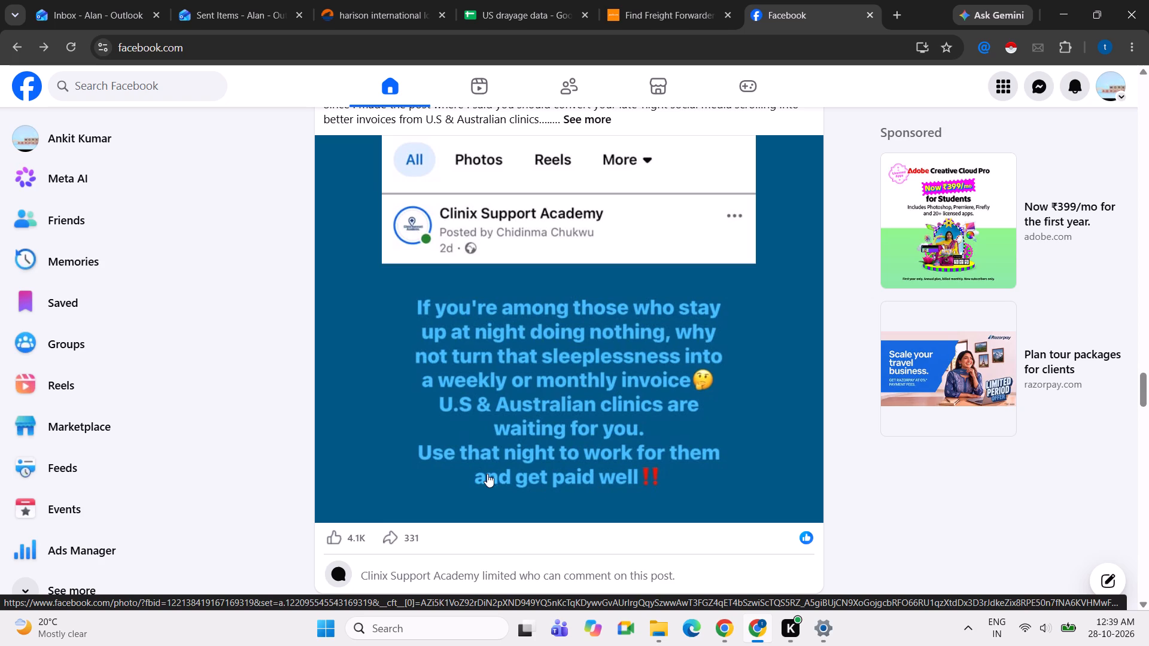
scroll(563, 438, up, 1)
click(590, 391)
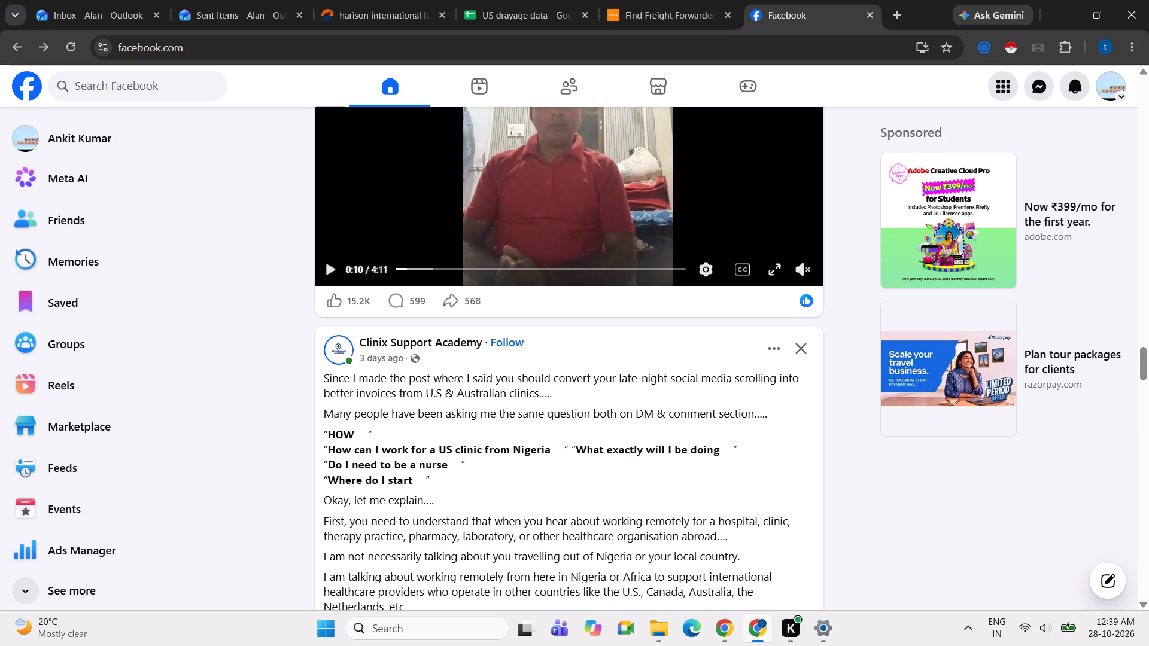
scroll(473, 455, down, 1)
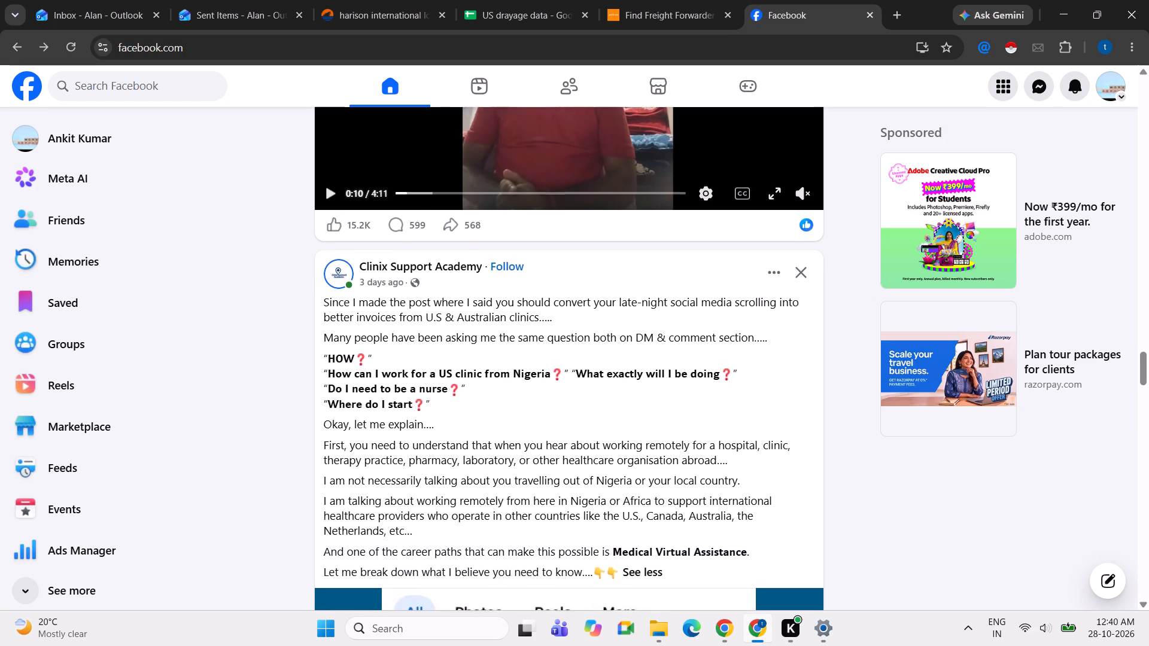
scroll(473, 455, down, 2)
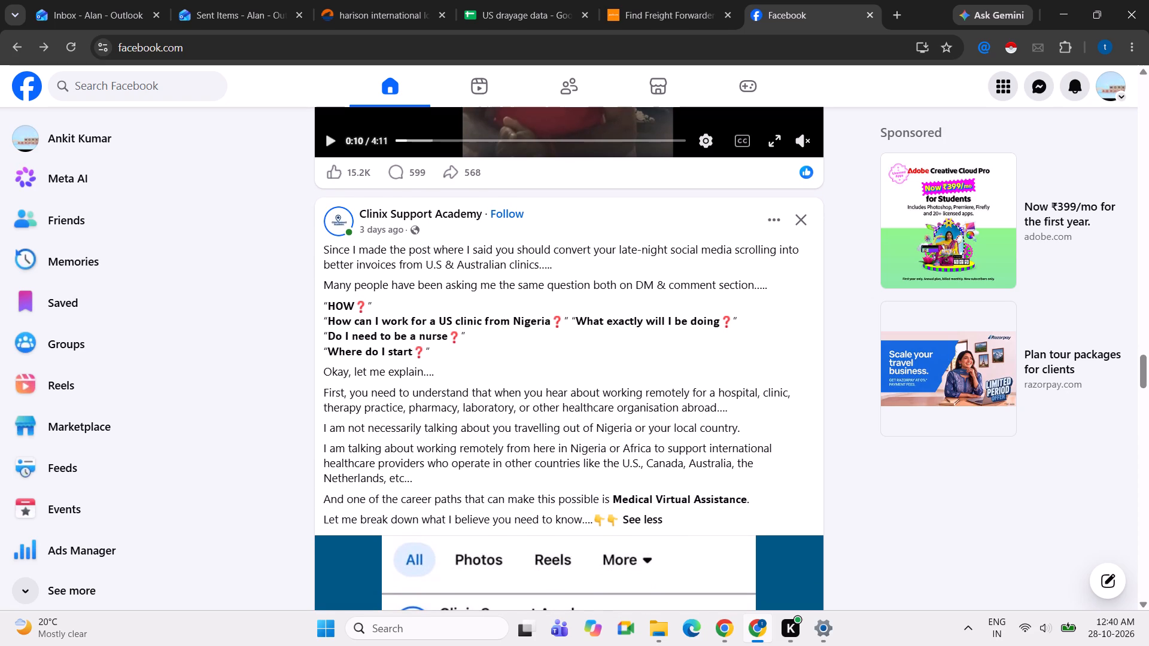
scroll(668, 490, down, 7)
View the NBT Uttar Pradesh video post about comedian Harsh Gujral and CM Yogi in the feed.
scroll(668, 490, down, 1)
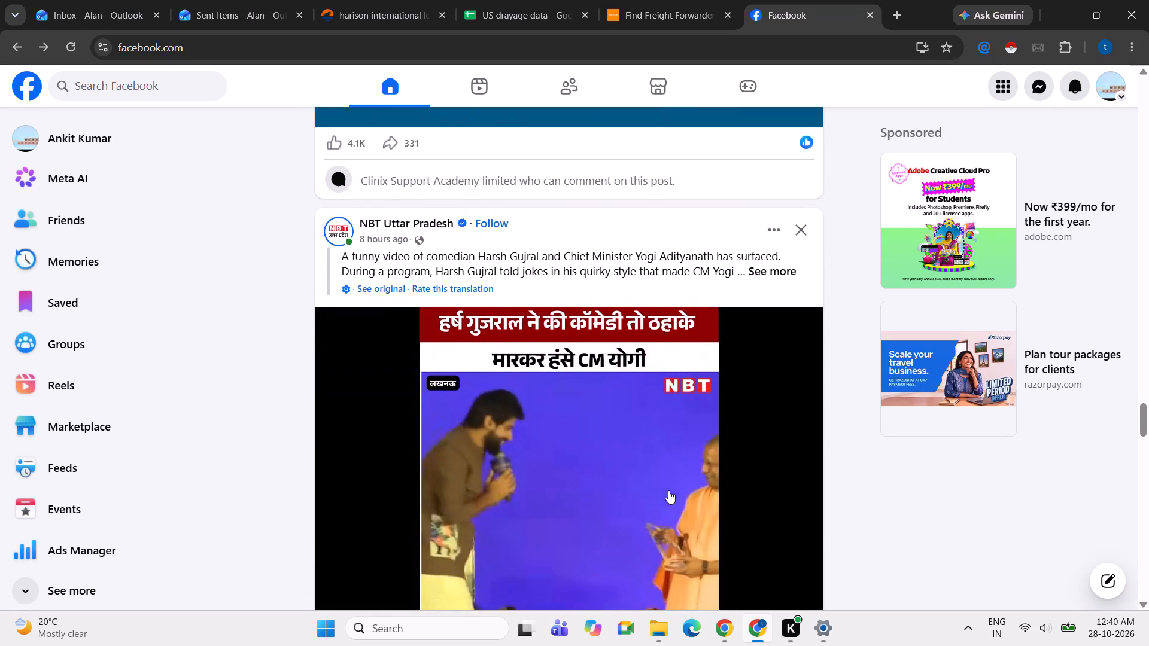
scroll(668, 490, down, 1)
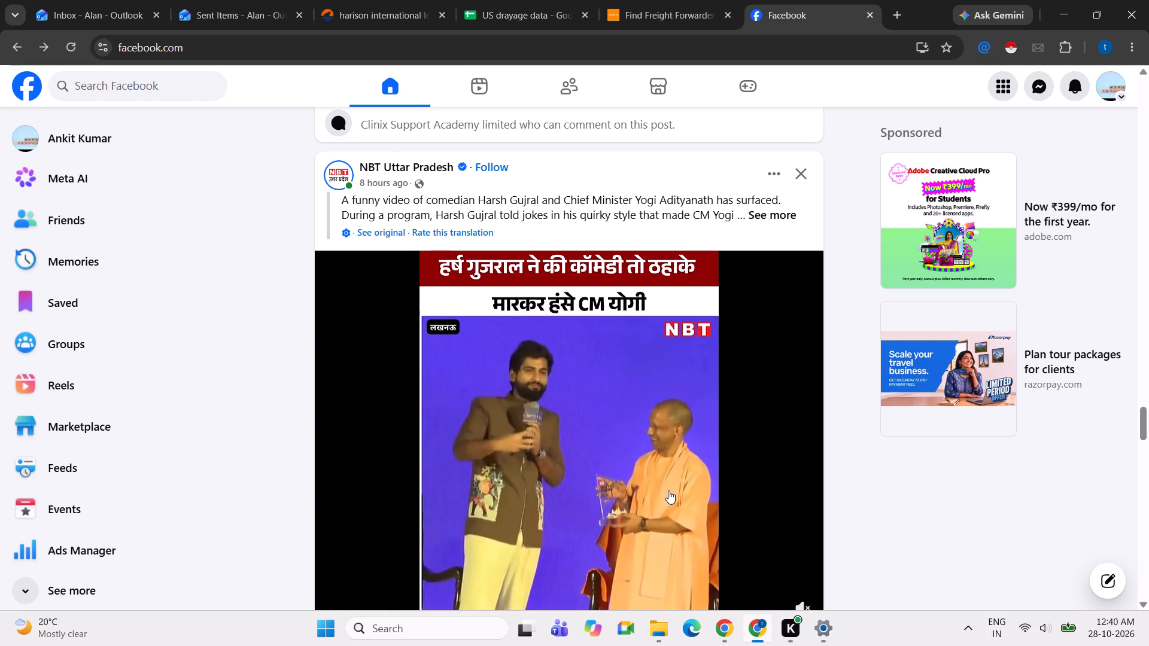
scroll(668, 490, down, 1)
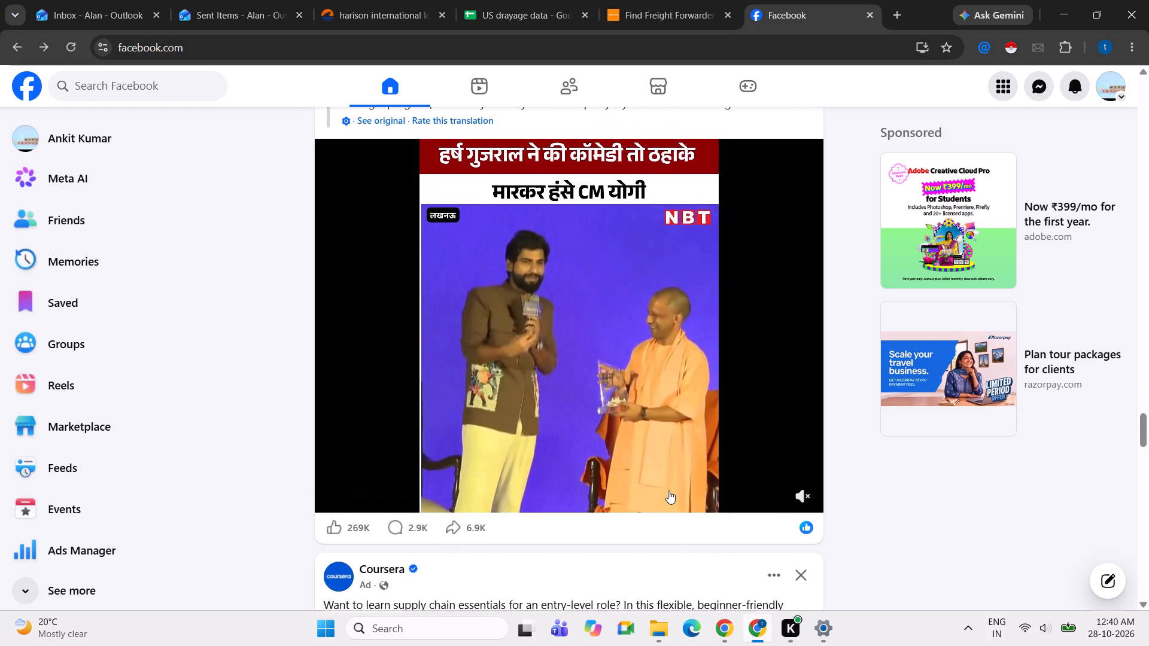
scroll(668, 490, down, 1)
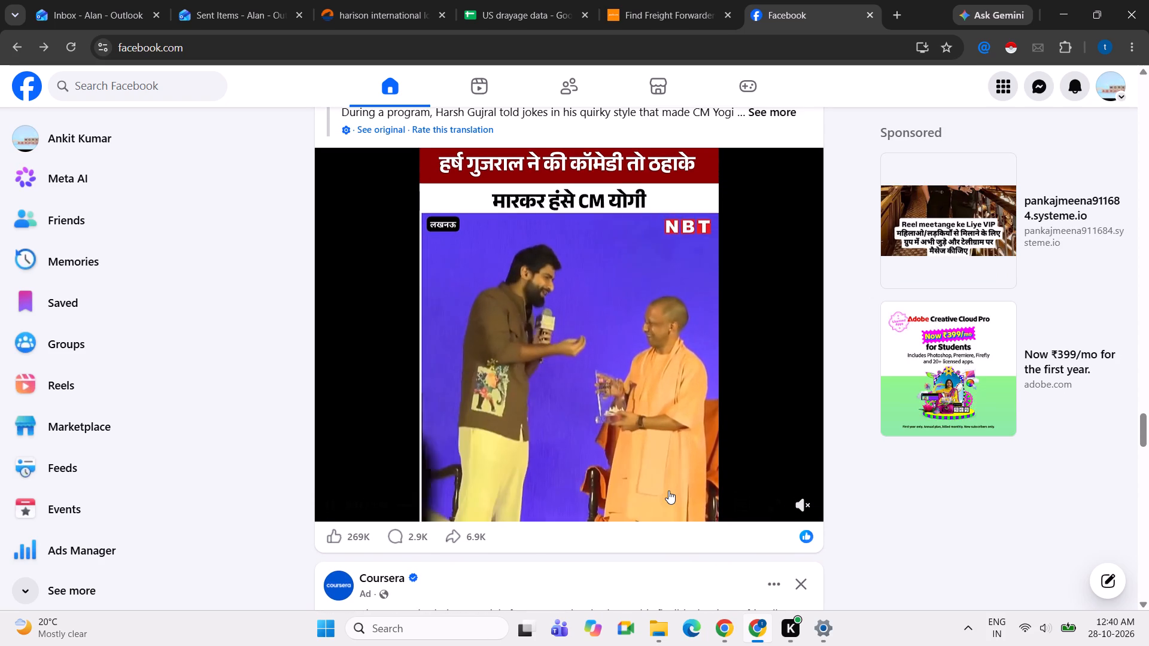